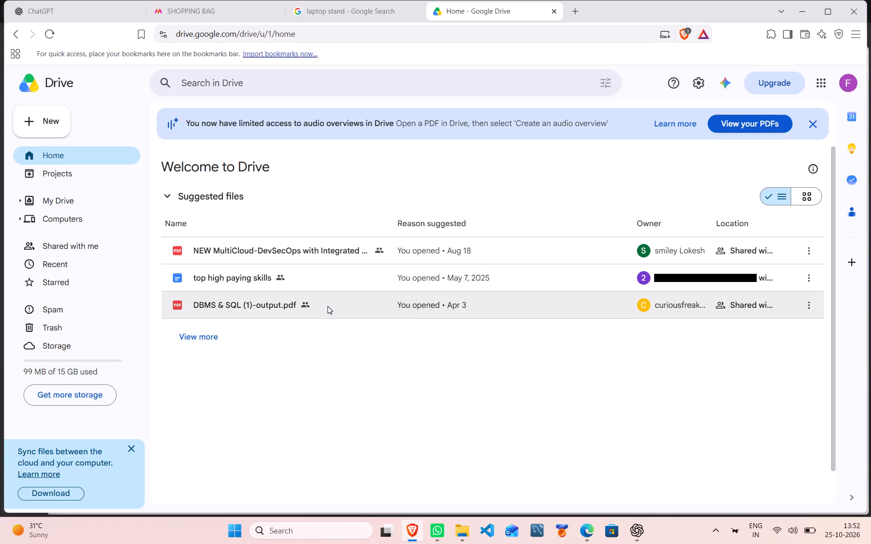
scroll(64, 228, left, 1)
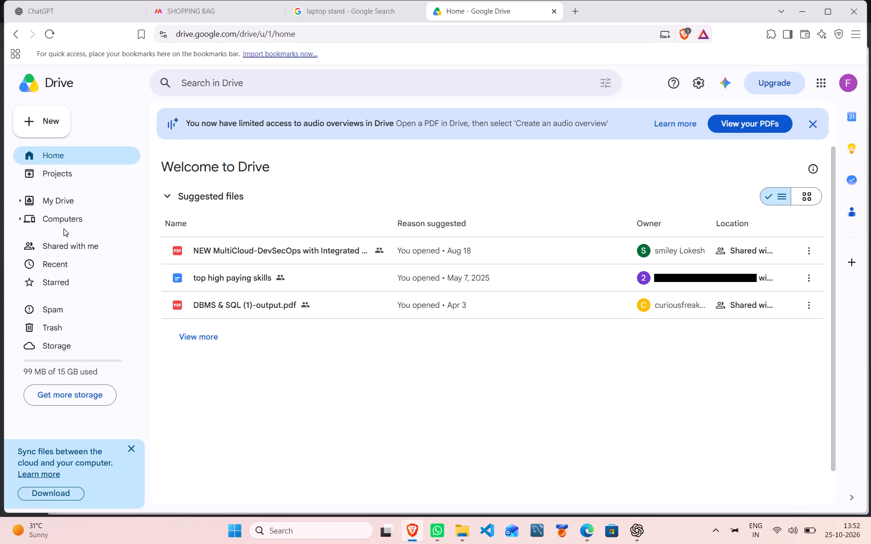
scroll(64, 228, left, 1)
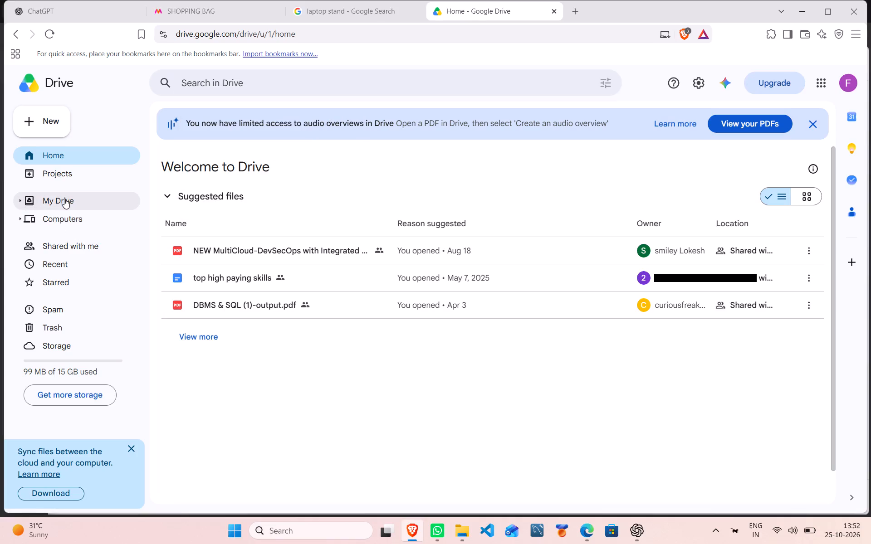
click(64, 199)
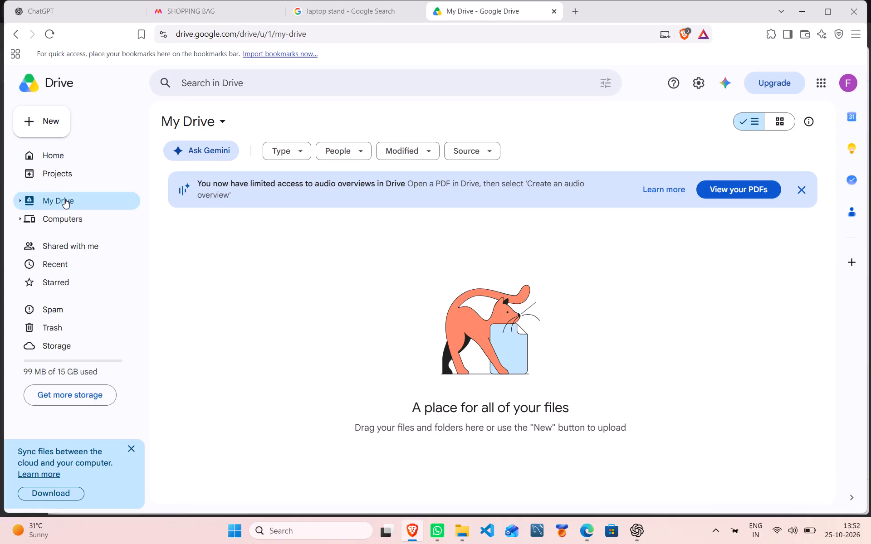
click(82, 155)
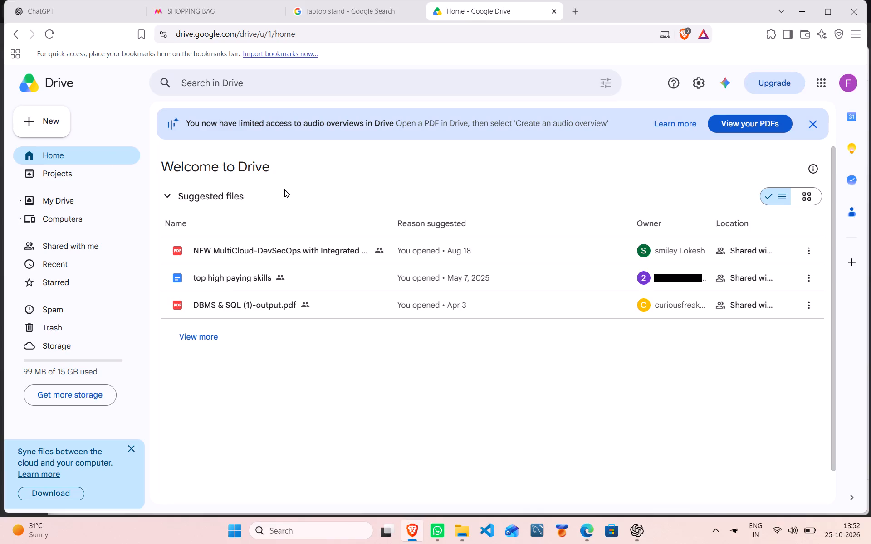
Create a new folder named "sem 5" in My Drive.
click(53, 120)
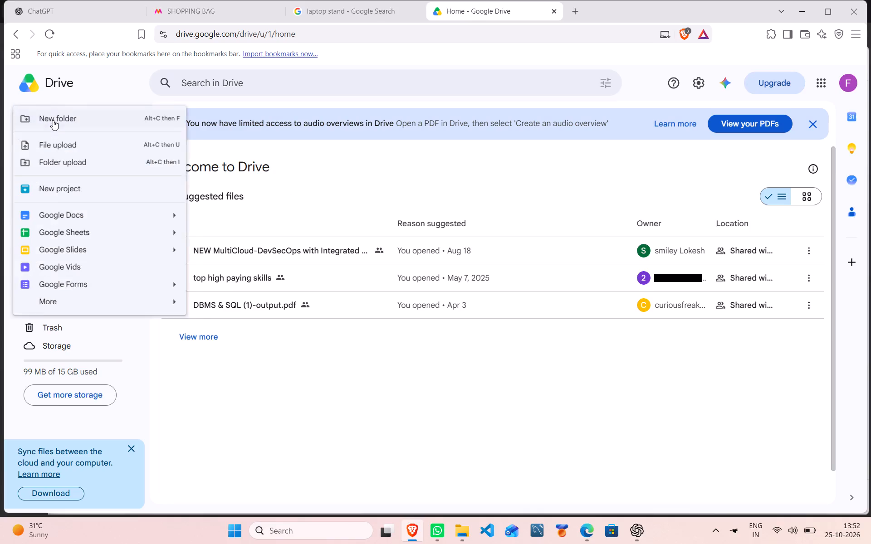
click(81, 121)
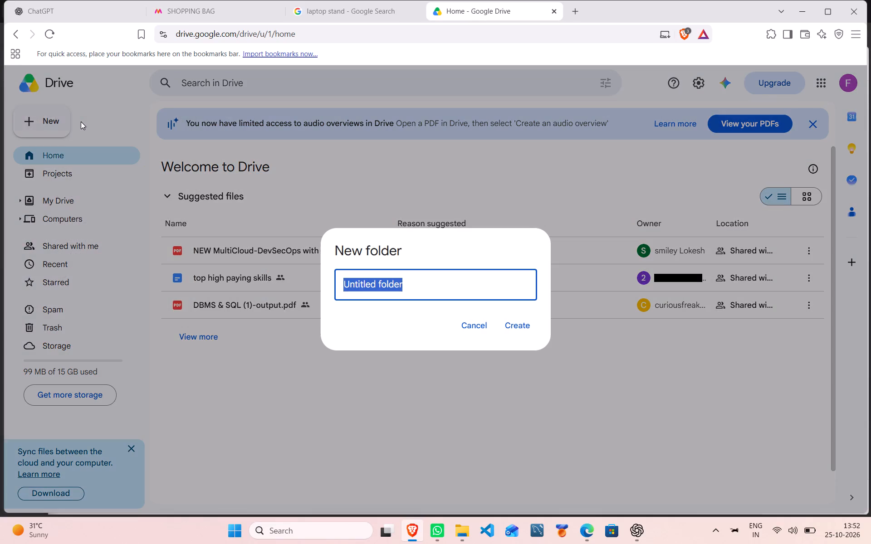
text(sem)
key(space)
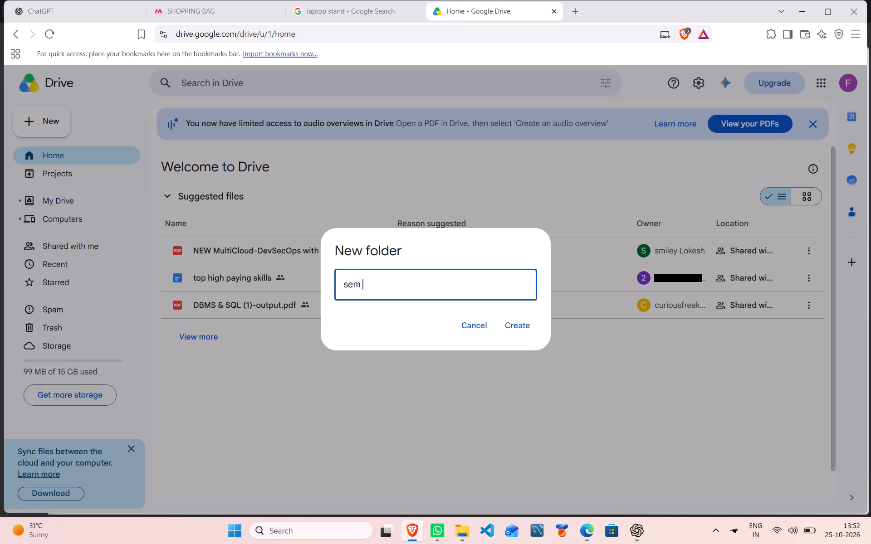
key(5)
key(Return)
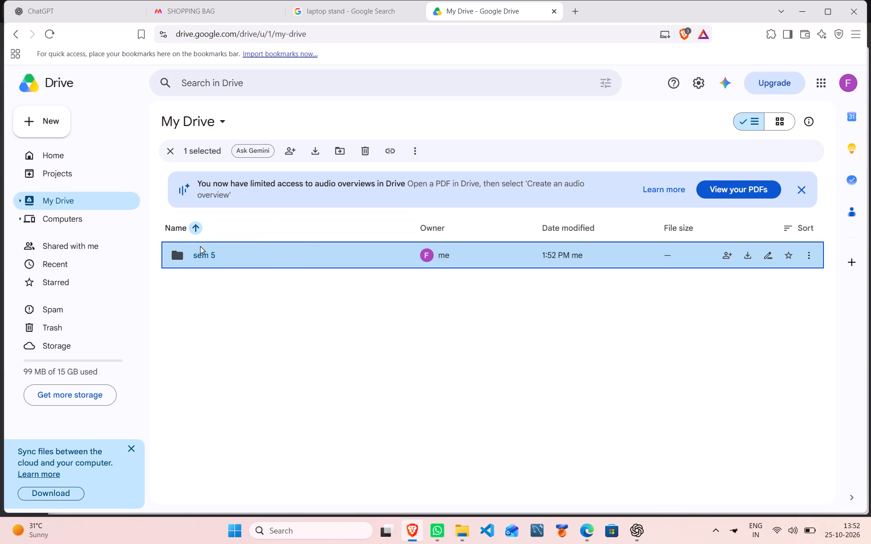
Open the sem 5 folder and create a subfolder named "AAT 2" inside it.
double_click(210, 256)
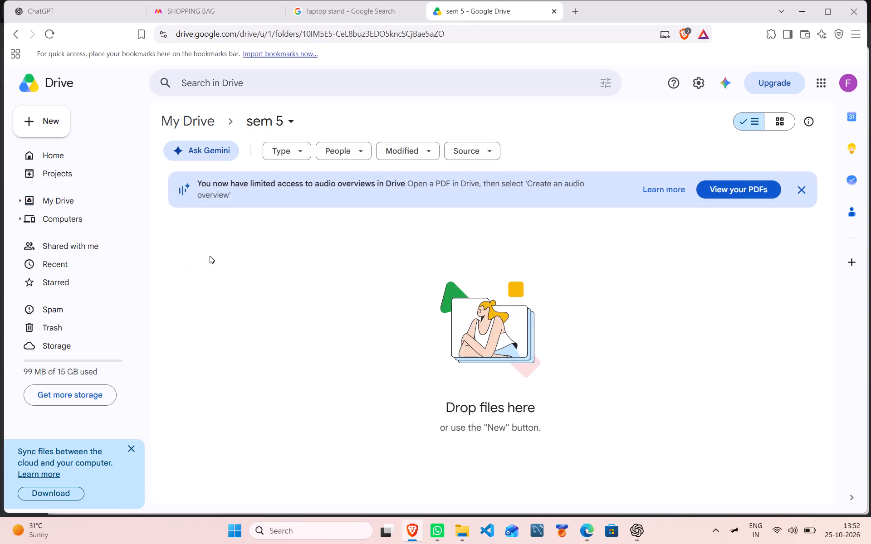
click(56, 127)
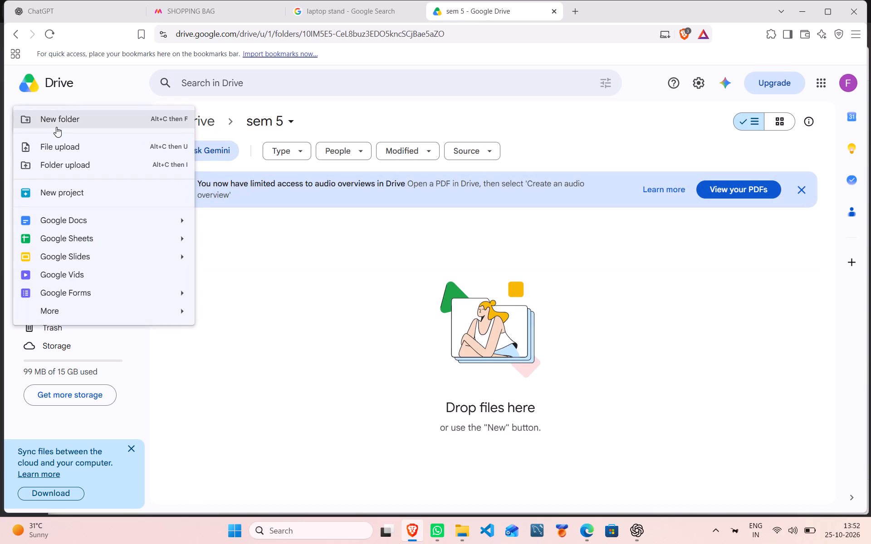
click(56, 127)
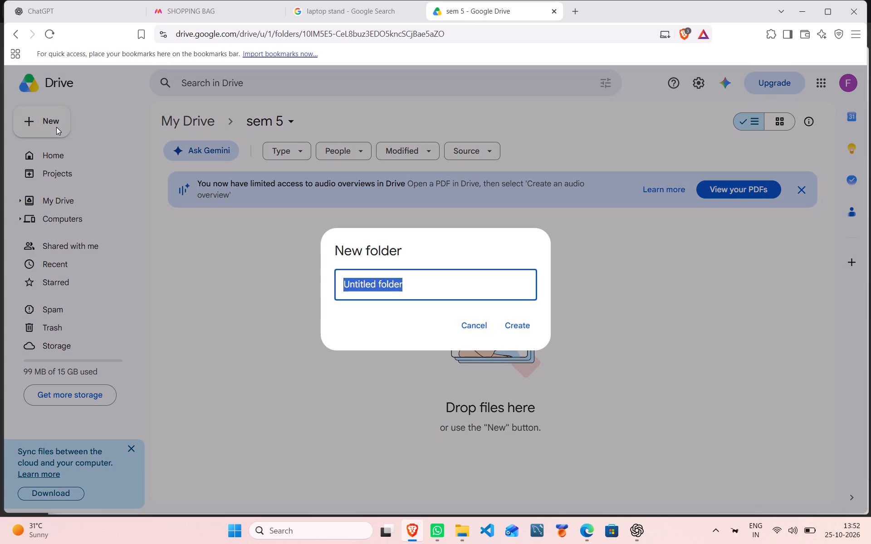
text(AA)
key(t)
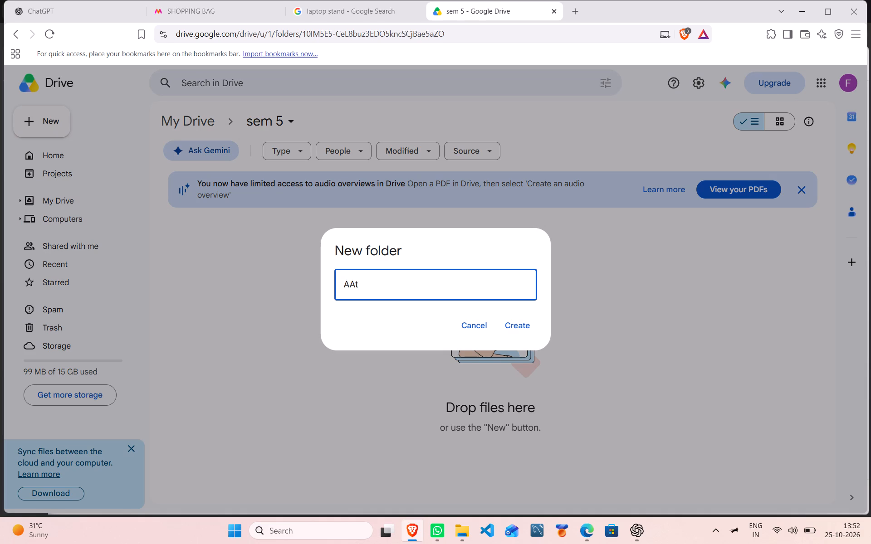
key(BackSpace)
key(shift+t)
key(space)
text(2)
key(Return)
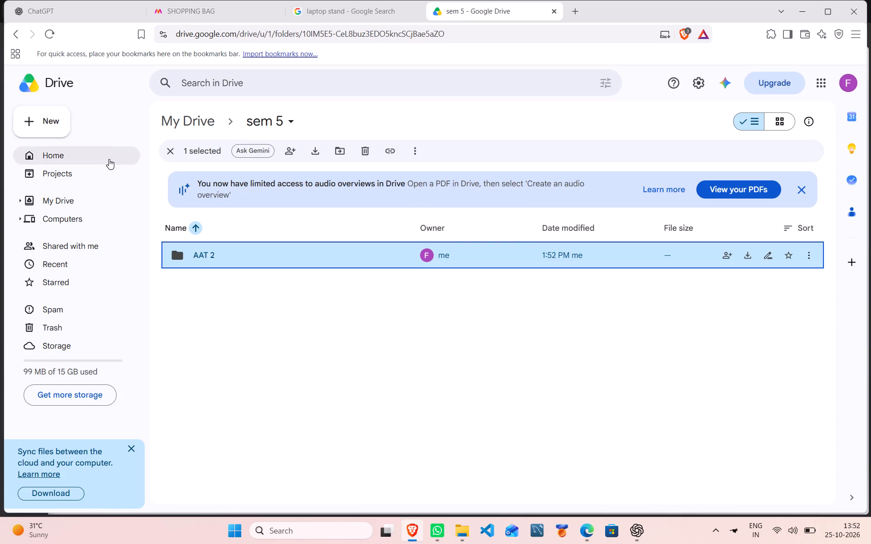
Open the AAT 2 folder and upload the Account Manipulation Detection MP4 from the local Downloads > sem 5 > AAT 2 > ISM folder.
double_click(209, 252)
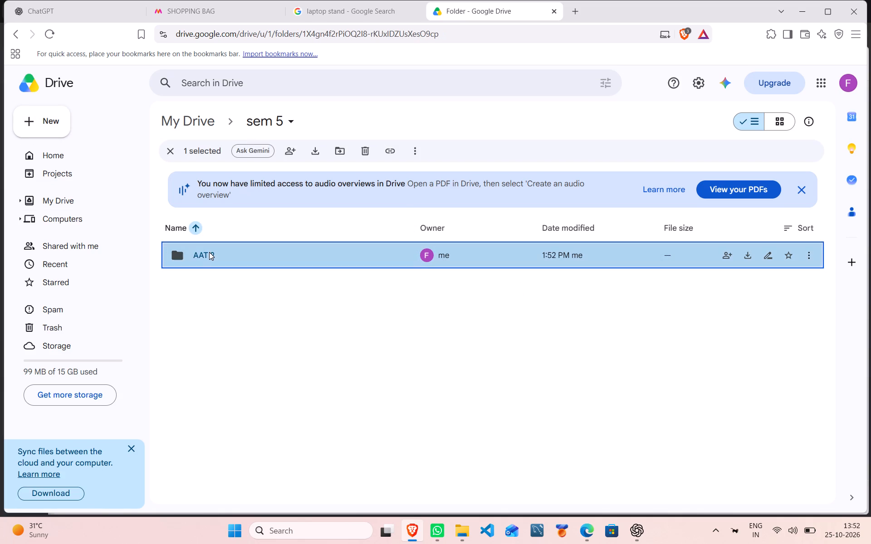
click(44, 124)
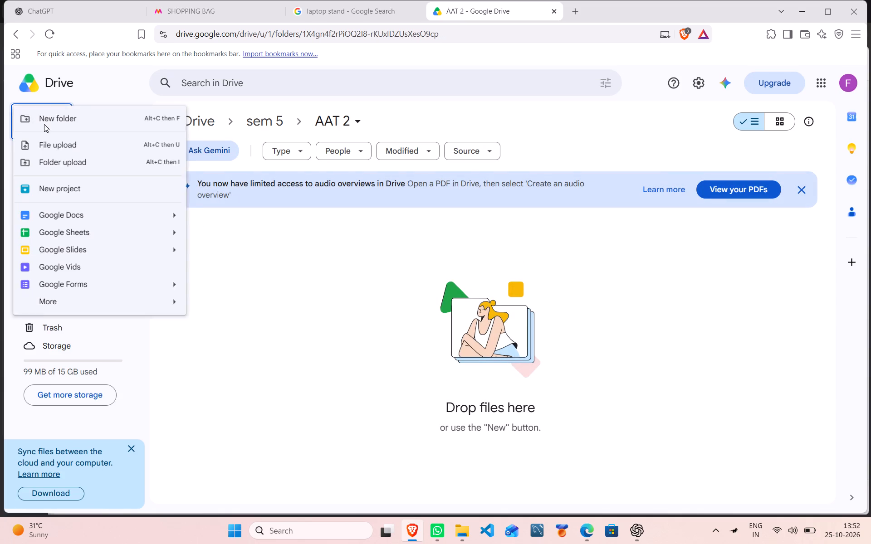
click(57, 155)
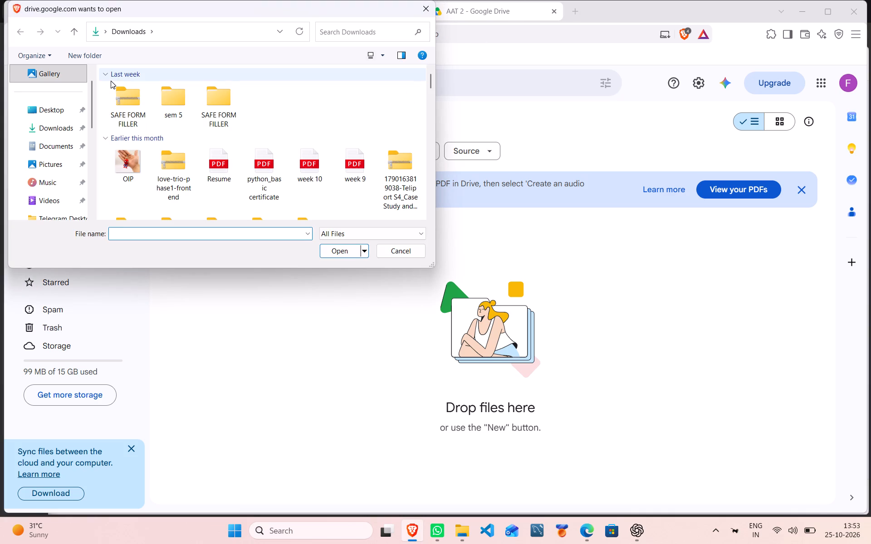
double_click(186, 106)
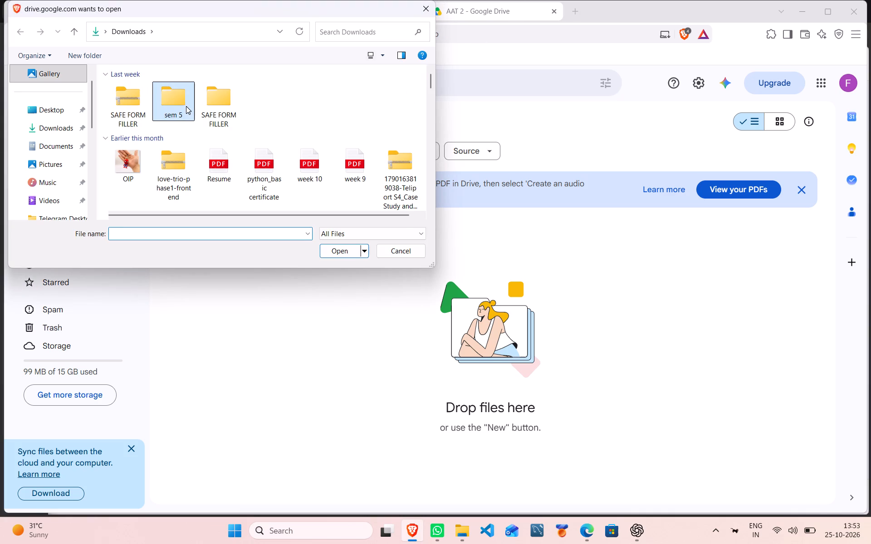
double_click(186, 106)
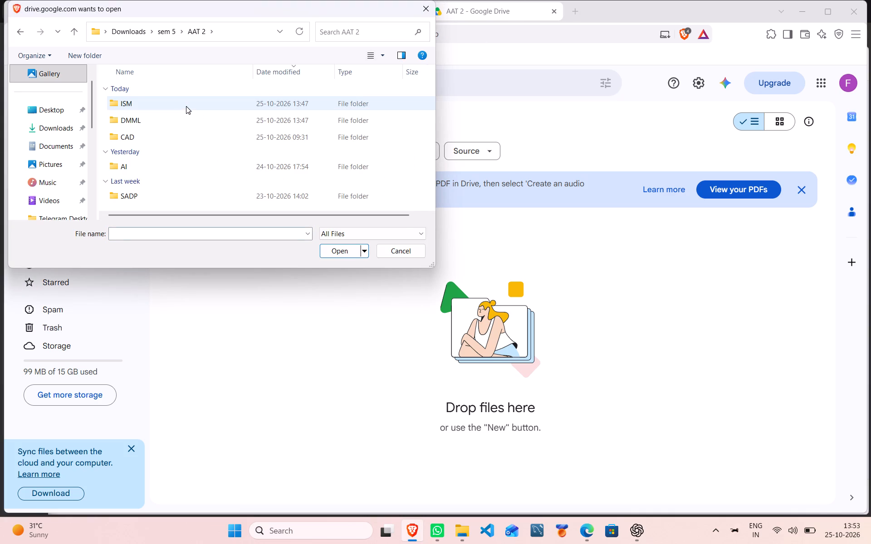
double_click(168, 103)
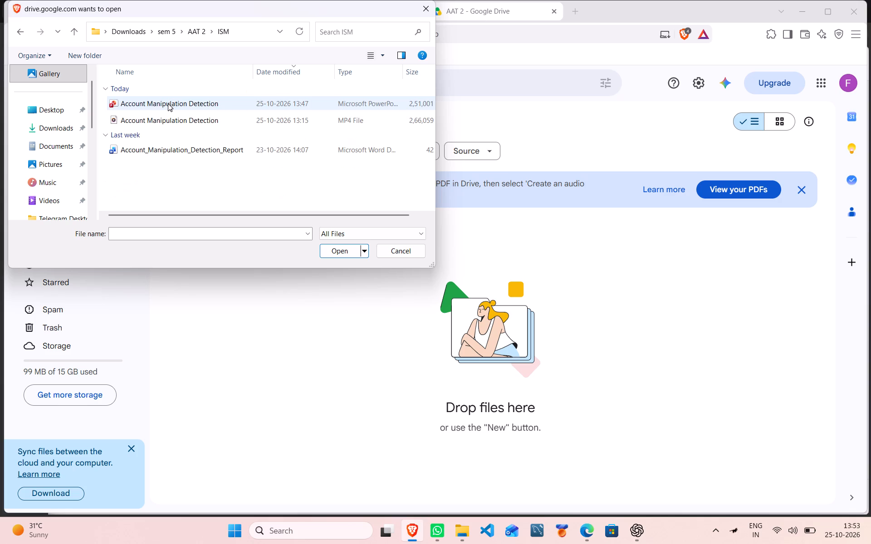
double_click(173, 121)
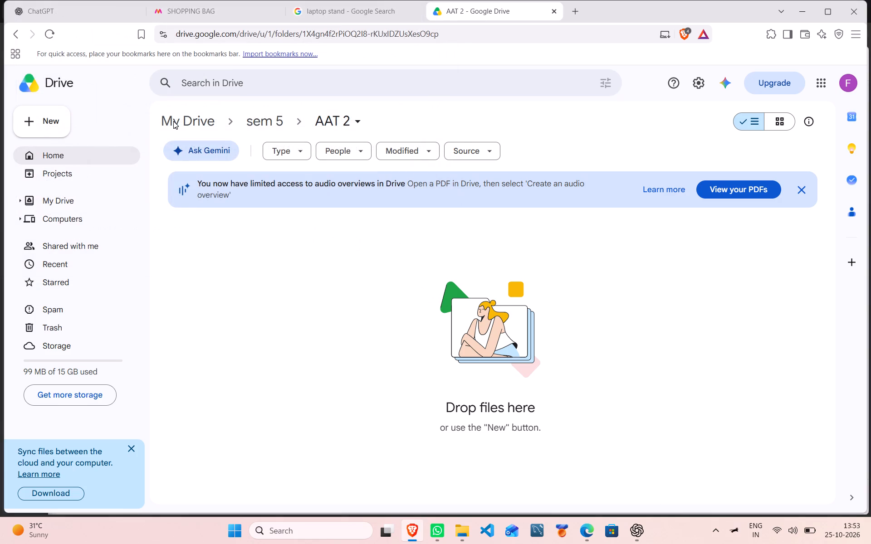
Upload the Customer Segmentation for E-Commerce MP4 from the local DMML folder into AAT 2.
click(48, 118)
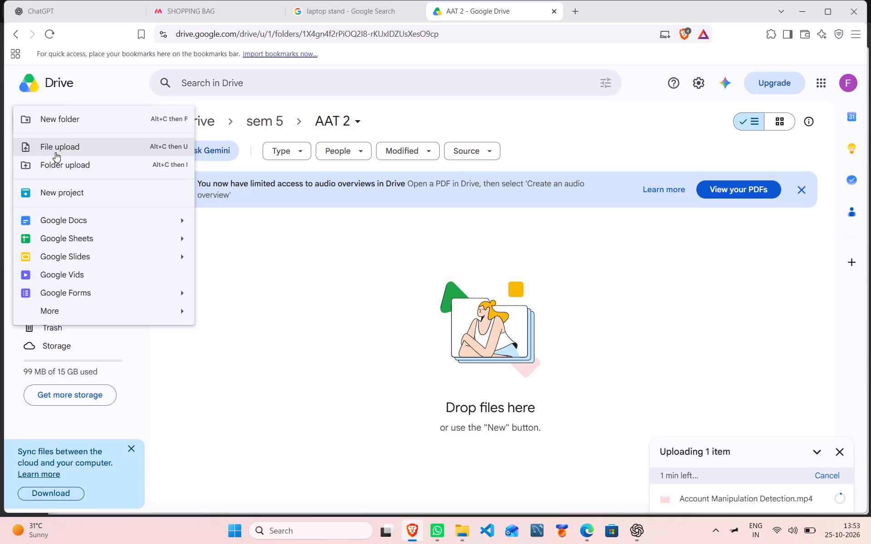
click(56, 152)
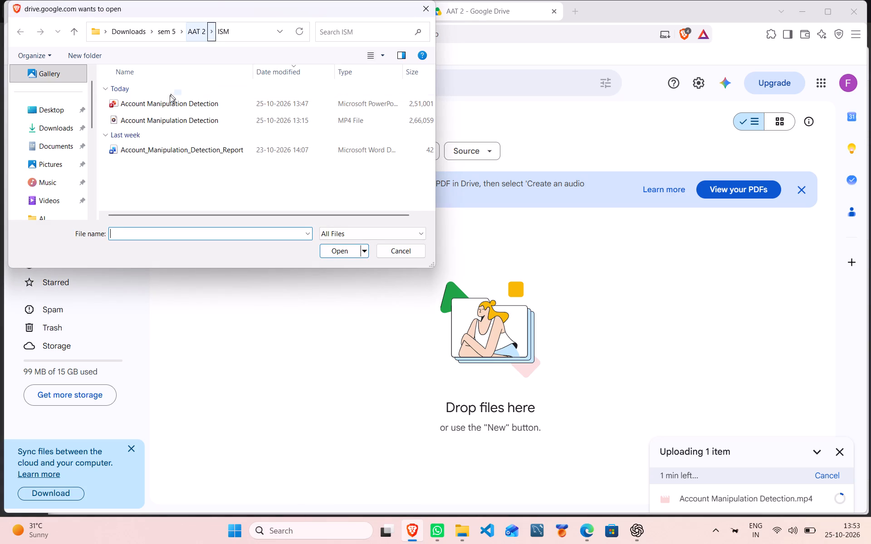
click(188, 37)
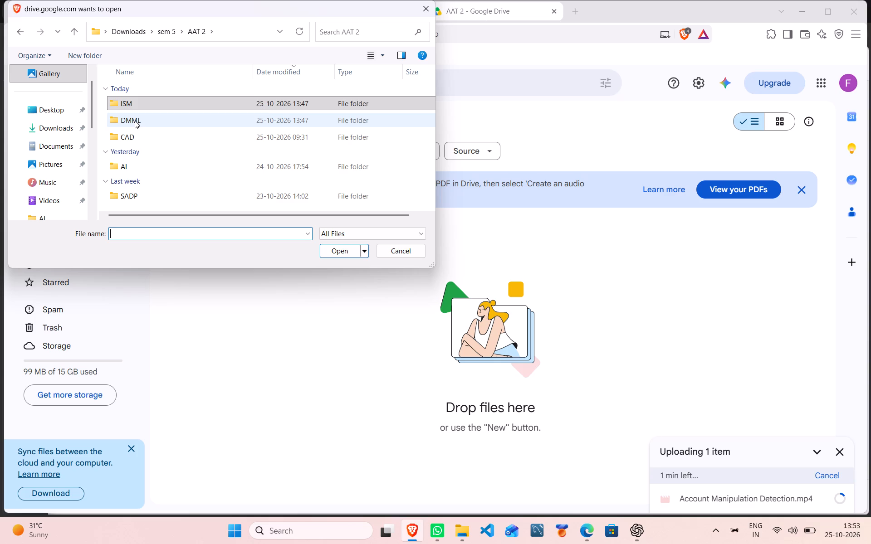
double_click(135, 121)
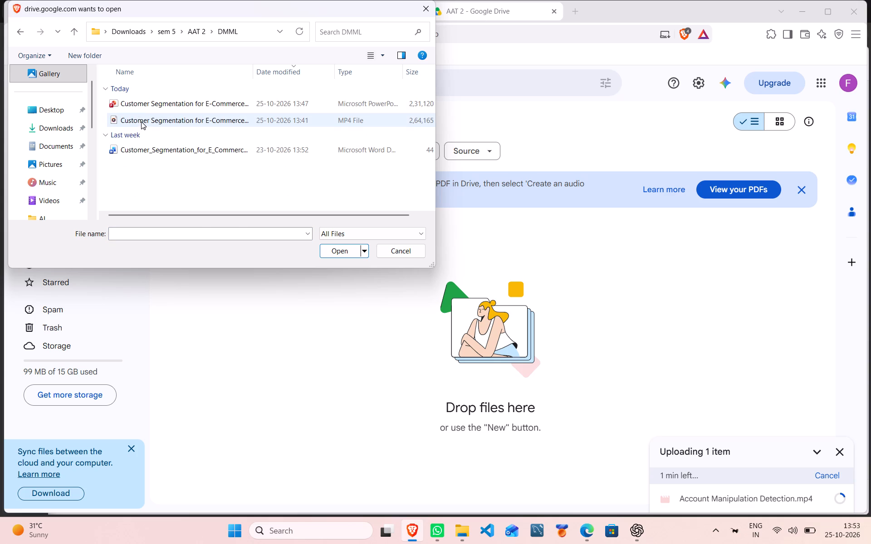
double_click(141, 121)
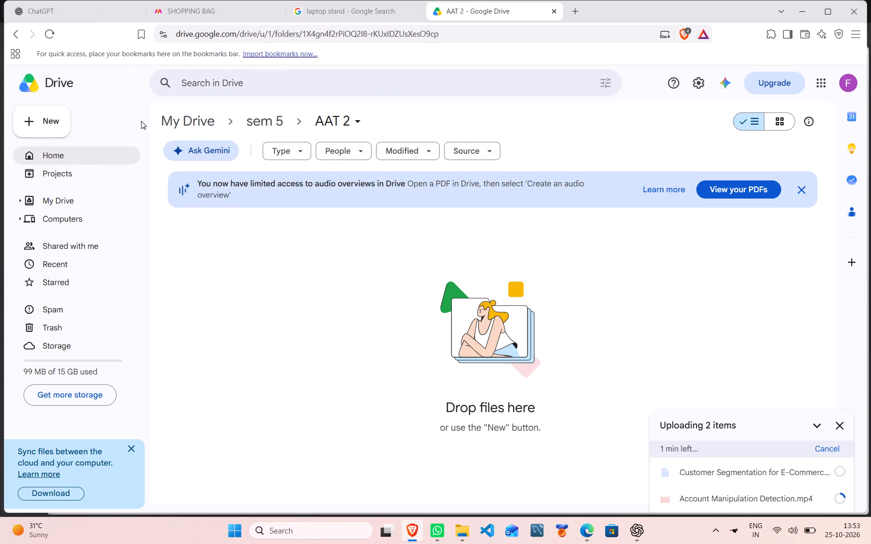
Upload the Scalable data lakes with lifecycle management MP4 from the local CAD folder into AAT 2.
click(37, 119)
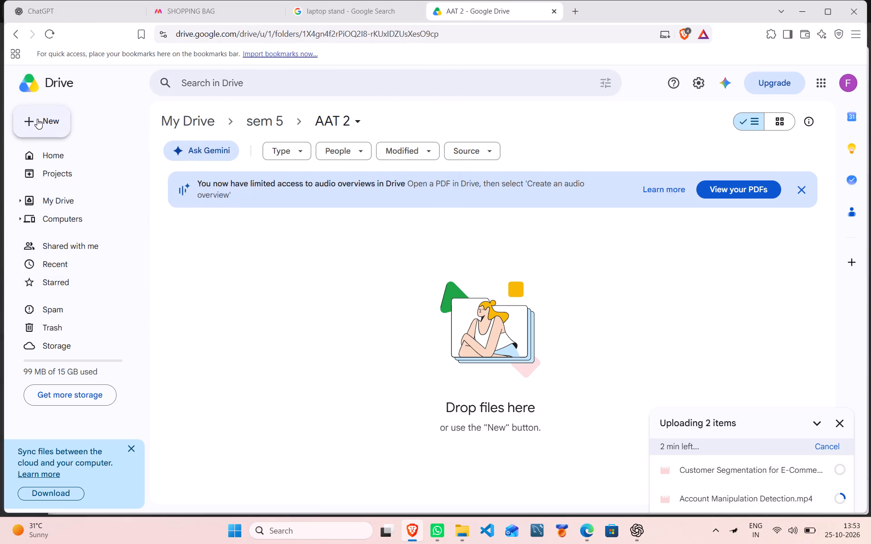
click(56, 151)
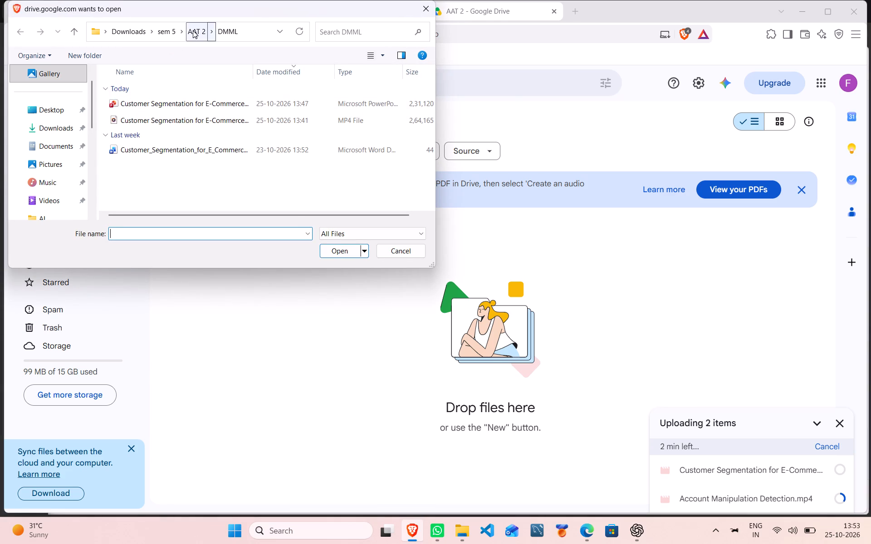
click(193, 29)
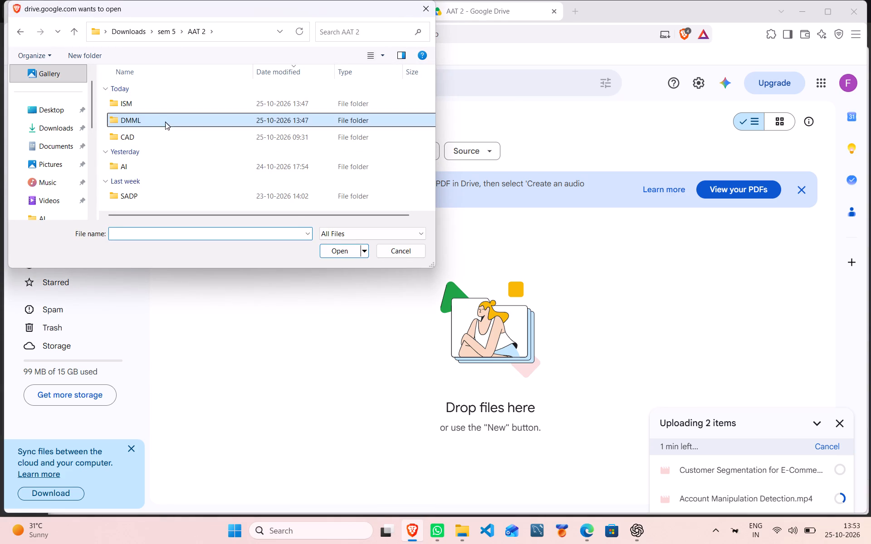
double_click(169, 140)
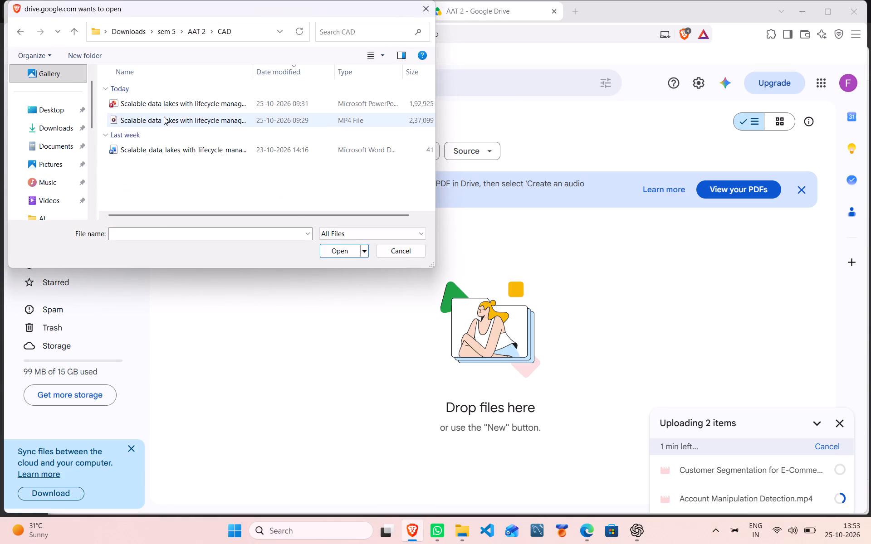
double_click(164, 116)
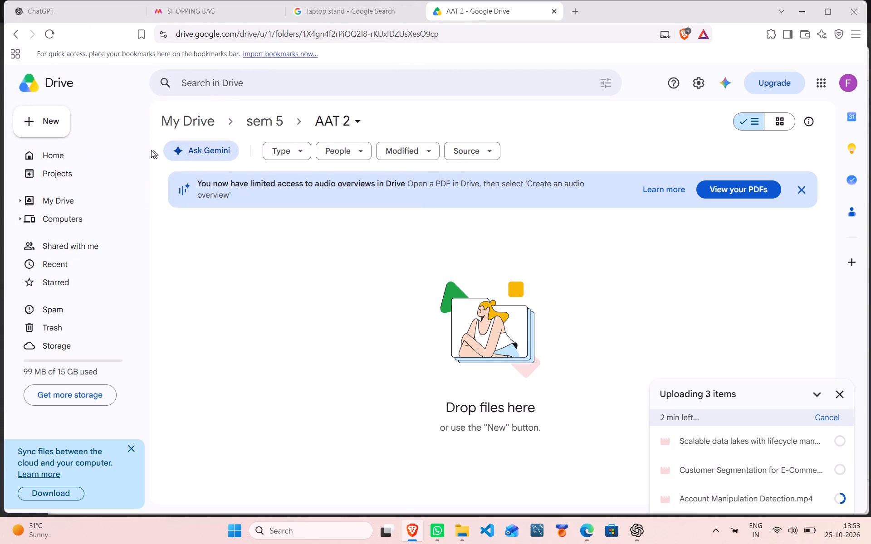
Upload the Semi-supervised Learning MP4 from the local AI folder into the Drive AAT 2 folder.
click(44, 118)
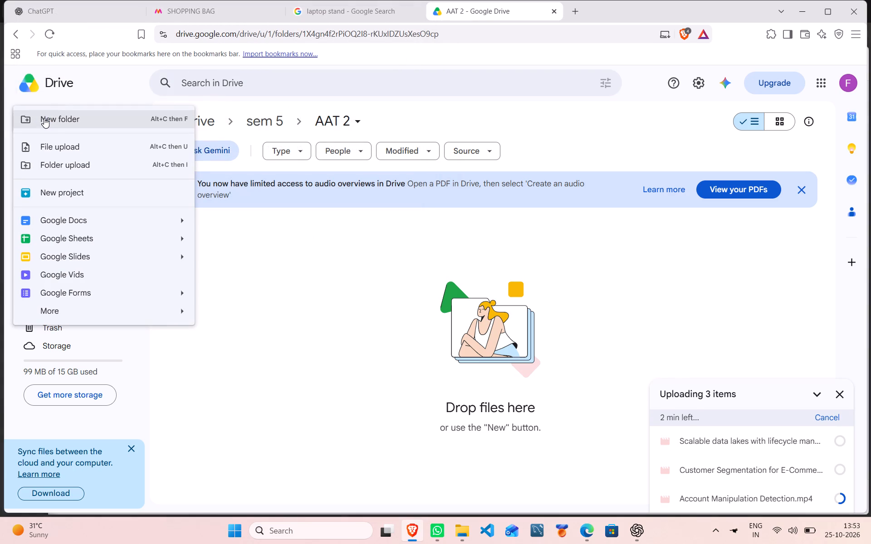
click(54, 147)
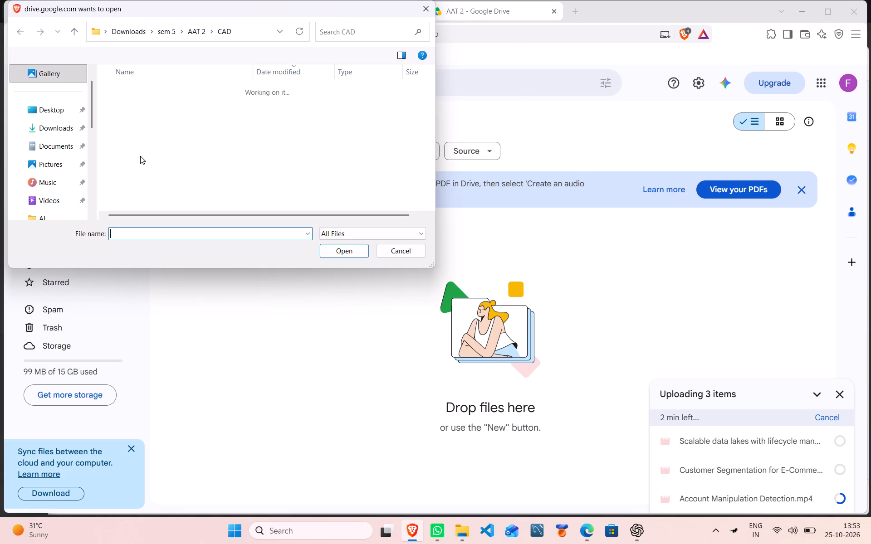
click(197, 29)
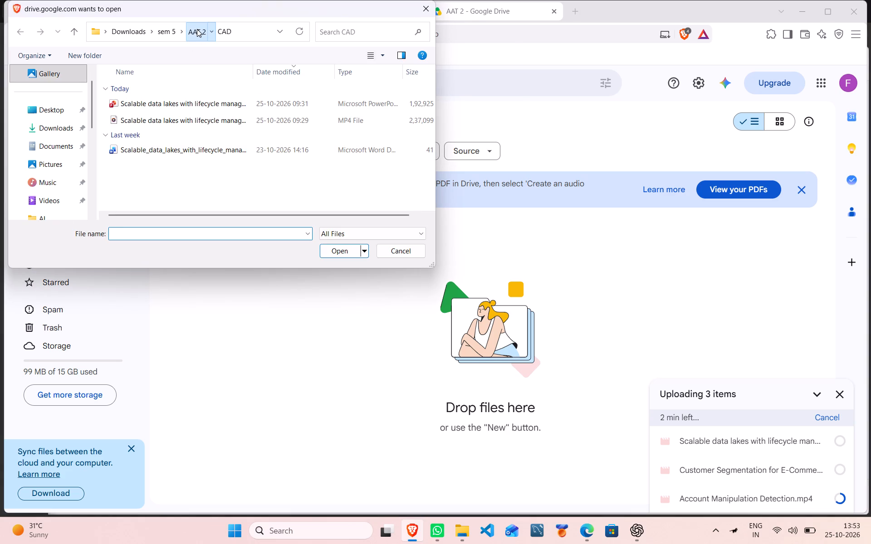
double_click(185, 165)
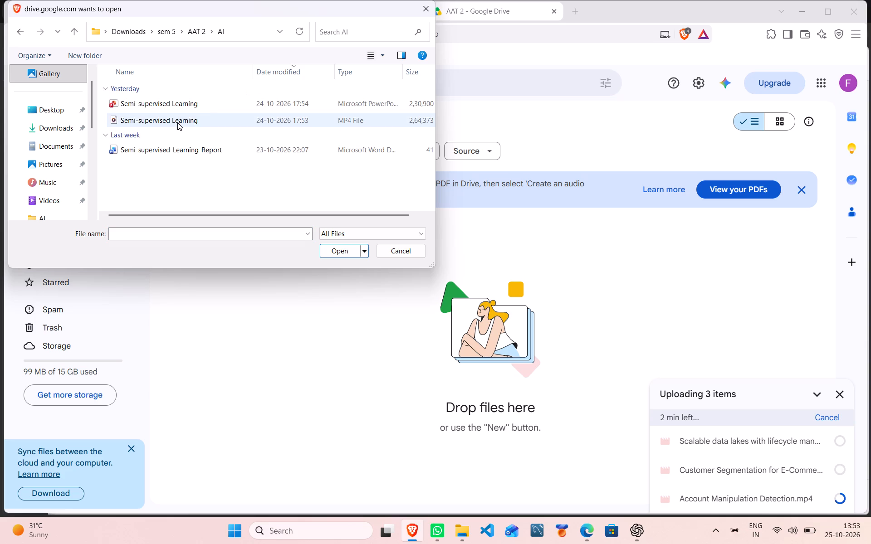
double_click(177, 122)
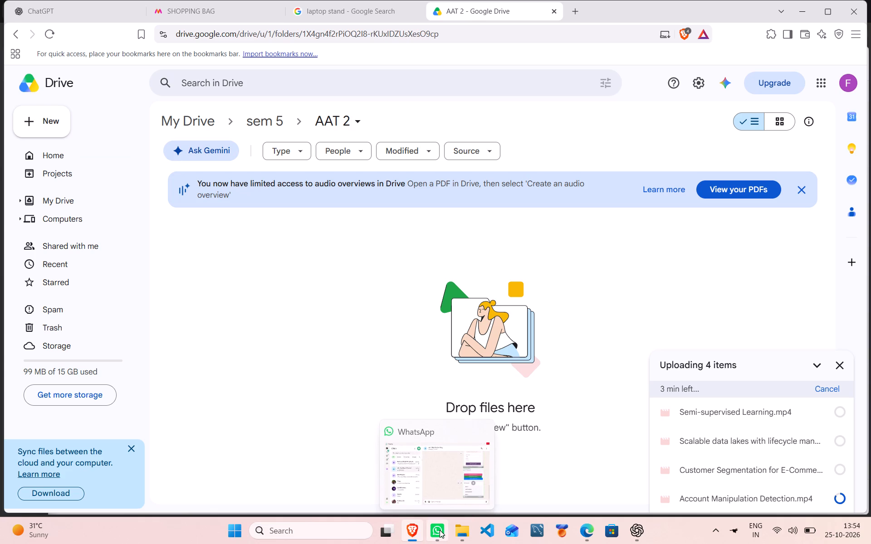
In File Explorer, open the Account_Manipulation_Detection_Report Word document from the AAT 2 > ISM folder and enable editing.
click(462, 534)
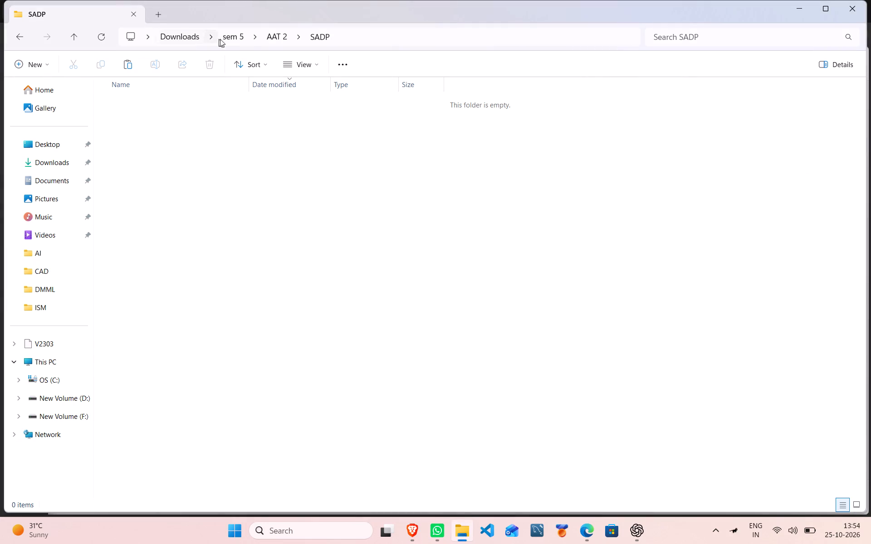
click(275, 34)
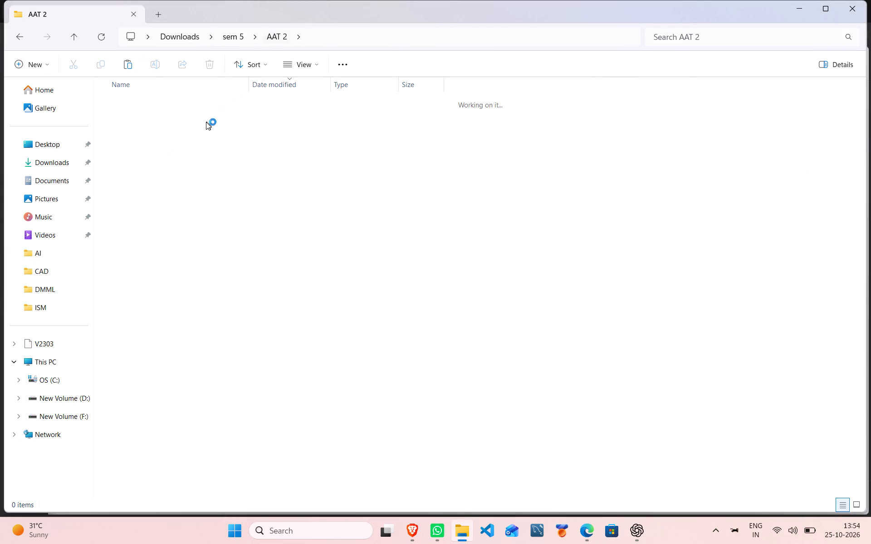
double_click(248, 114)
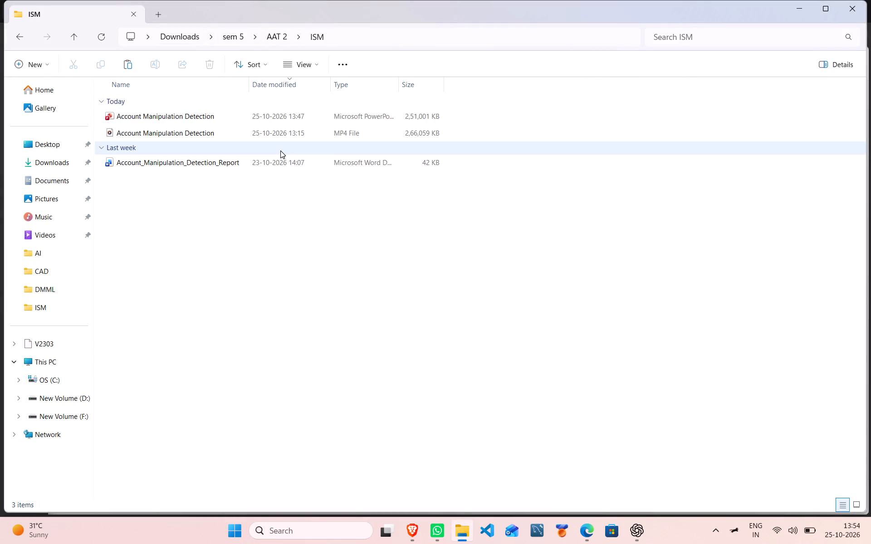
double_click(275, 169)
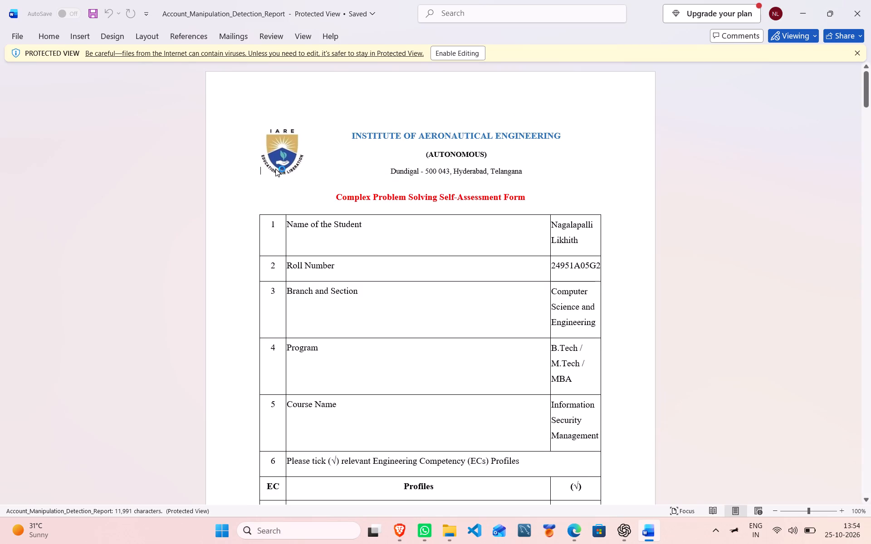
click(453, 53)
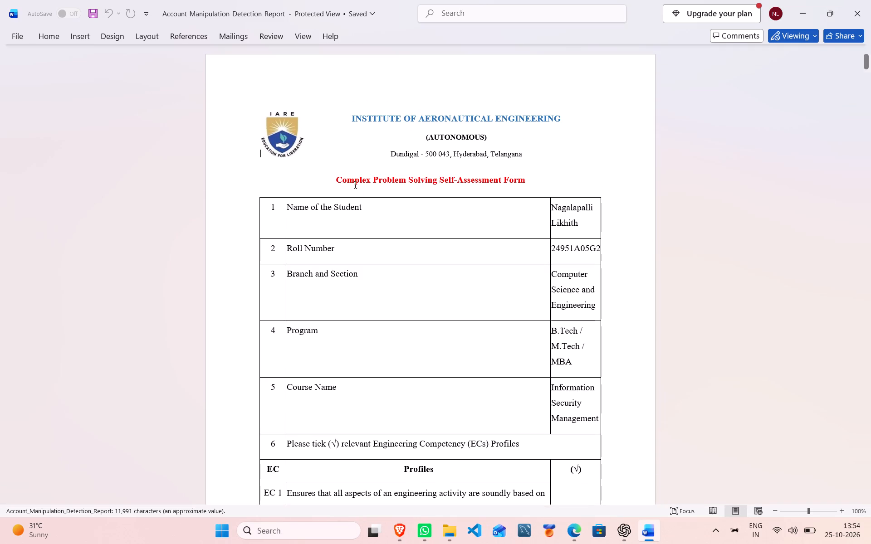
Review the report's self-assessment form, title page, approval sheet and acknowledgement pages.
scroll(355, 123, down, 5)
scroll(260, 337, down, 18)
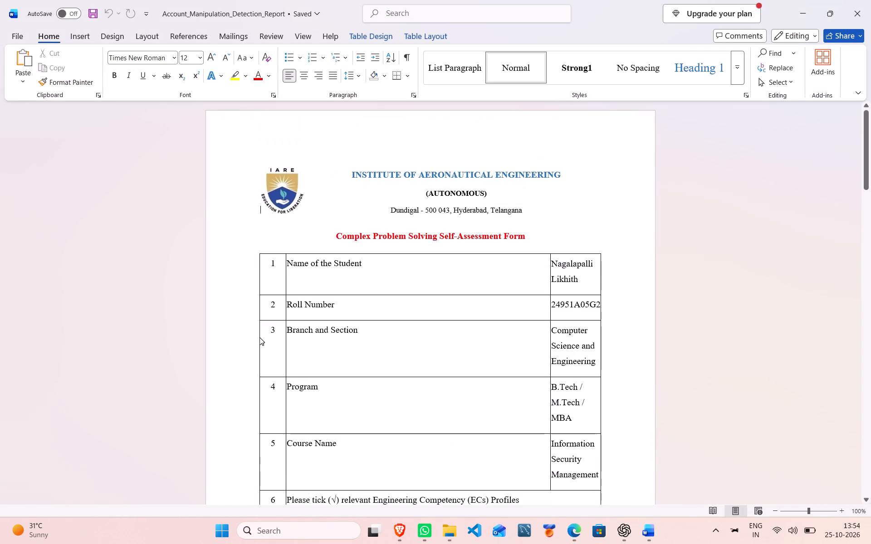
scroll(259, 337, down, 2)
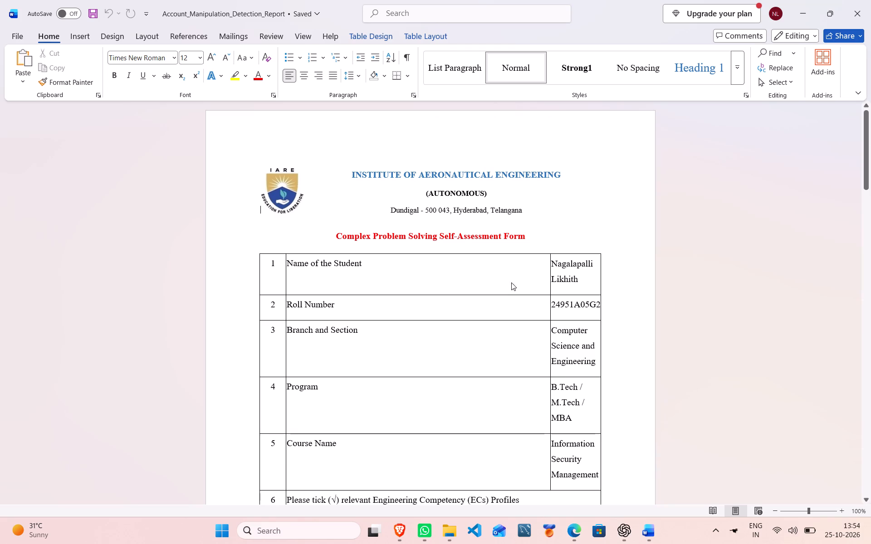
scroll(511, 282, down, 7)
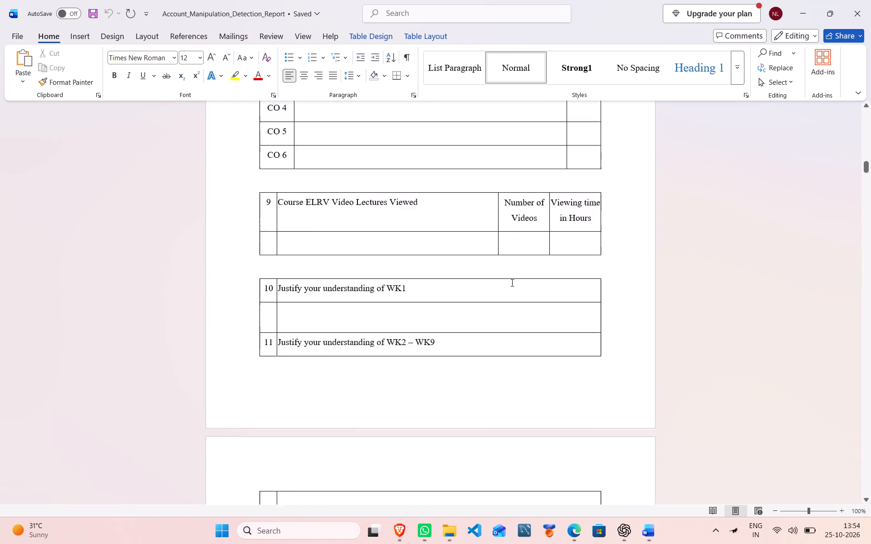
scroll(511, 282, down, 6)
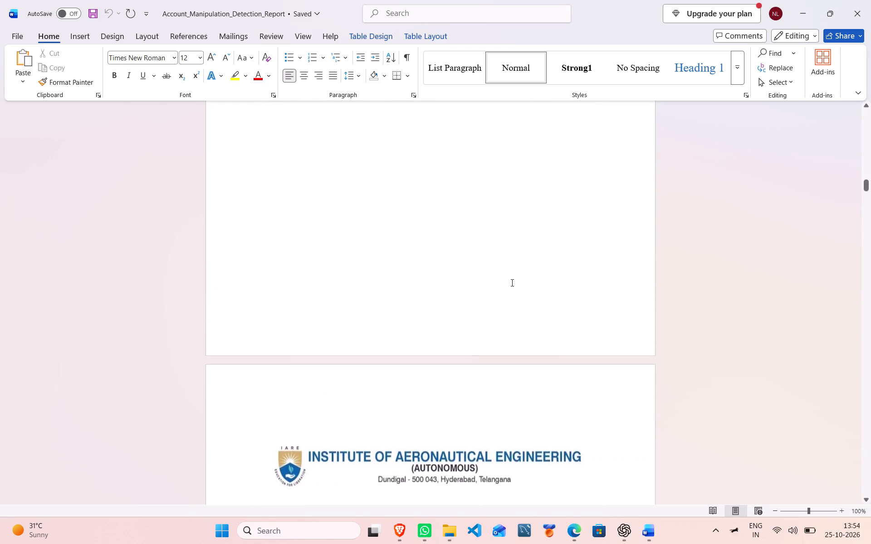
scroll(511, 282, down, 2)
scroll(511, 282, up, 2)
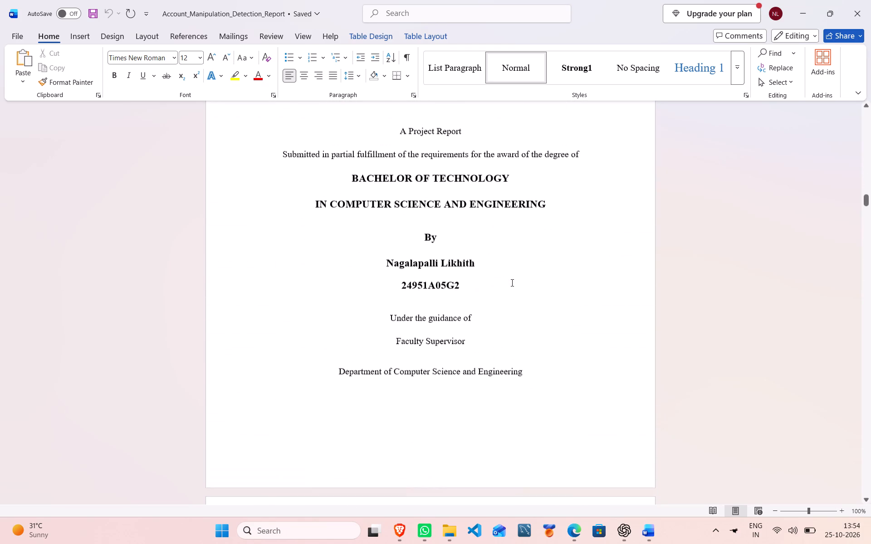
scroll(511, 282, up, 2)
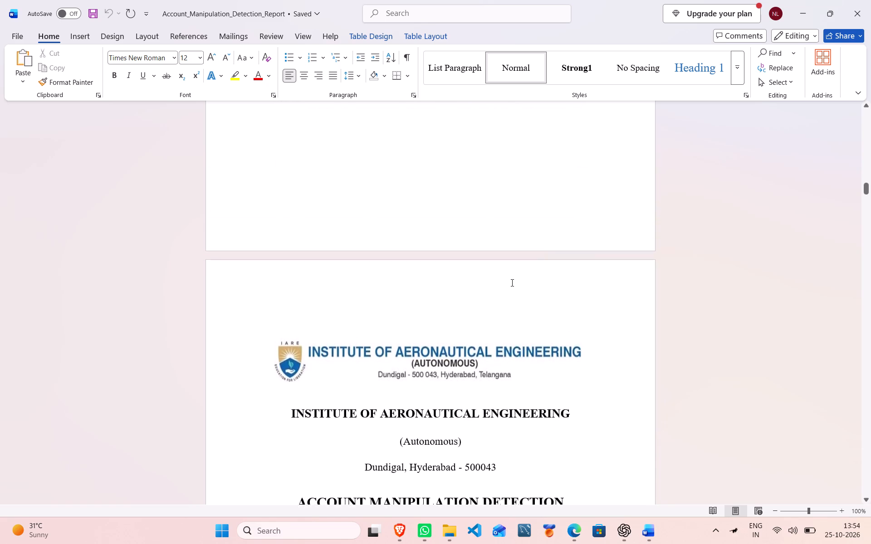
scroll(511, 282, down, 4)
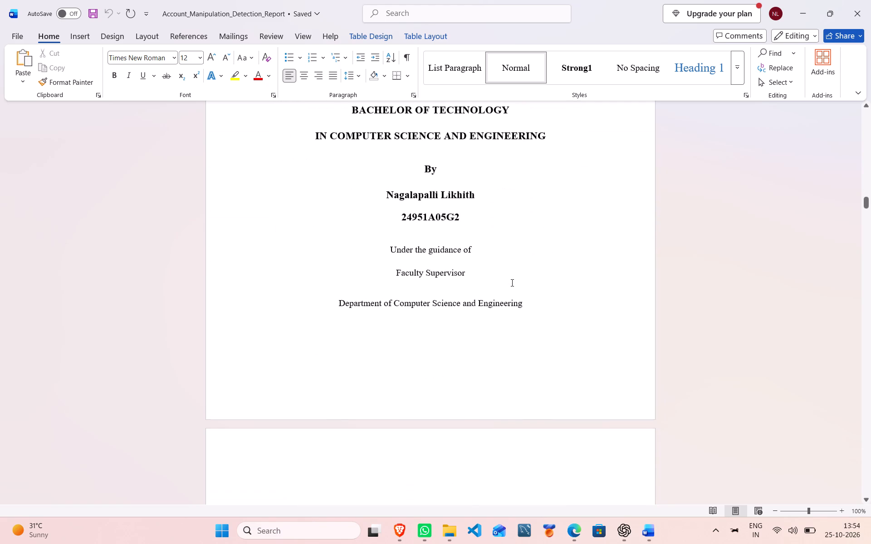
scroll(511, 282, down, 4)
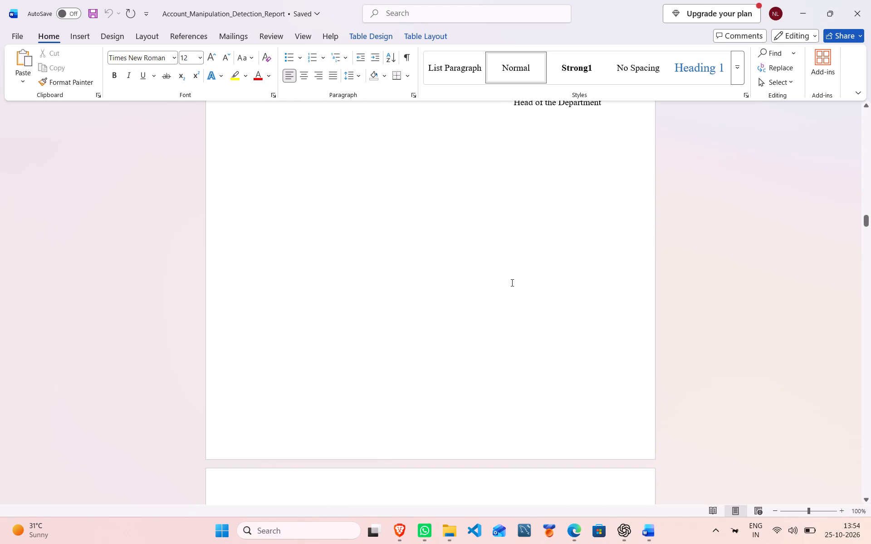
scroll(511, 282, up, 2)
scroll(511, 282, down, 3)
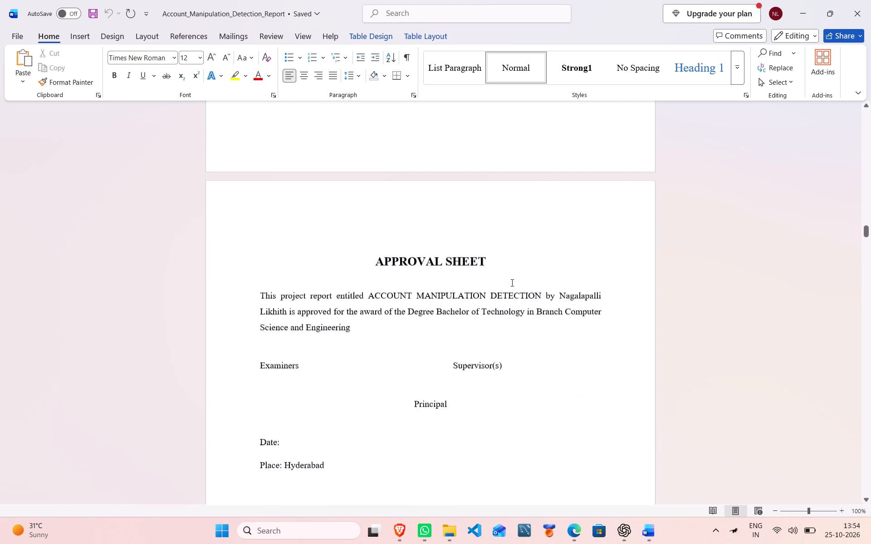
scroll(511, 282, down, 1)
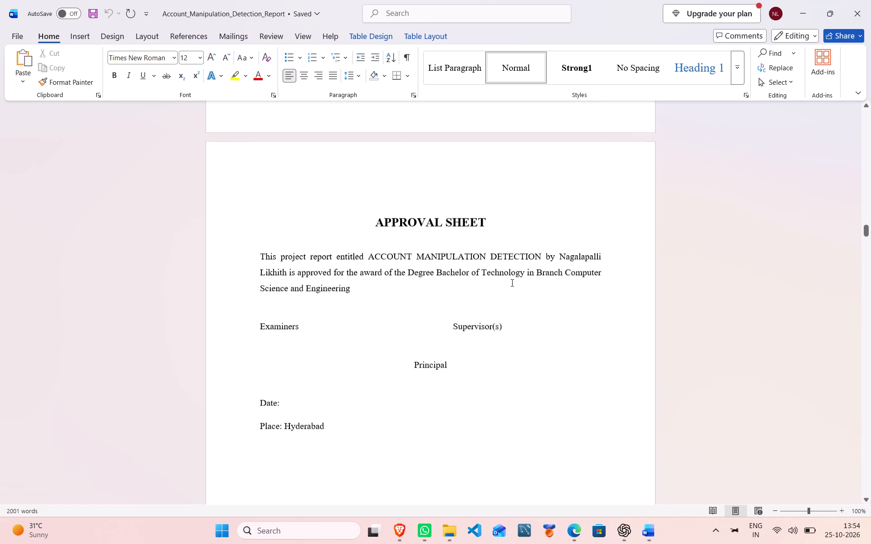
scroll(511, 282, down, 1)
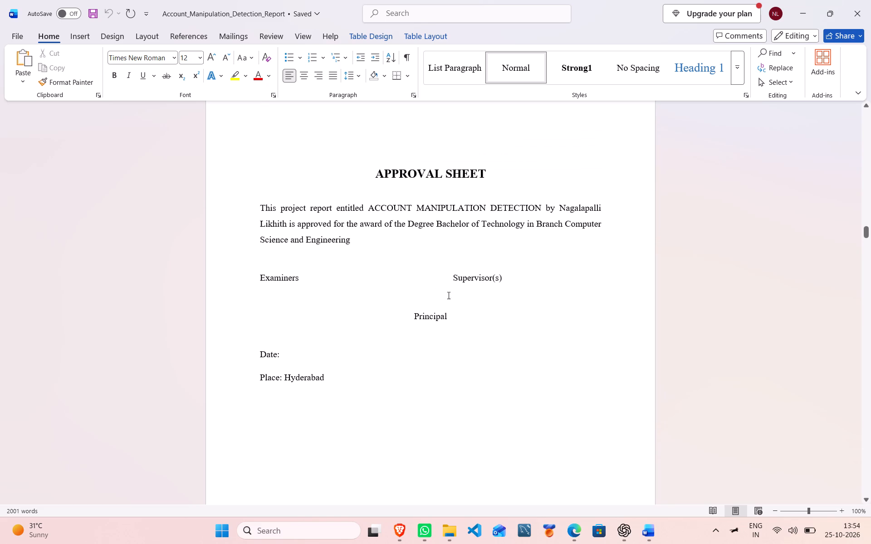
scroll(423, 344, down, 5)
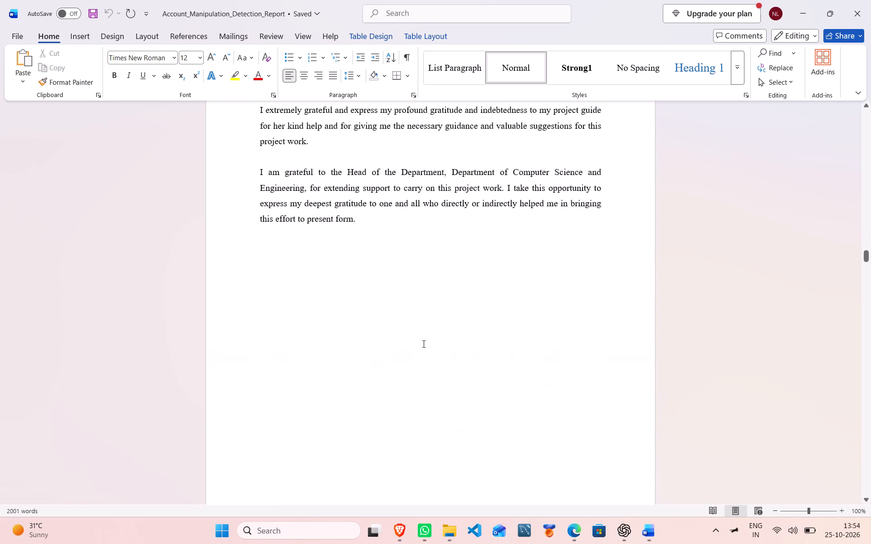
scroll(423, 344, down, 4)
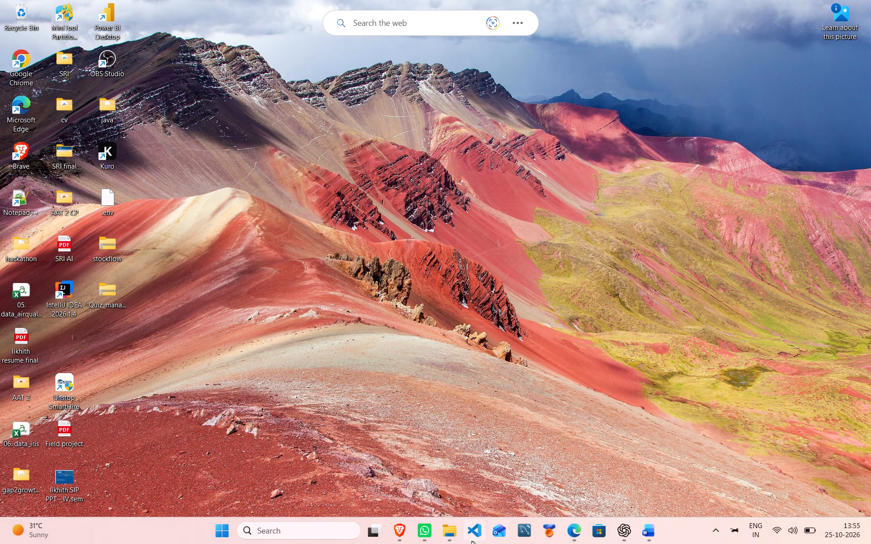
Return to File Explorer and search the Downloads folder for "report" in a new tab.
click(454, 533)
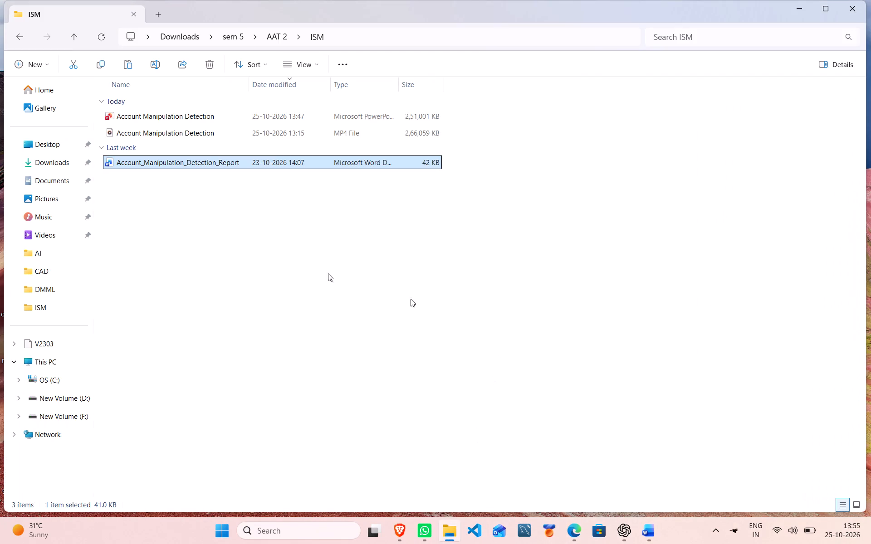
click(159, 11)
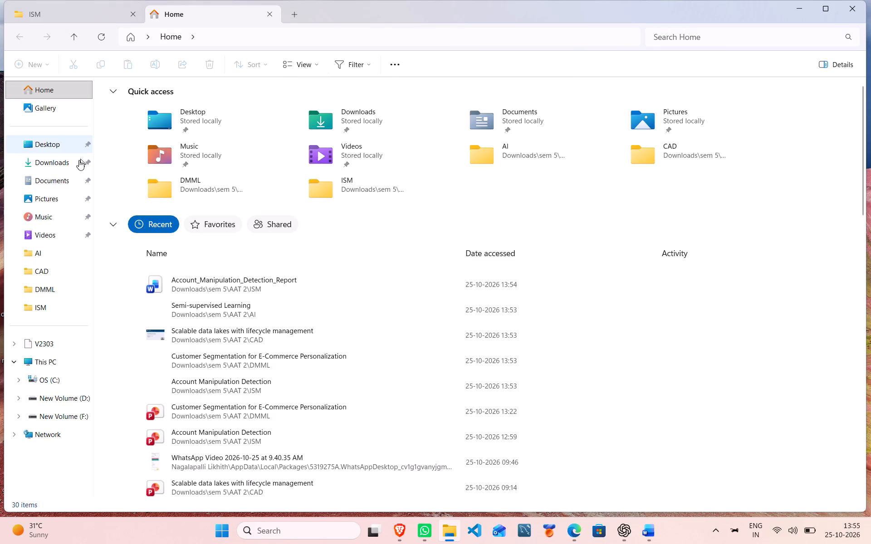
click(60, 163)
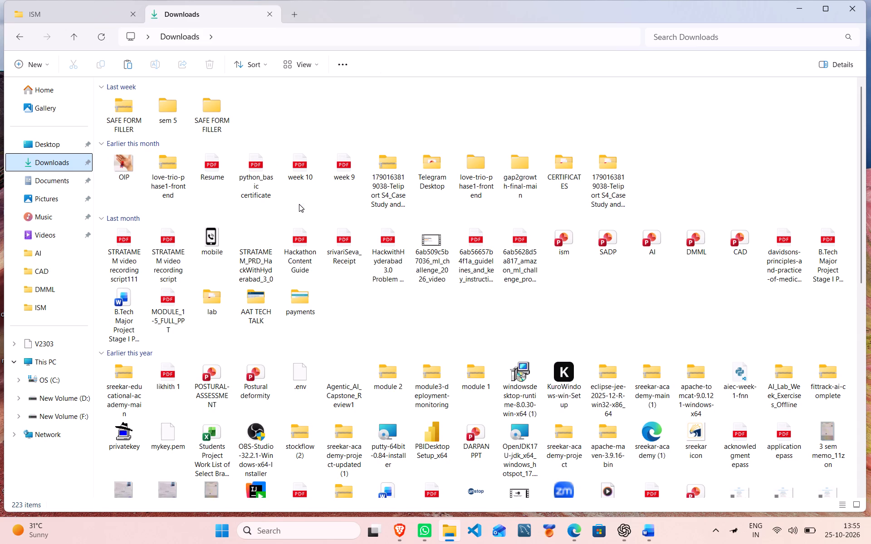
scroll(299, 204, down, 6)
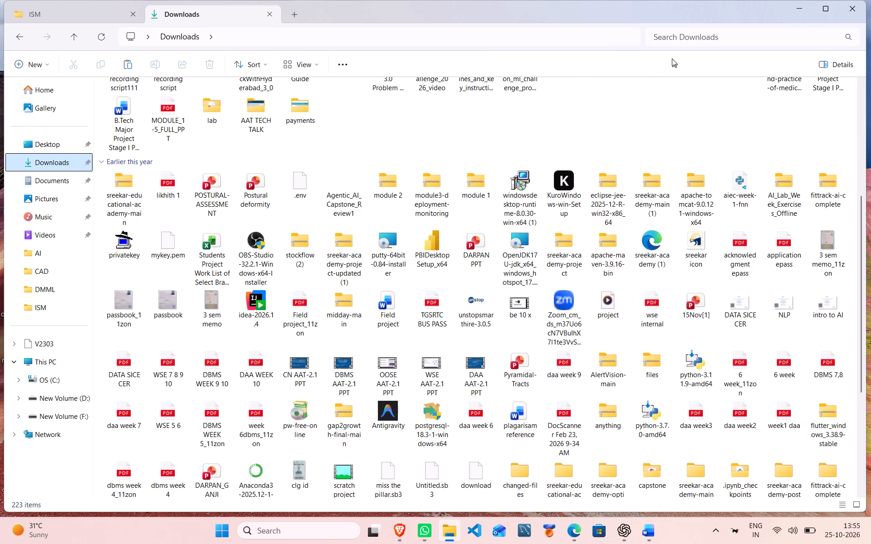
click(669, 32)
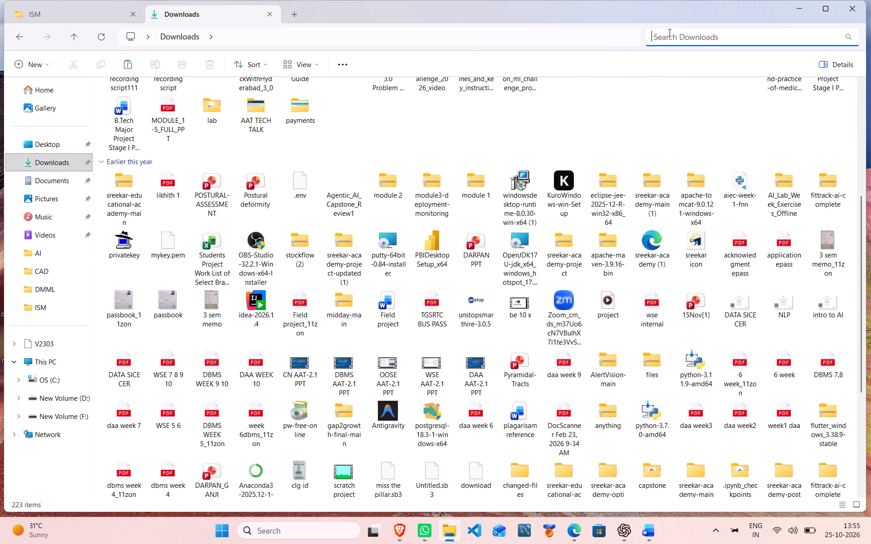
text(ref)
key(BackSpace)
text(port)
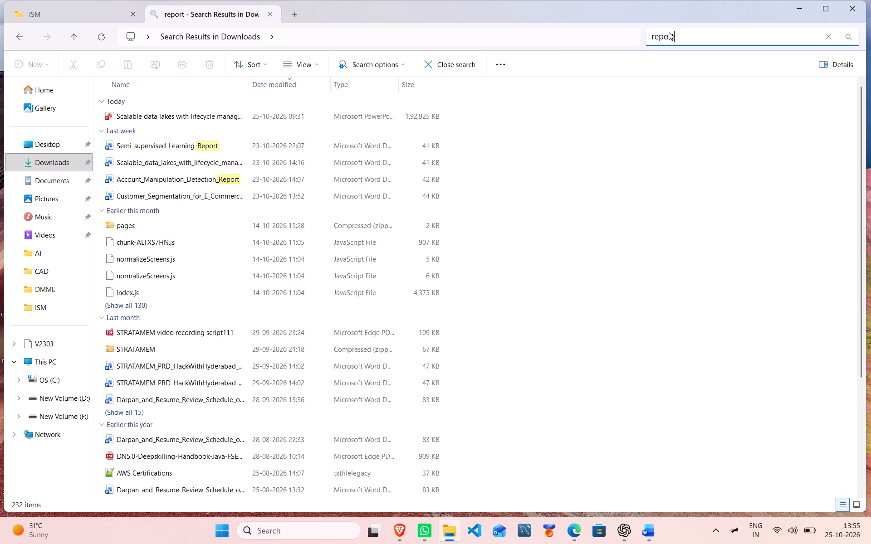
Look through the search results across all date groups for other report documents.
scroll(669, 32, down, 2)
scroll(164, 410, down, 5)
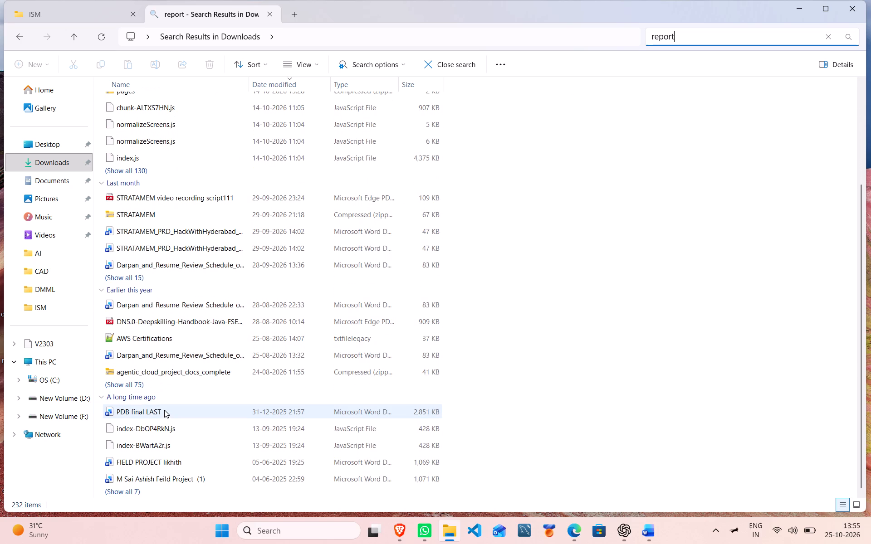
scroll(164, 410, down, 3)
scroll(164, 410, up, 8)
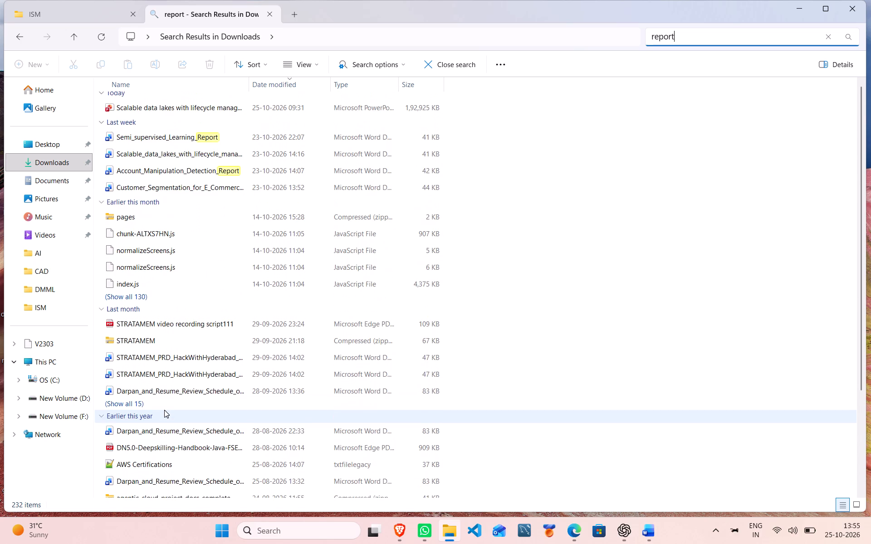
scroll(164, 410, up, 2)
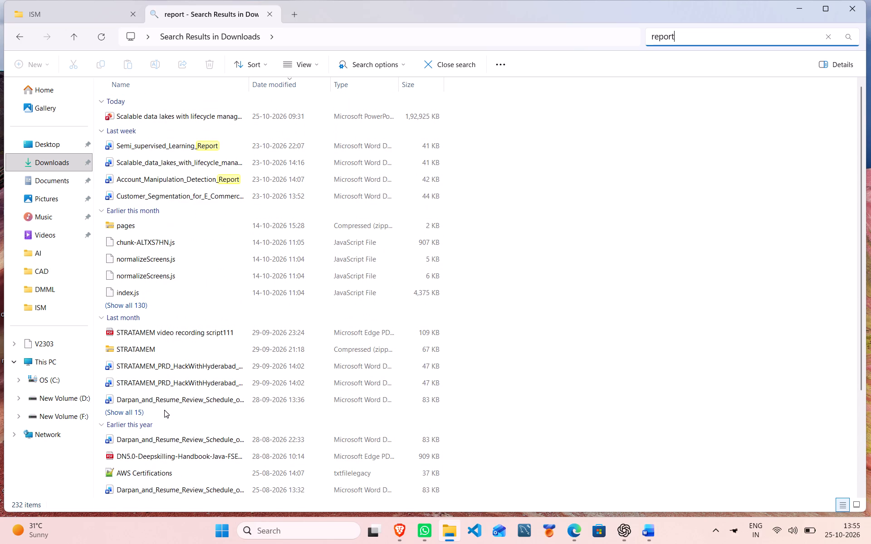
Replace the Downloads search term with "reference".
scroll(164, 410, up, 7)
key(BackSpace)
key(BackSpace)
key(BackSpace)
key(BackSpace)
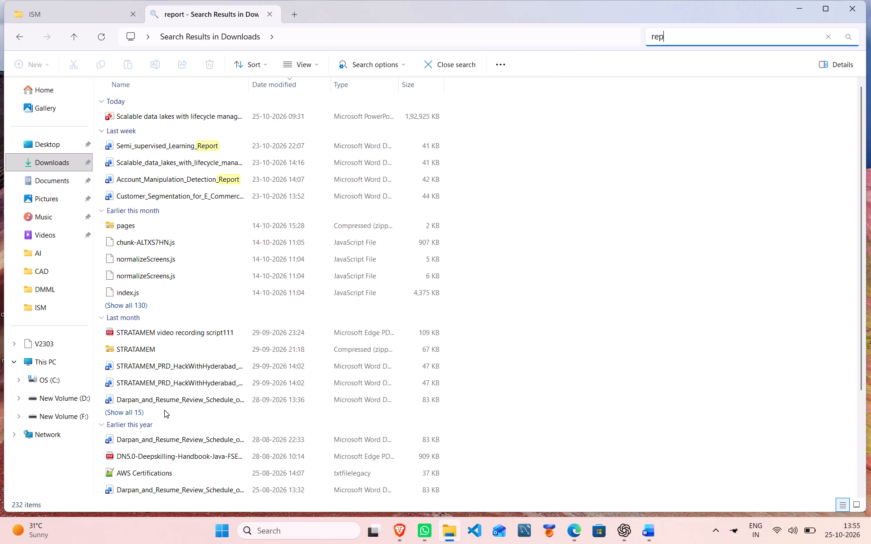
key(BackSpace)
key(BackSpace)
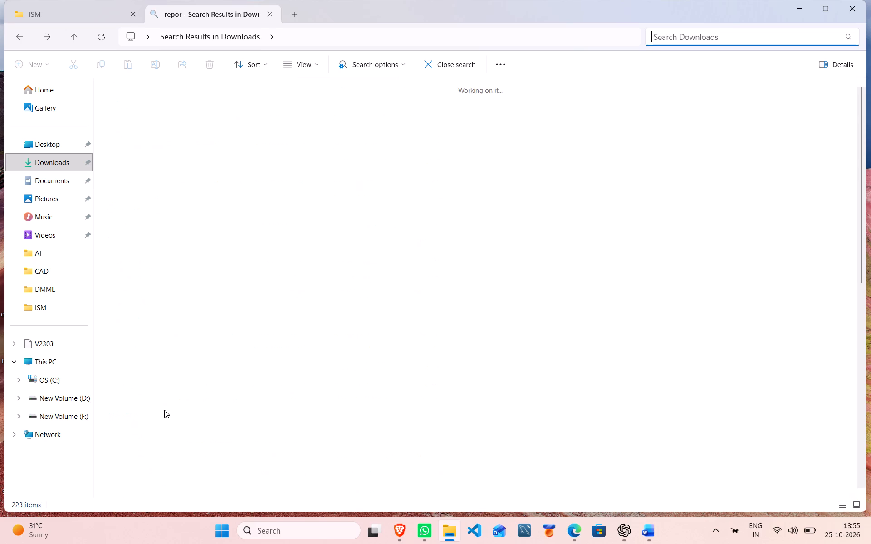
text(refer)
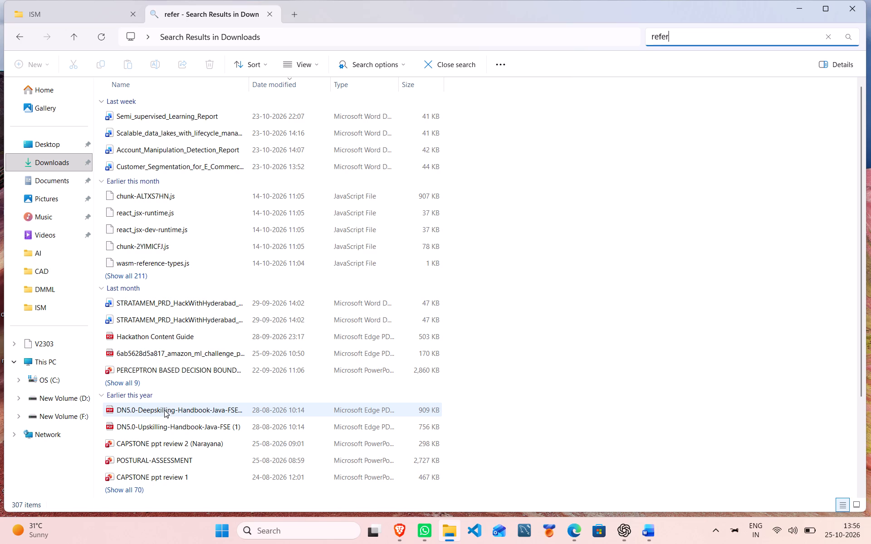
text(ence)
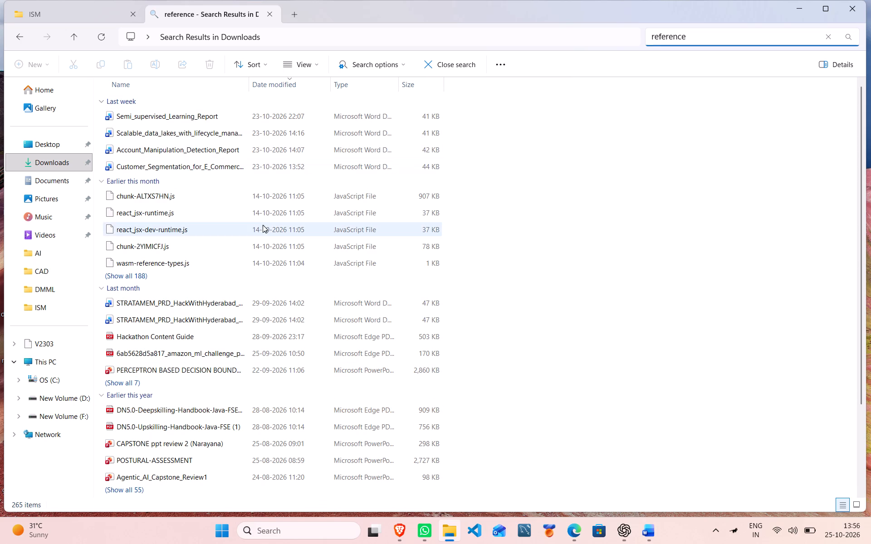
Expand the "A long time ago" group of search results and open the "report reference" Word document.
scroll(272, 289, down, 2)
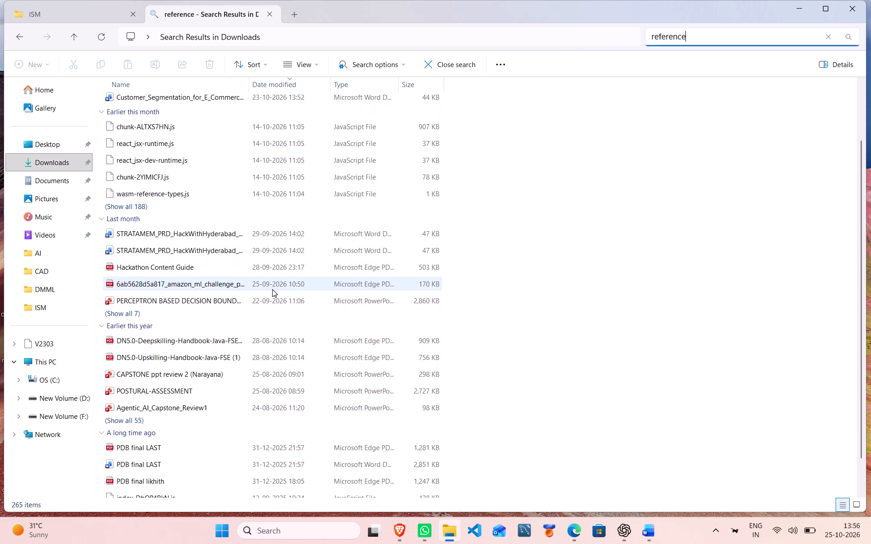
scroll(272, 289, down, 7)
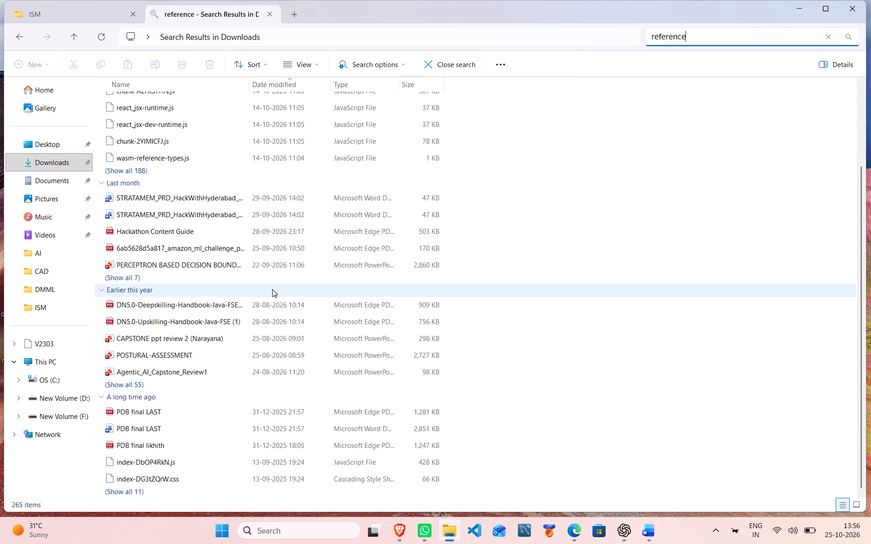
scroll(272, 289, down, 2)
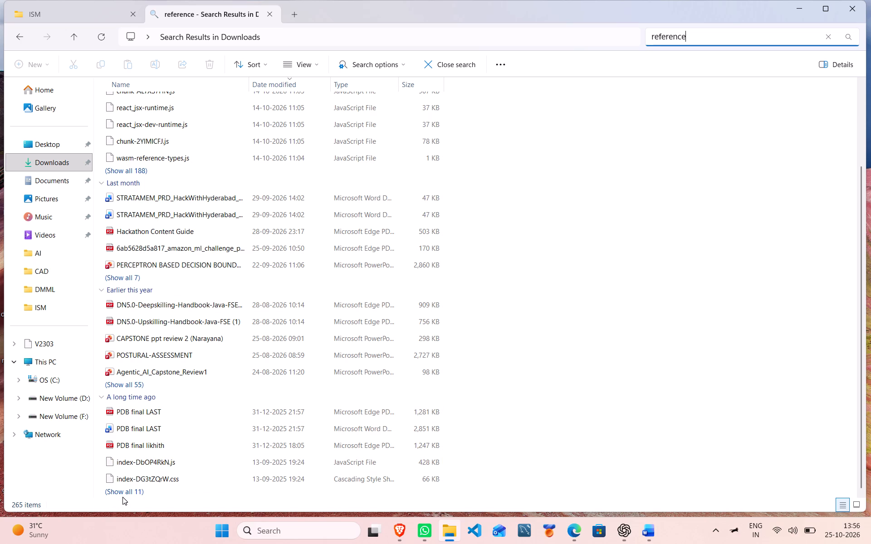
click(125, 491)
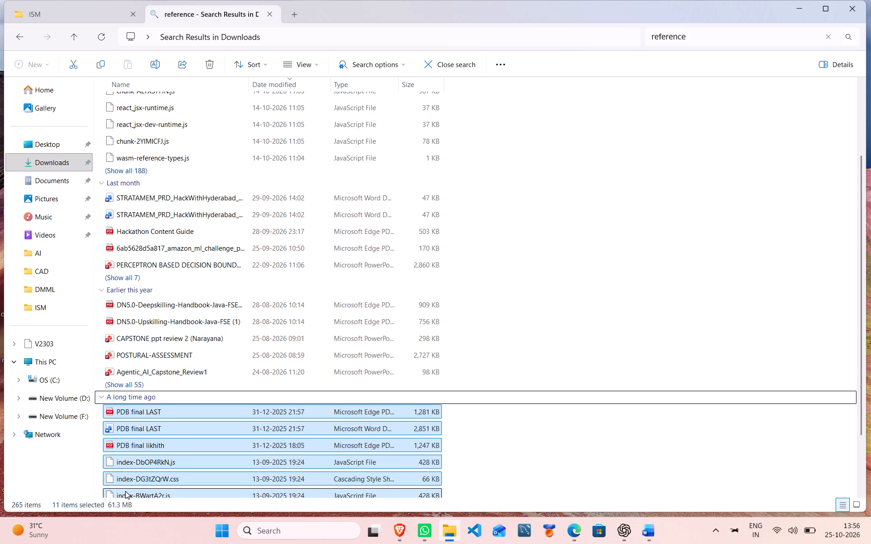
scroll(125, 491, down, 9)
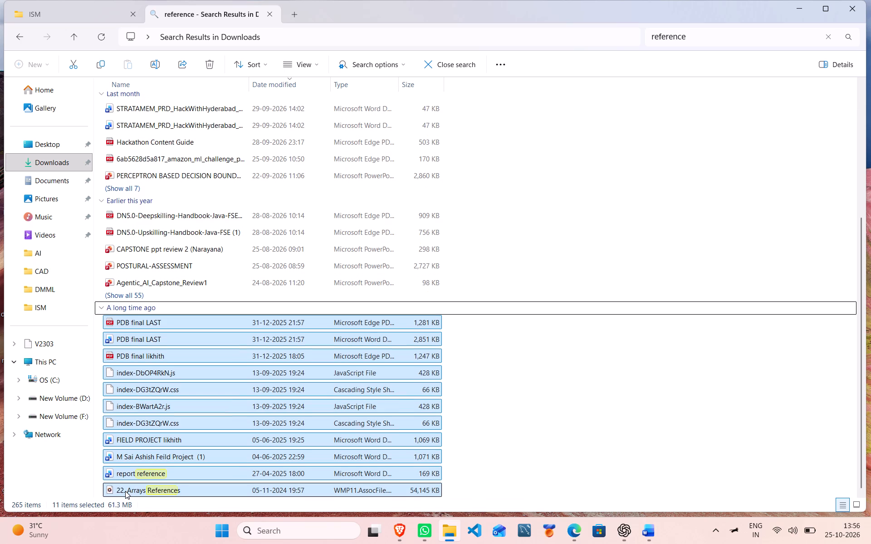
double_click(123, 473)
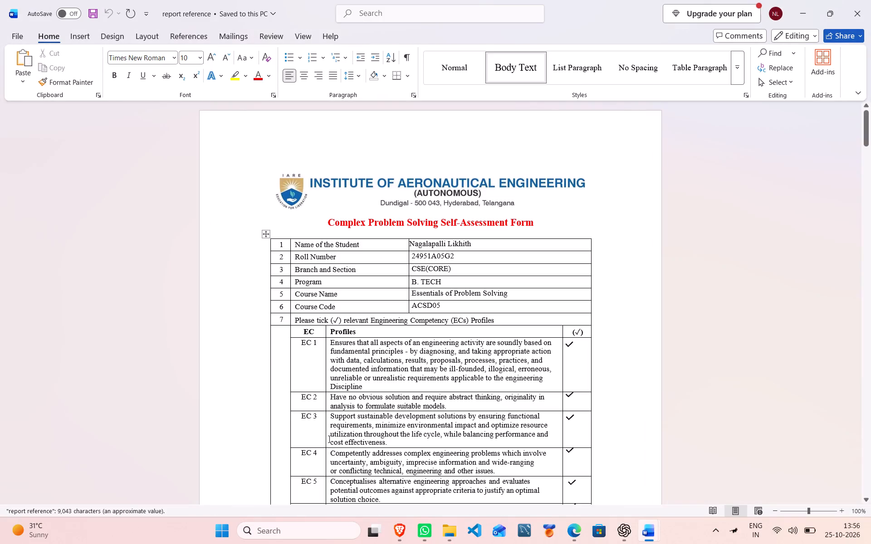
Review the reference report's self-assessment form and its Complex Engineering Problems section, including the student details, problem definition and strategies.
scroll(338, 420, down, 15)
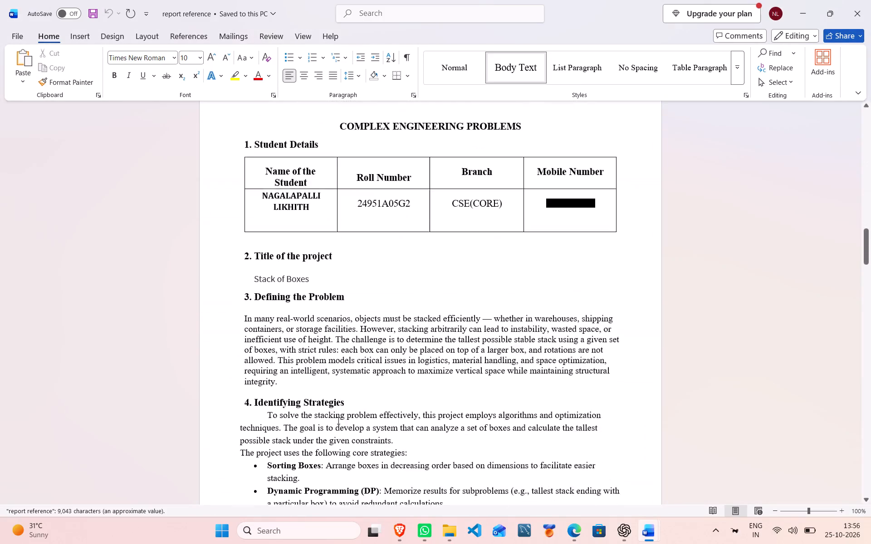
scroll(338, 420, up, 1)
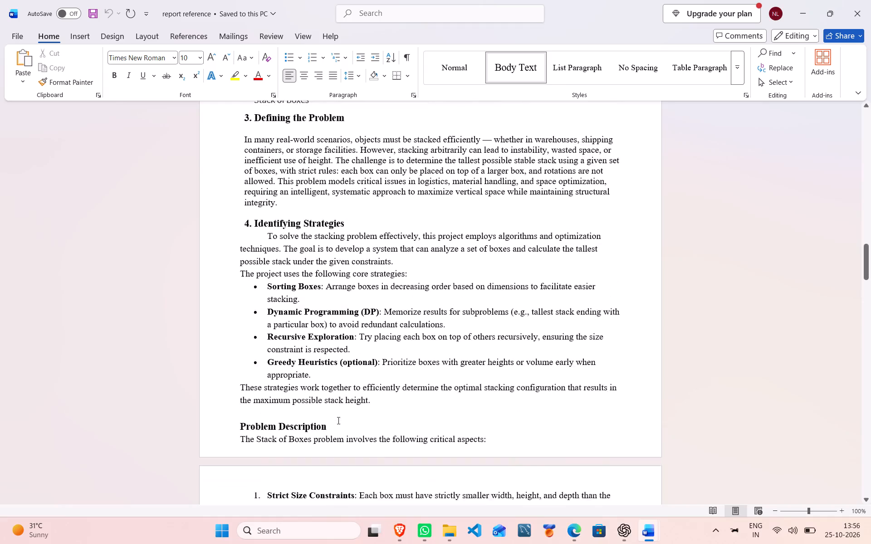
scroll(338, 420, up, 1)
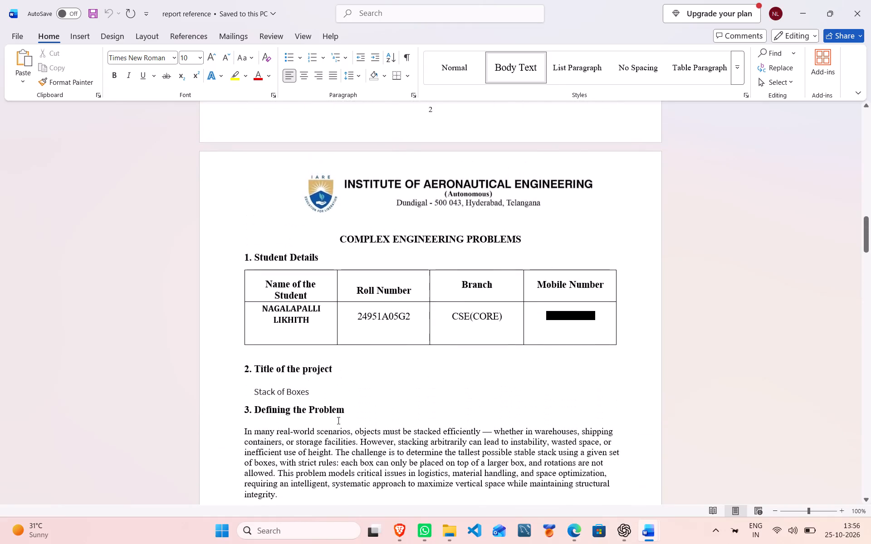
scroll(338, 420, up, 3)
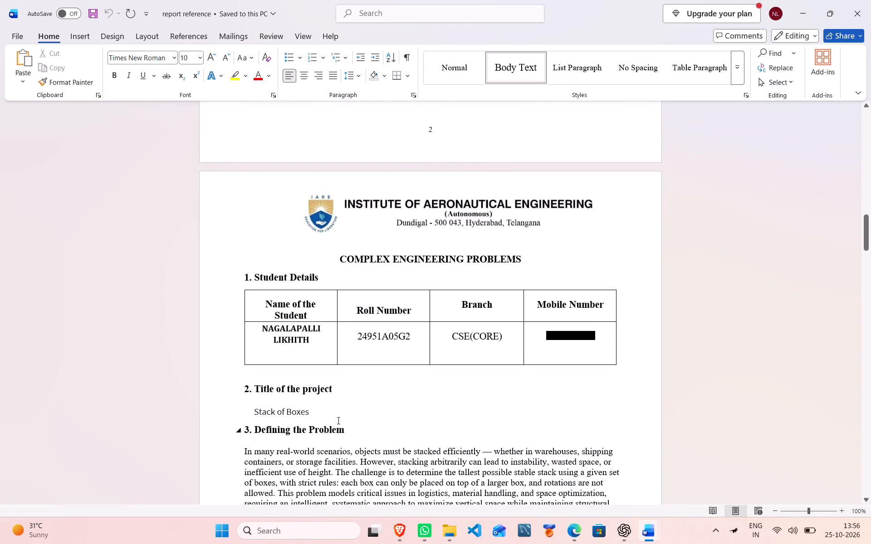
scroll(338, 420, up, 4)
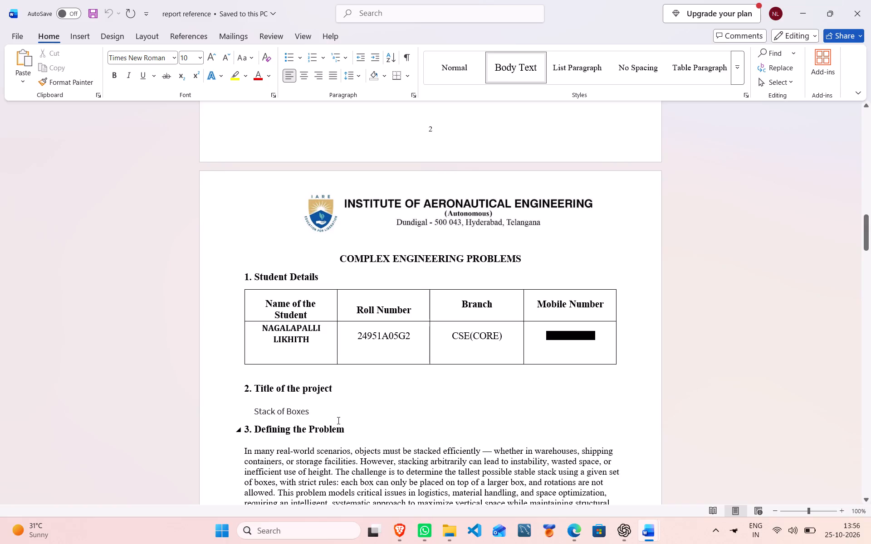
scroll(338, 420, up, 4)
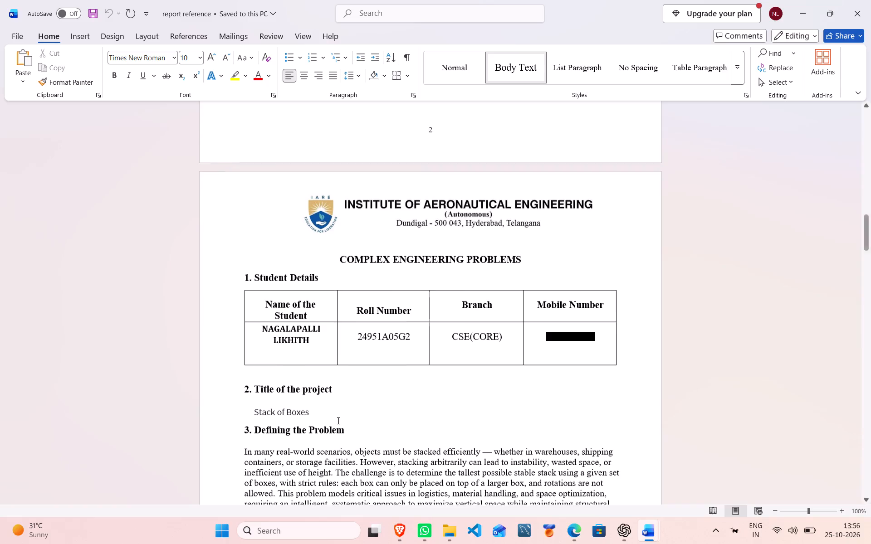
scroll(338, 420, up, 5)
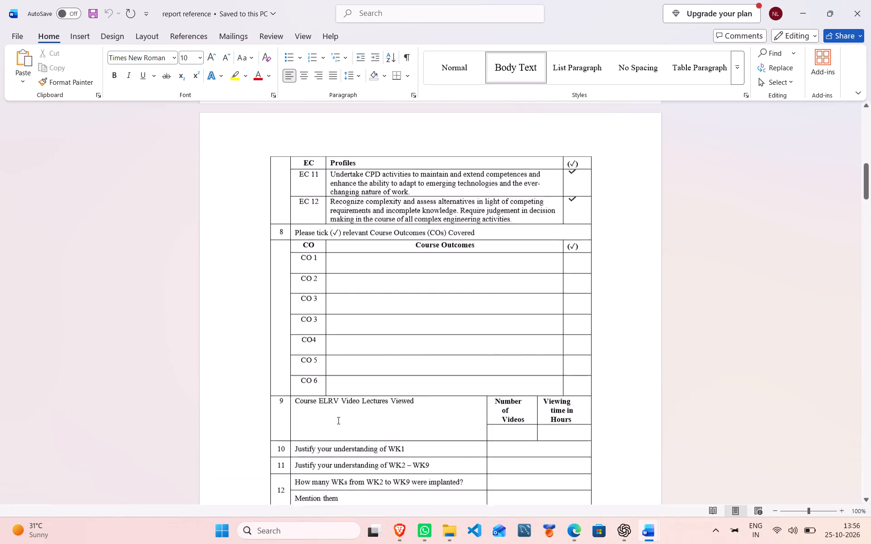
scroll(338, 420, up, 1)
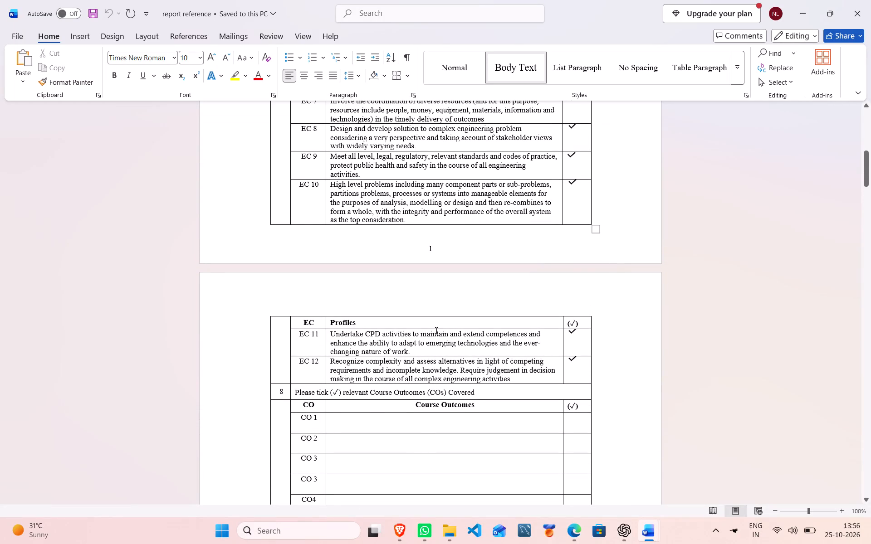
scroll(435, 330, up, 5)
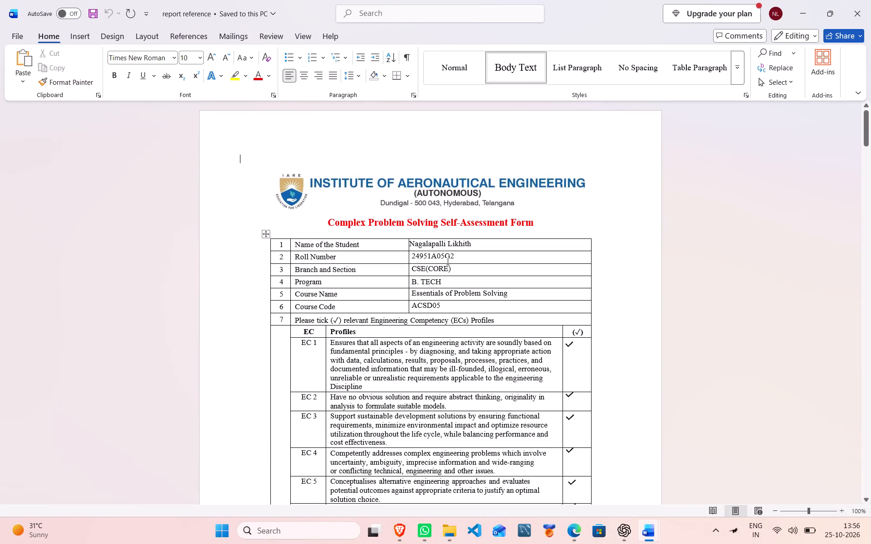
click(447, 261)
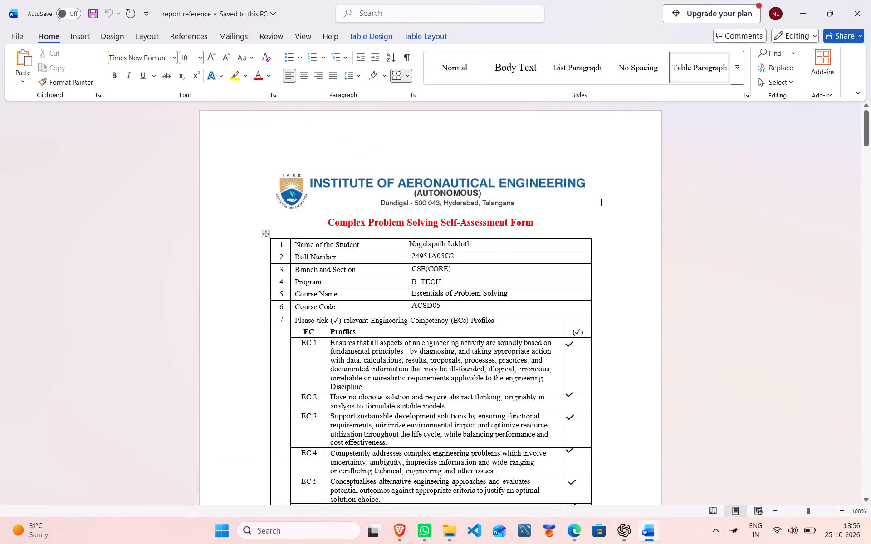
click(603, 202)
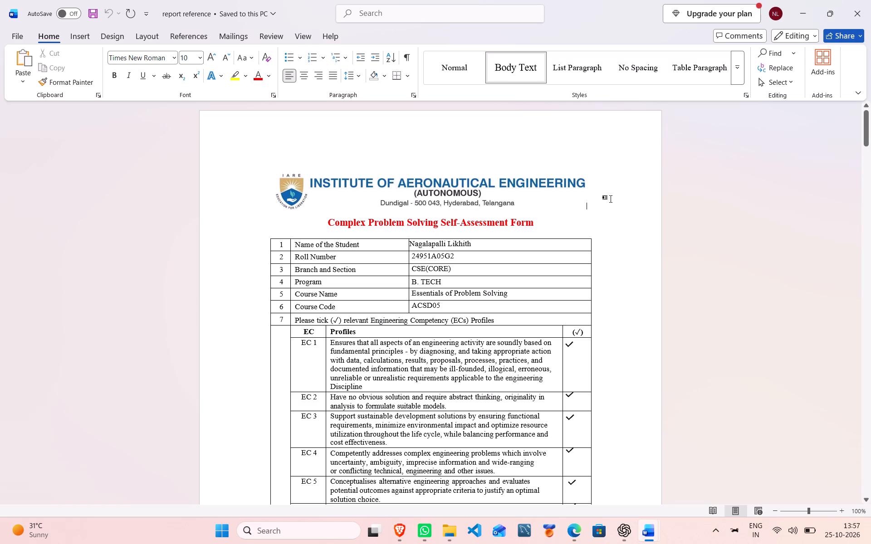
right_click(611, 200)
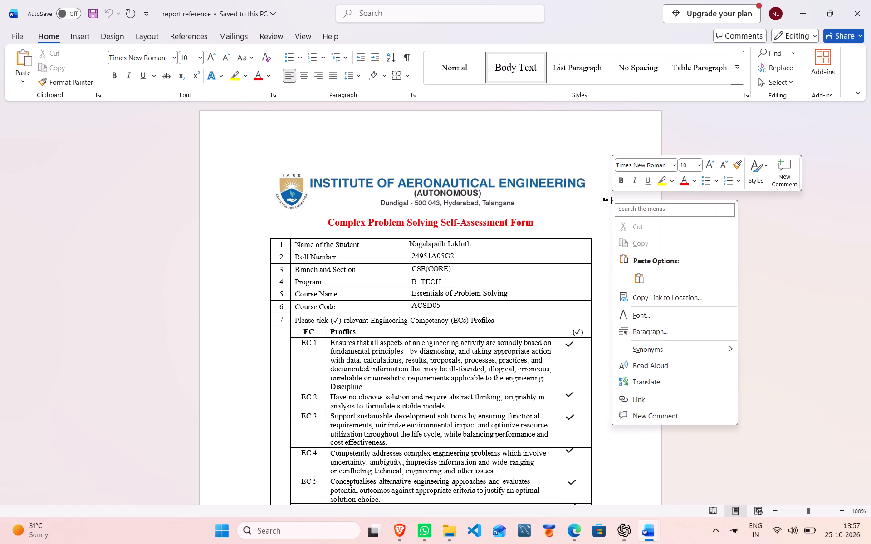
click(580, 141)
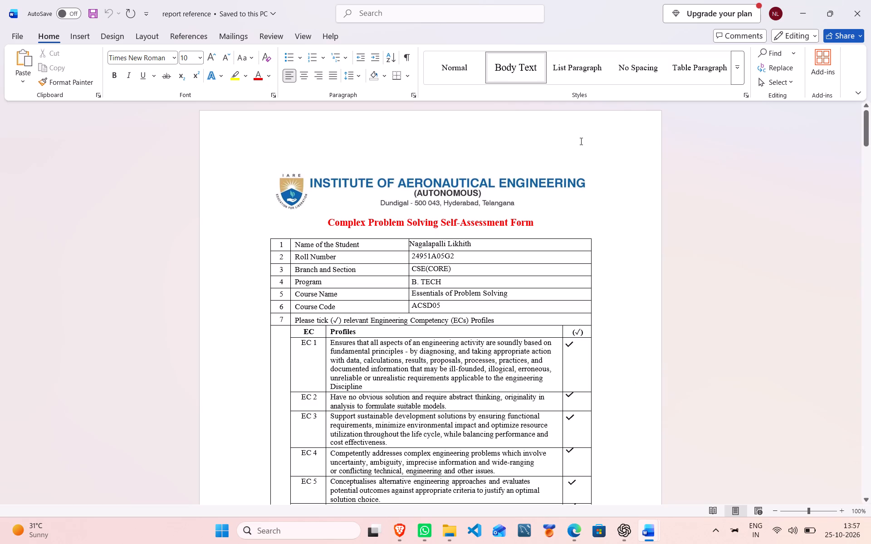
Go through the reference report again from the self-assessment form to the objectives, rechecking the signature block and student details pages.
scroll(580, 141, down, 4)
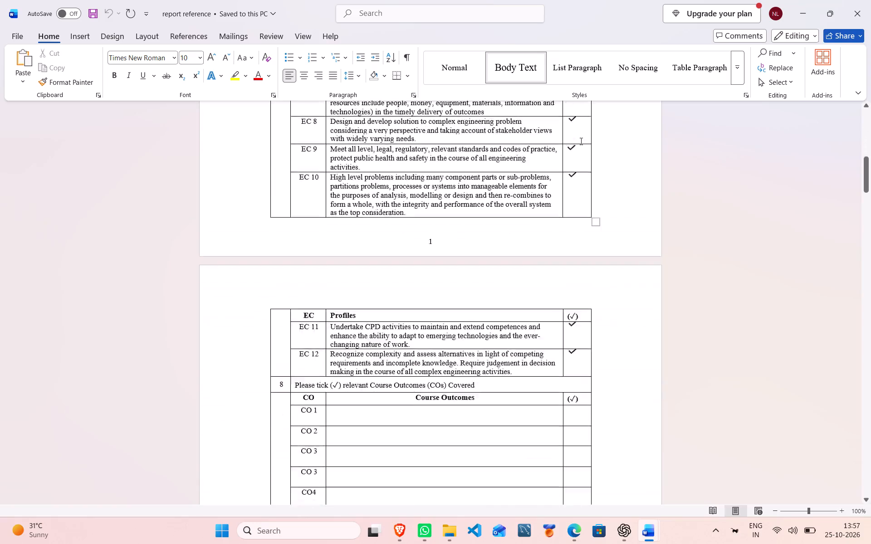
scroll(580, 141, down, 5)
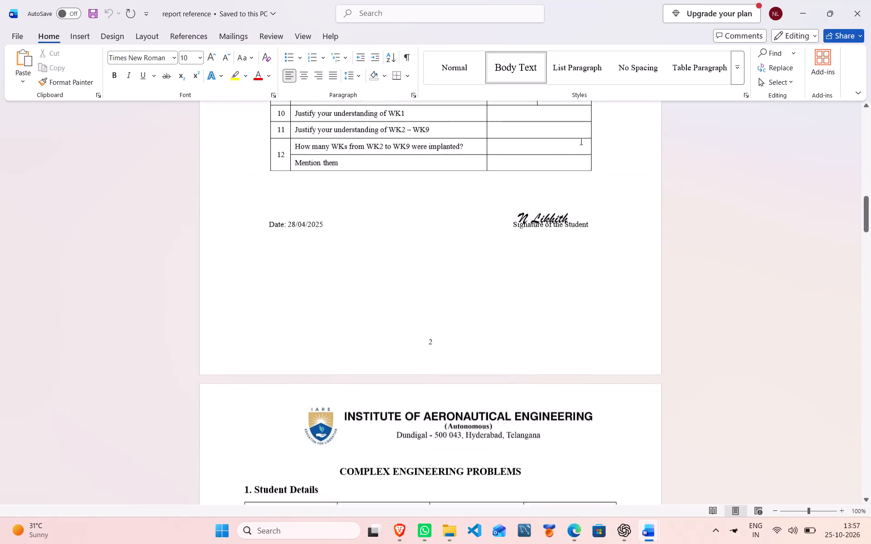
scroll(580, 141, down, 3)
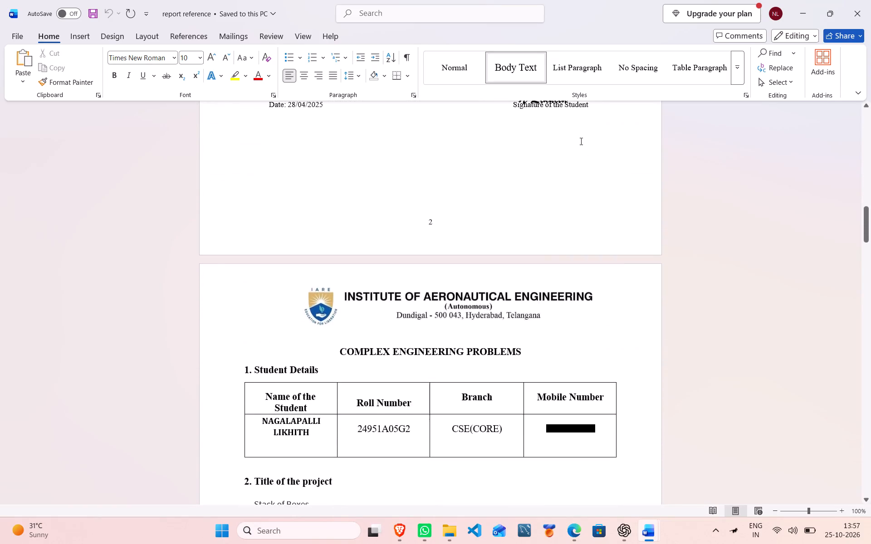
scroll(580, 141, down, 2)
scroll(580, 141, up, 1)
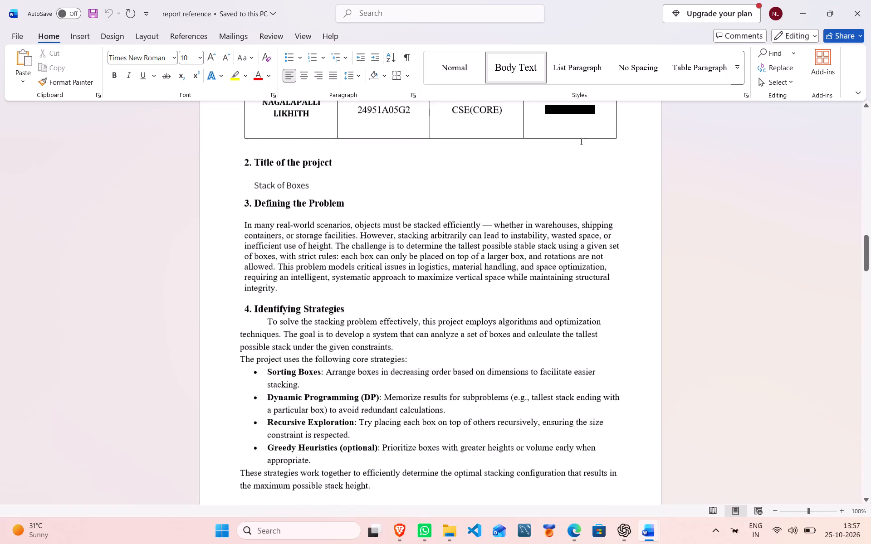
scroll(580, 141, up, 1)
scroll(580, 141, down, 2)
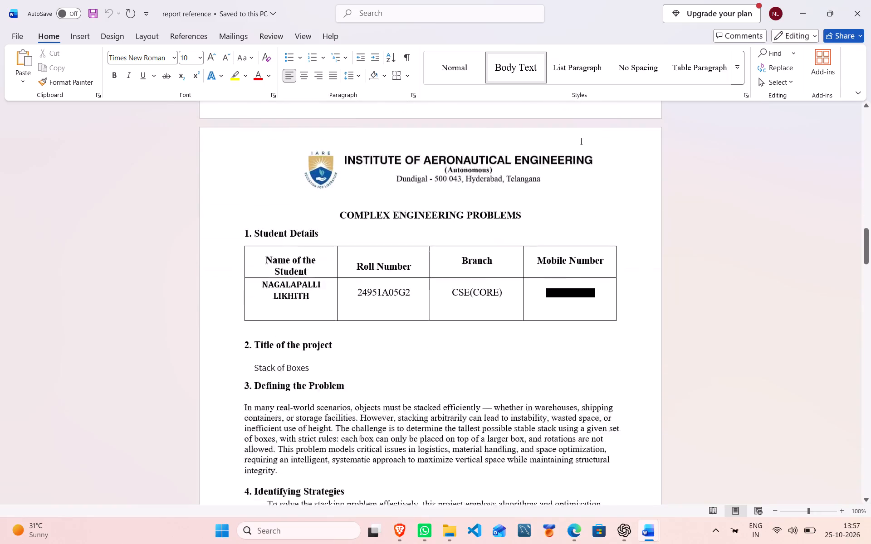
scroll(580, 141, down, 7)
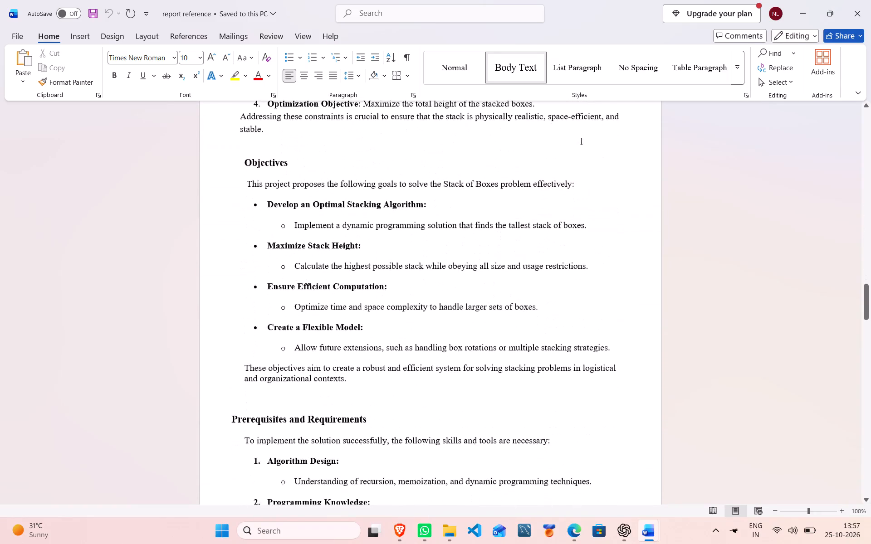
scroll(580, 141, up, 6)
scroll(580, 141, down, 1)
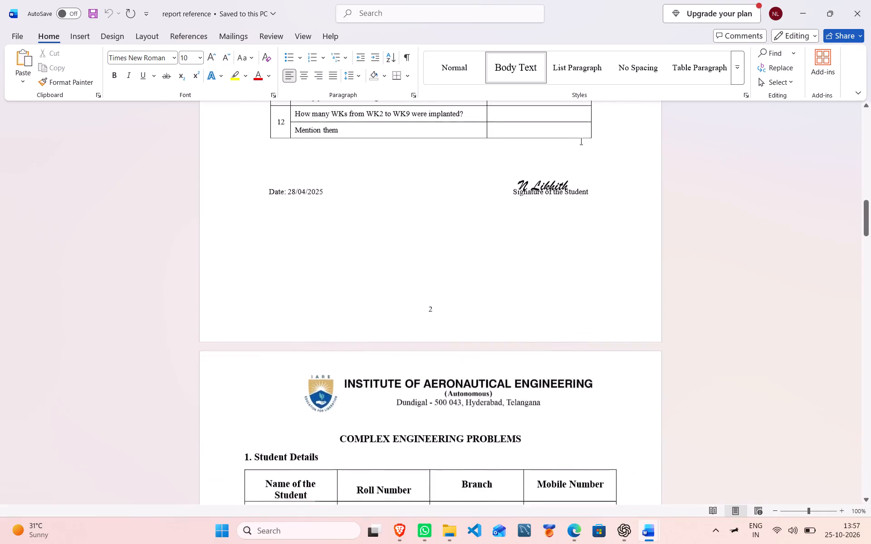
scroll(580, 141, down, 1)
scroll(580, 141, up, 3)
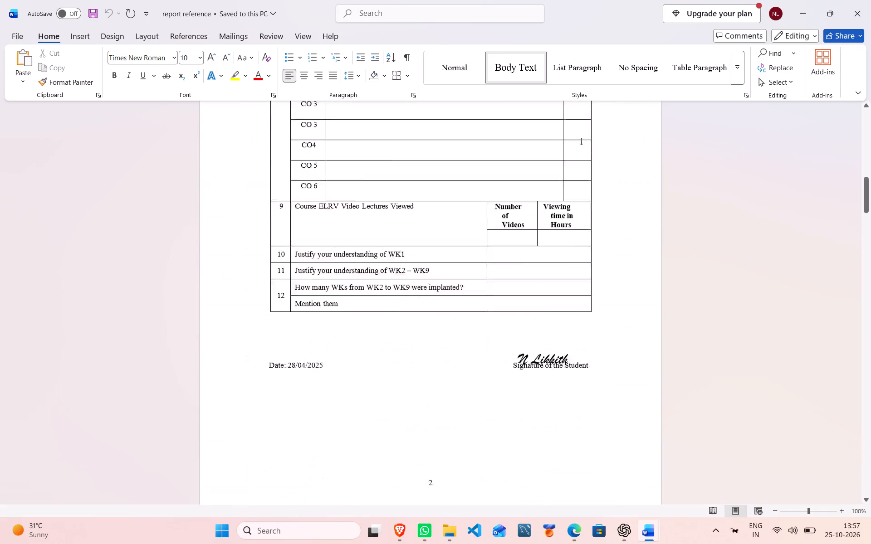
scroll(580, 141, down, 1)
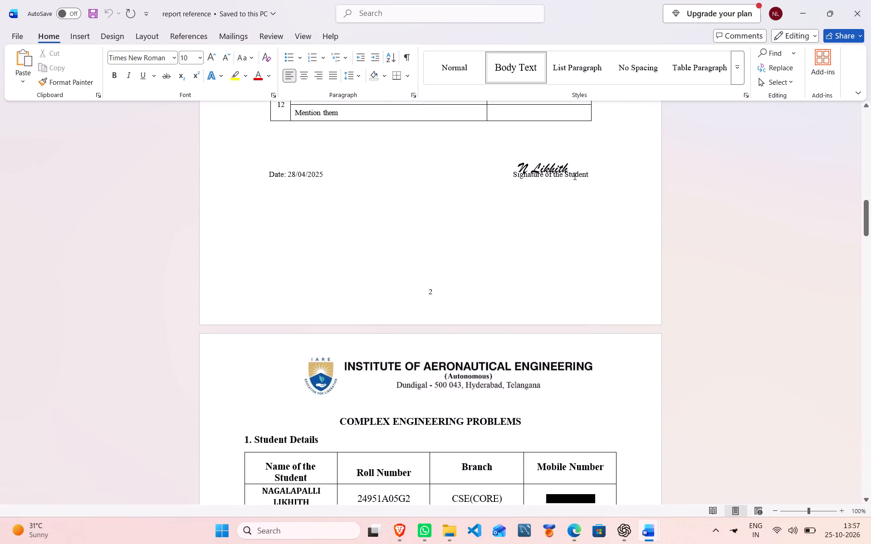
Copy the first page of the reference report's self-assessment form, from the institute header through the EC 10 row.
scroll(558, 193, up, 6)
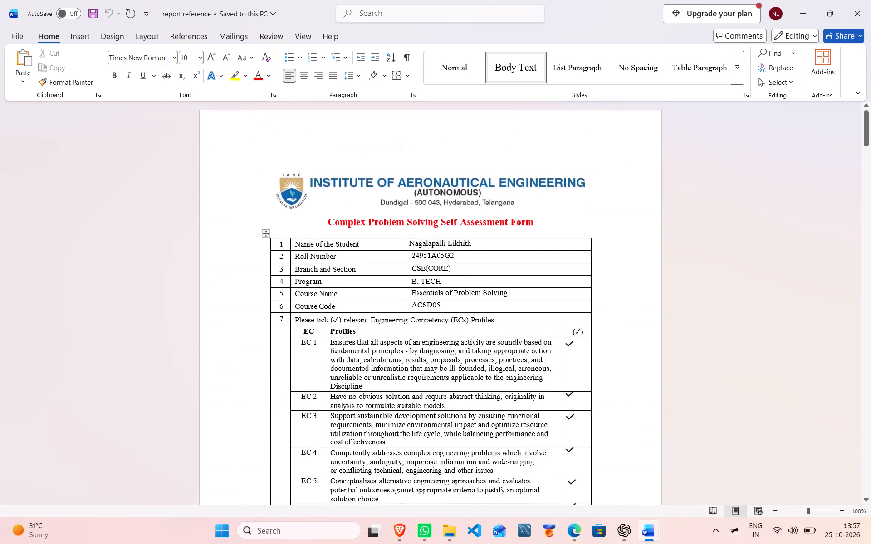
drag(235, 150, 531, 447)
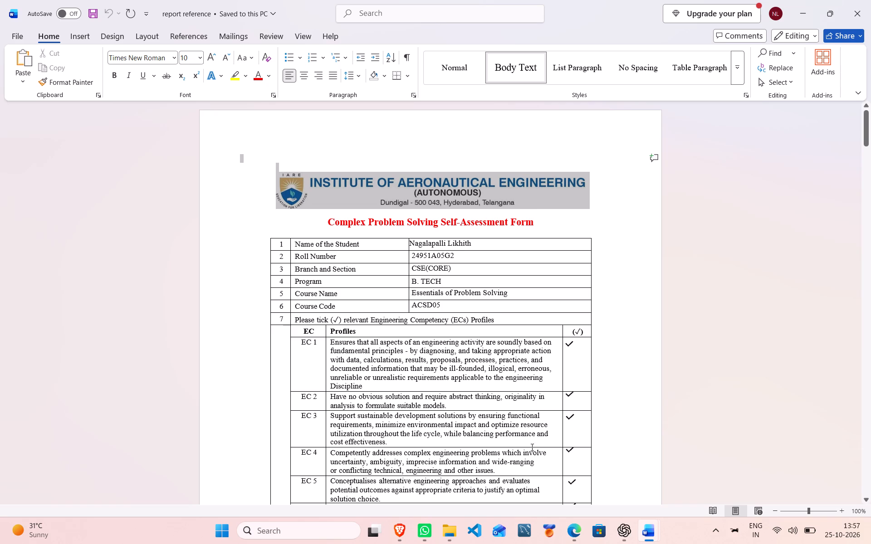
drag(531, 447, 503, 355)
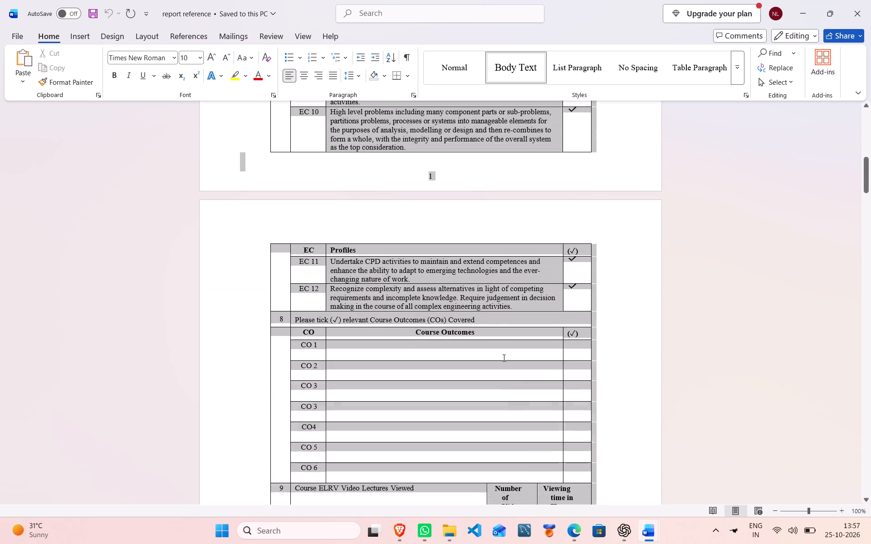
drag(503, 355, 602, 160)
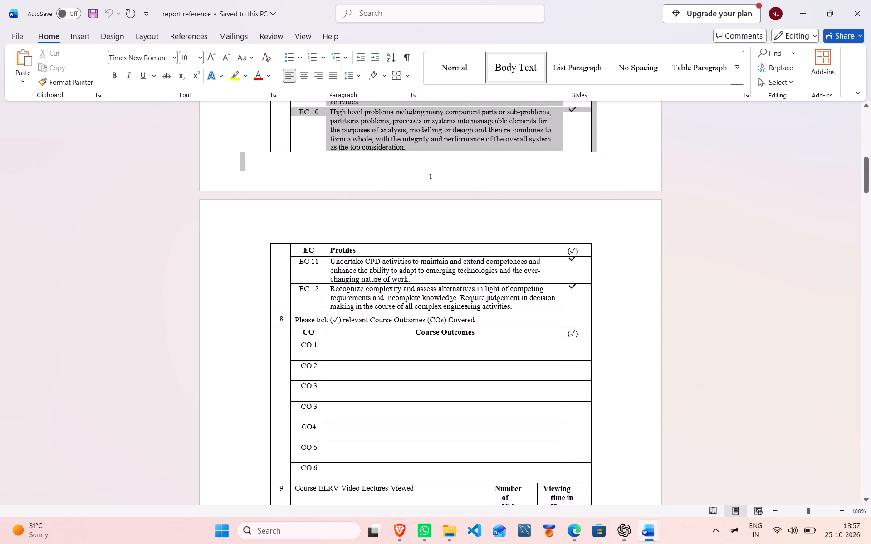
drag(602, 160, 603, 157)
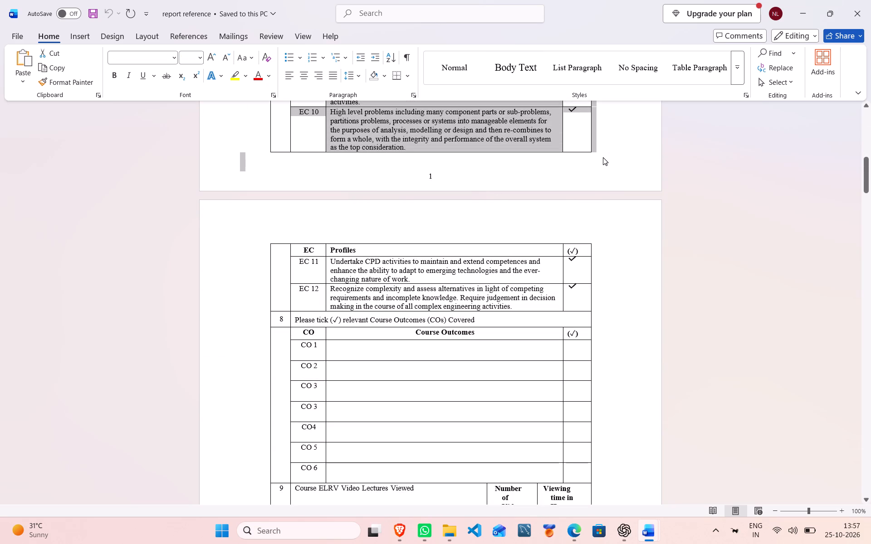
key(ctrl+c)
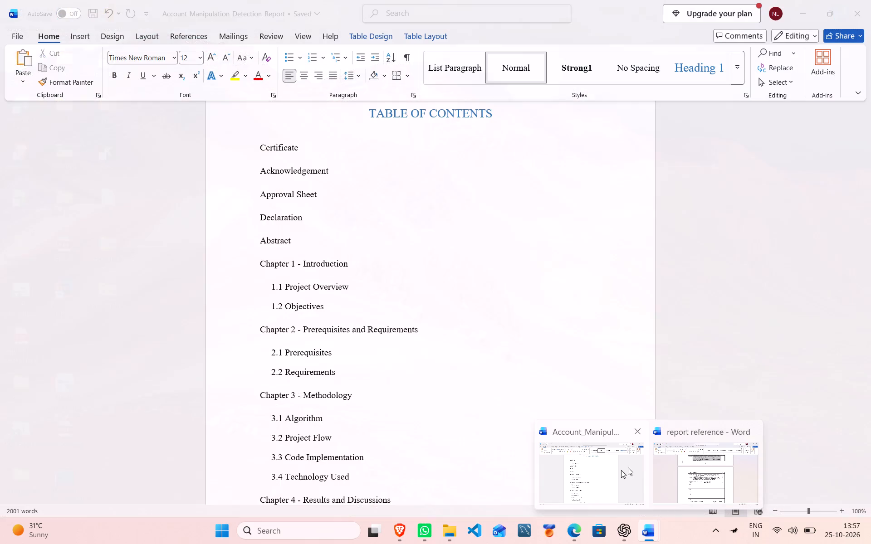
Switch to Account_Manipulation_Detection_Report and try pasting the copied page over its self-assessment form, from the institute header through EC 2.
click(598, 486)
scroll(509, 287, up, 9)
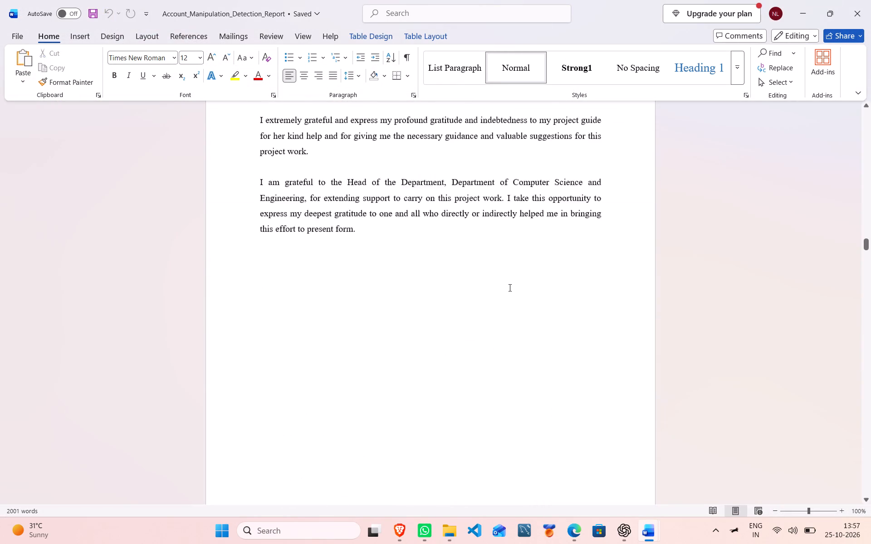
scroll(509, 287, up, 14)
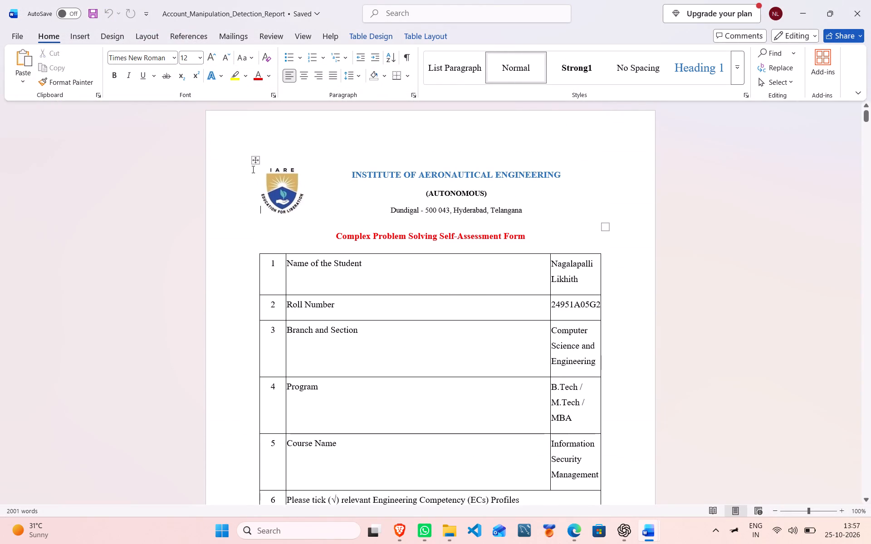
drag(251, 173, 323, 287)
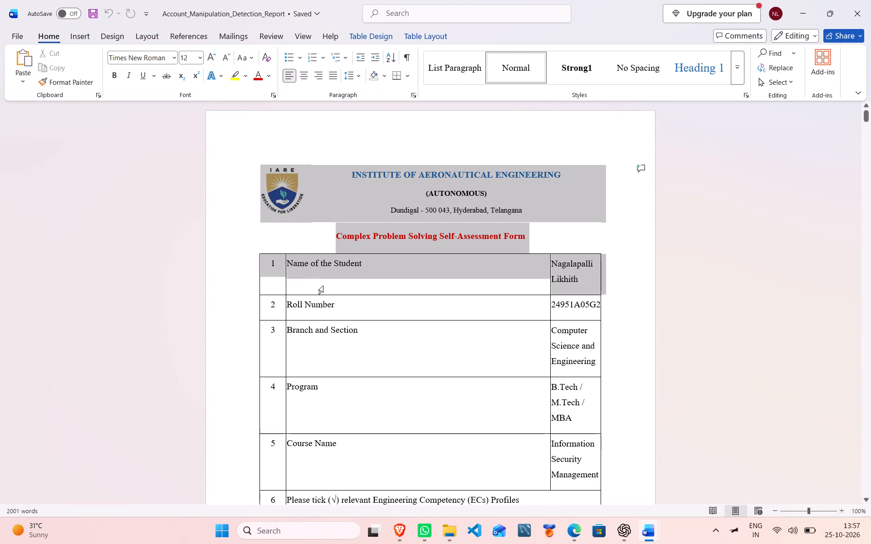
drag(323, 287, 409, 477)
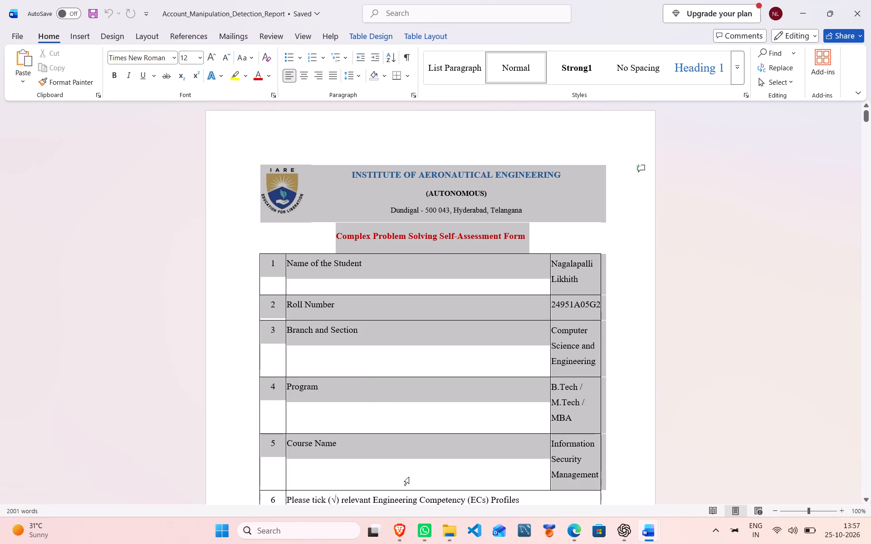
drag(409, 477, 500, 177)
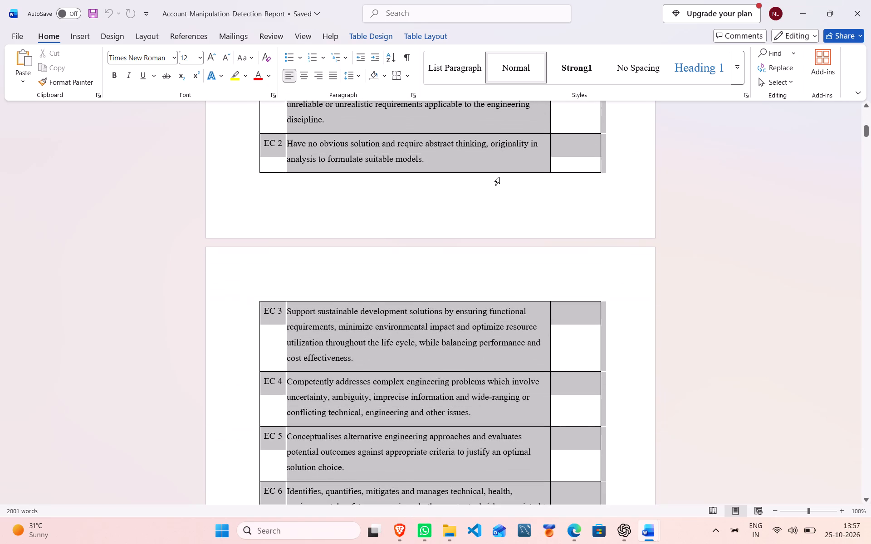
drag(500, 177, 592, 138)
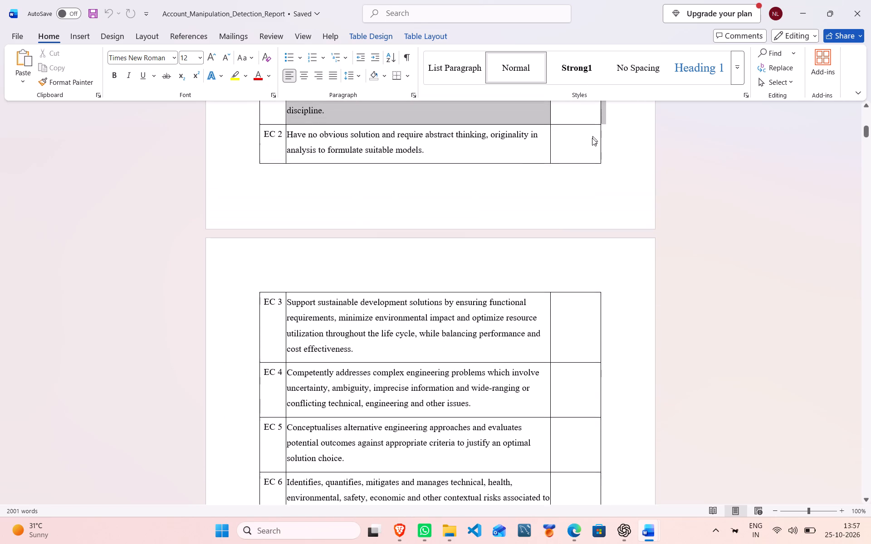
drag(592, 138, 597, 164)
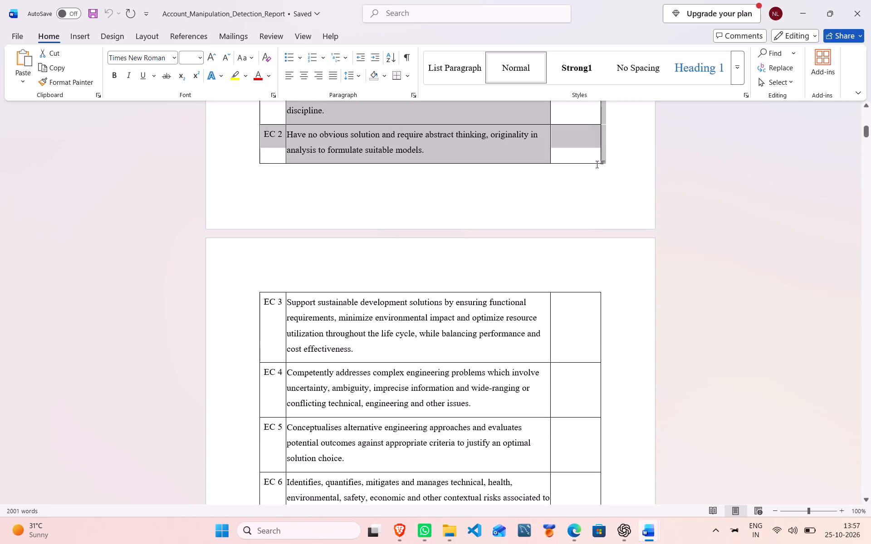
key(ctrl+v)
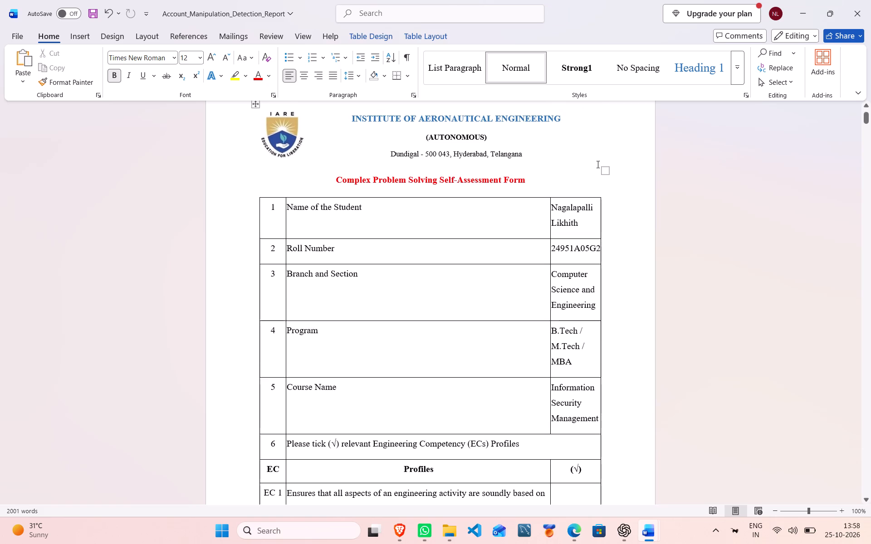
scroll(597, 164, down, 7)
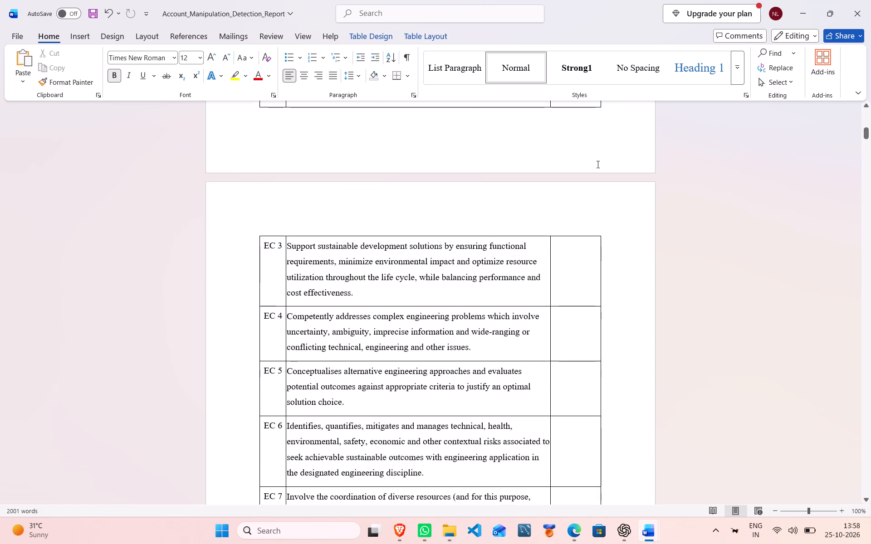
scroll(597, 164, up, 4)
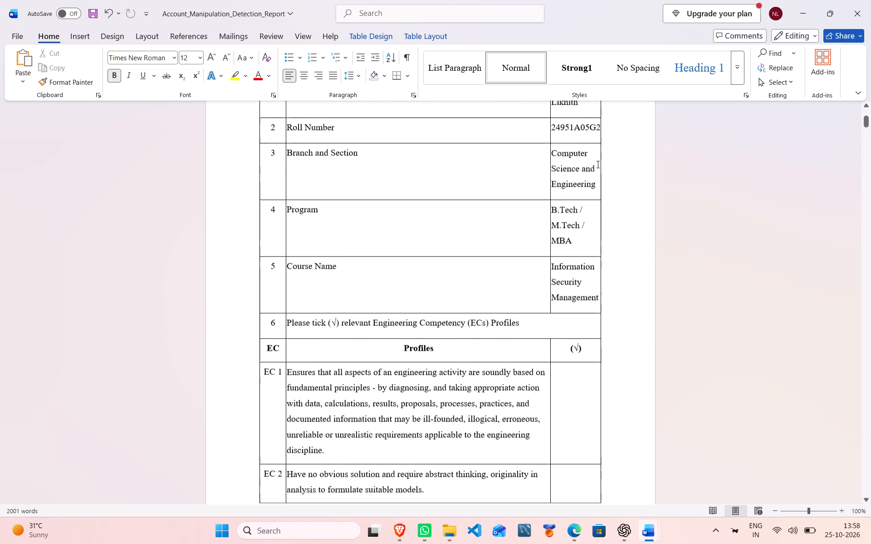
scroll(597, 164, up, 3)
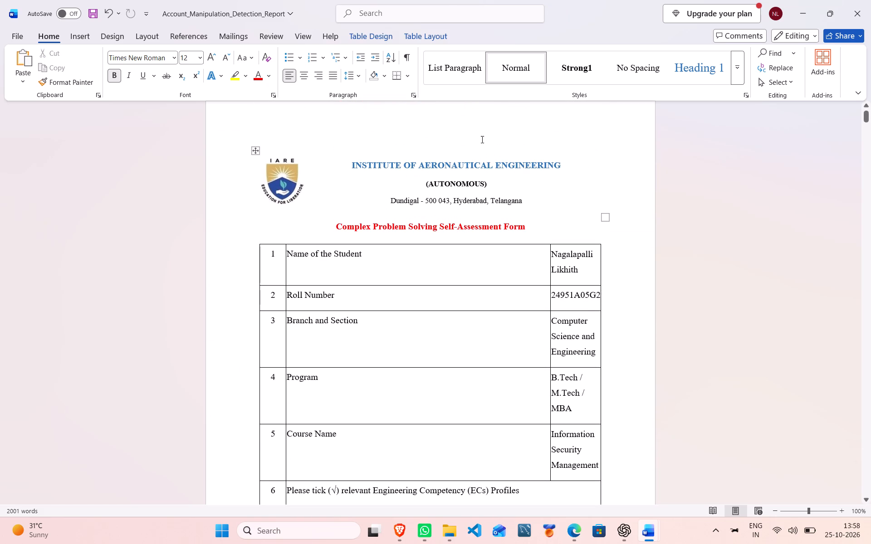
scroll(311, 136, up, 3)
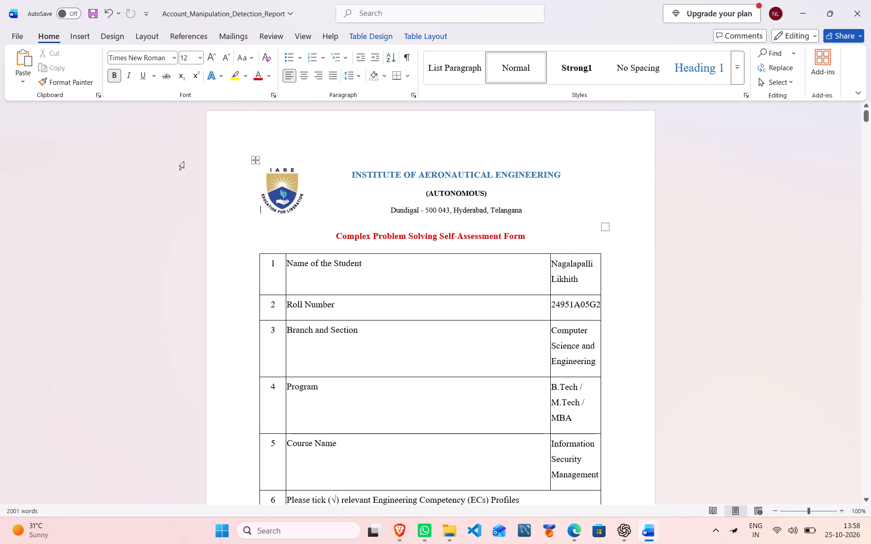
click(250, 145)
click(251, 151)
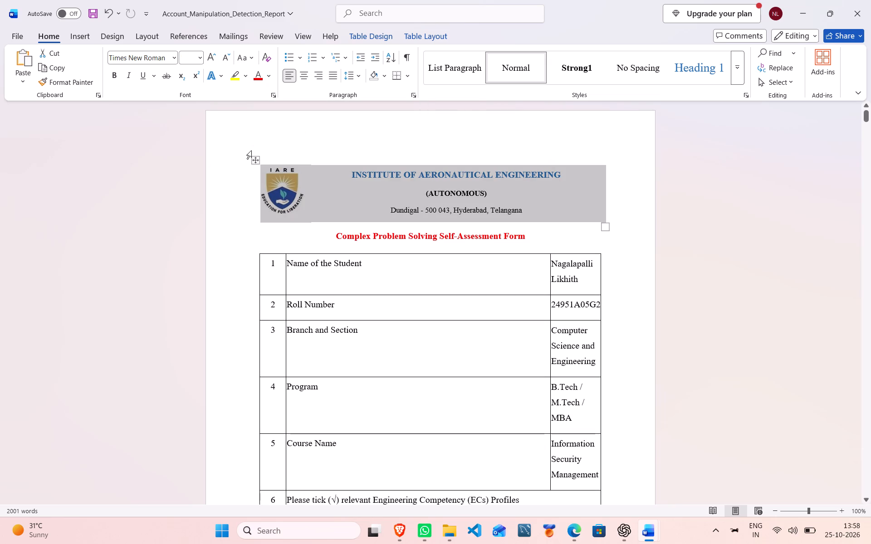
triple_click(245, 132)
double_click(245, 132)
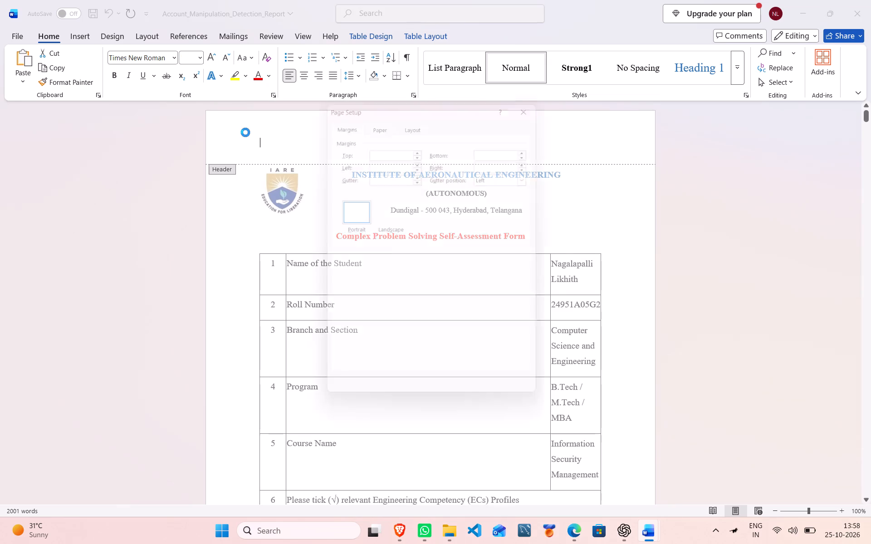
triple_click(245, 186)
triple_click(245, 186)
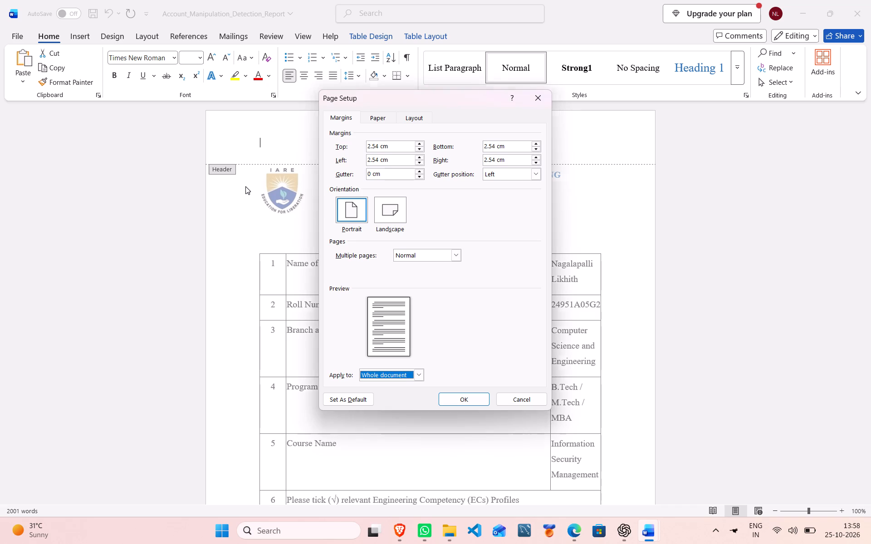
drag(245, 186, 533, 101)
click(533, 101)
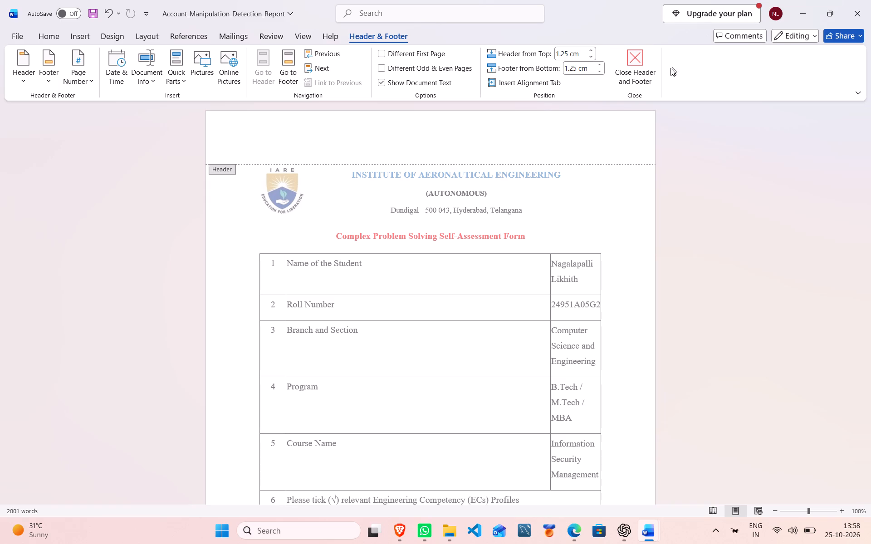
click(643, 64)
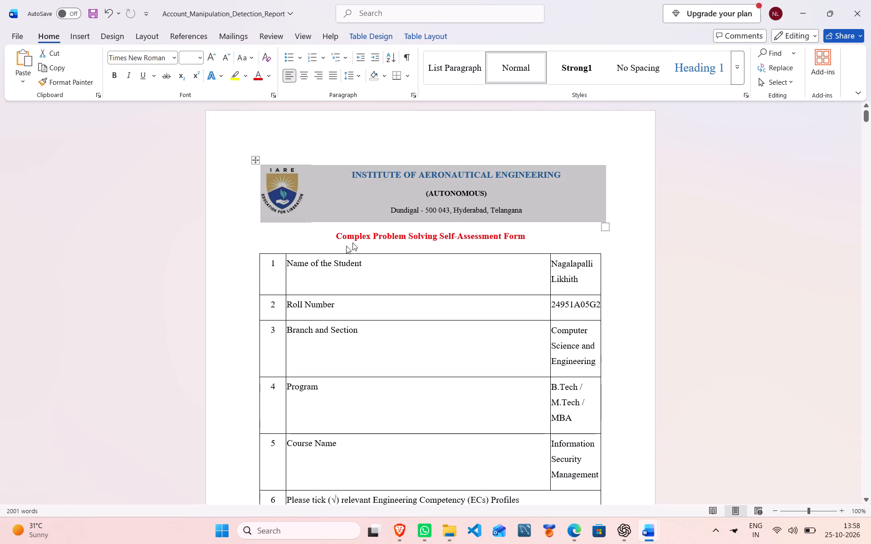
Insert blank lines before the "Complex Problem Solving Self-Assessment Form" heading until it moves past an empty page.
click(271, 248)
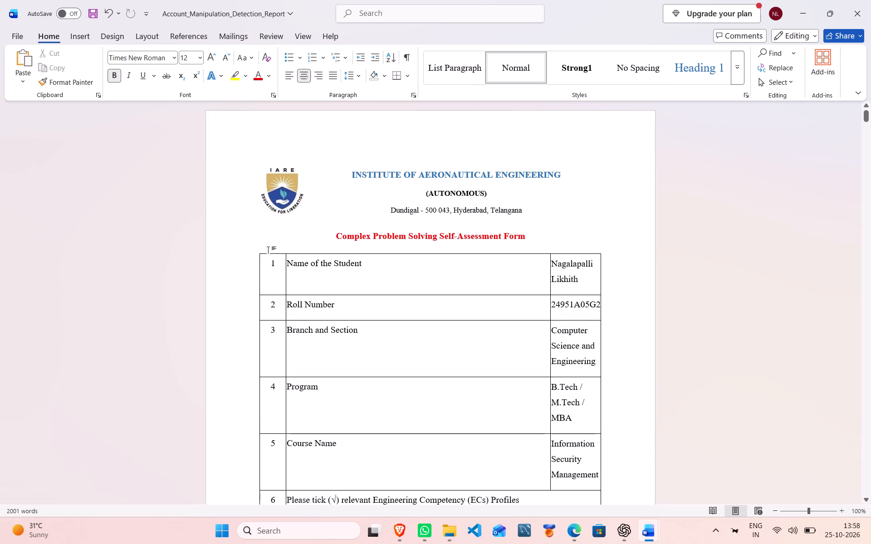
key(Return)
key(Return)
key(Return)
key(Return)
key(Return)
key(Return)
key(Return)
key(Return)
key(Return)
key(Return)
key(Return)
key(Return)
key(Return)
key(Return)
key(Return)
key(Return)
key(Return)
key(Return)
key(Return)
key(Return)
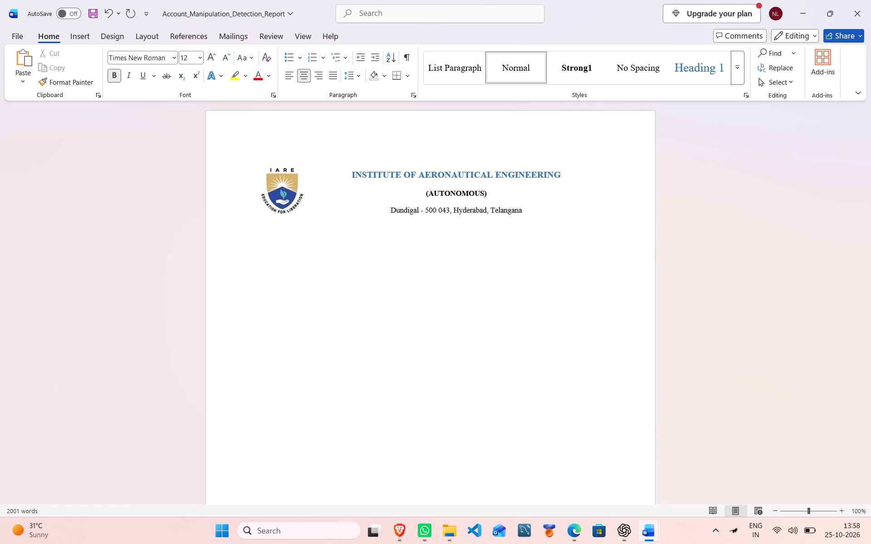
scroll(304, 220, down, 7)
scroll(304, 220, up, 4)
scroll(304, 220, down, 1)
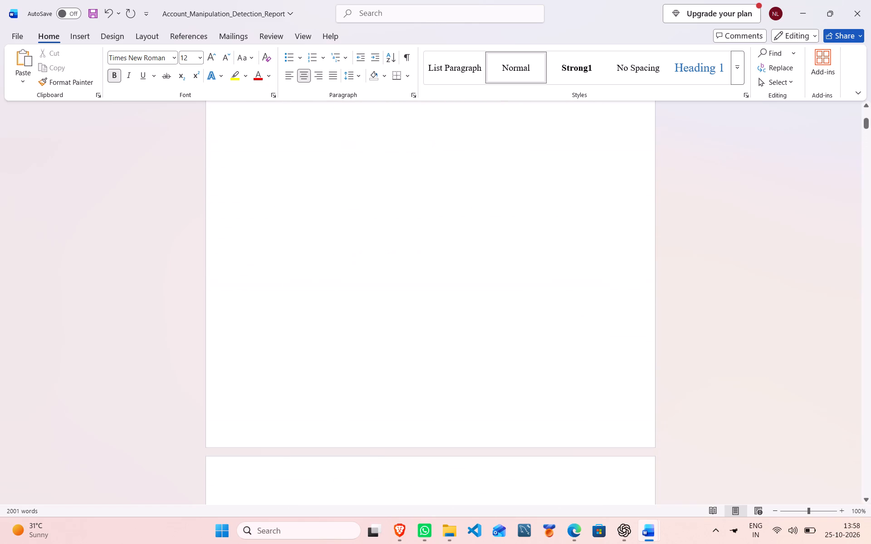
scroll(304, 220, down, 2)
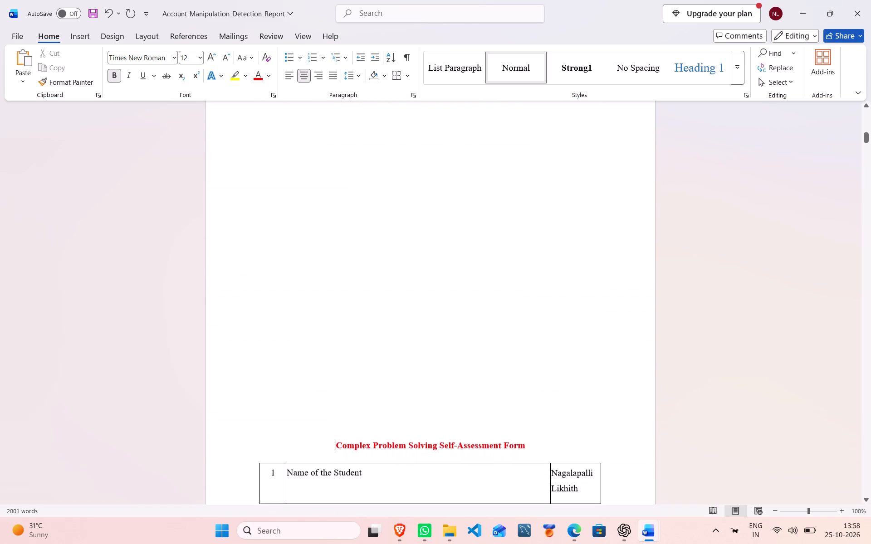
scroll(304, 220, down, 1)
key(Return)
key(Return)
key(Return)
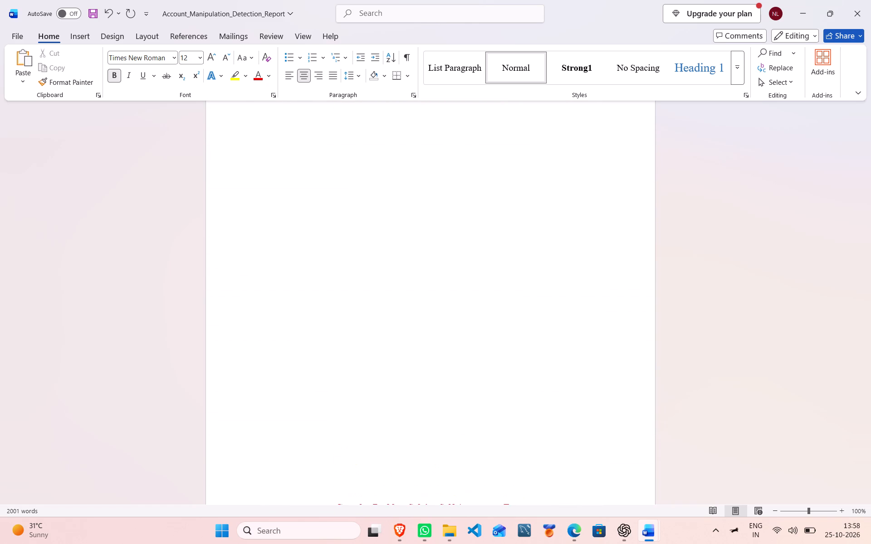
key(Return)
key(Return)
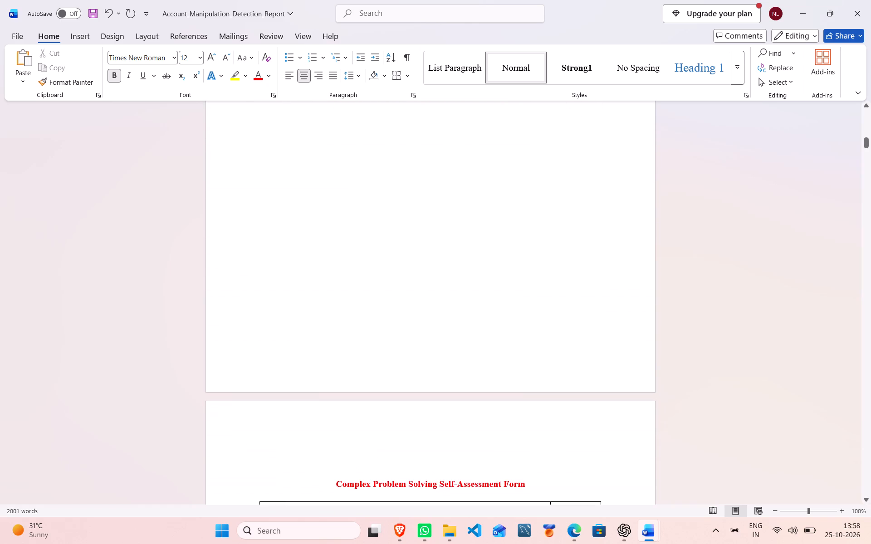
Paste the copied reference form page at the top of the empty page before the existing self-assessment form.
scroll(304, 220, up, 5)
scroll(304, 220, down, 1)
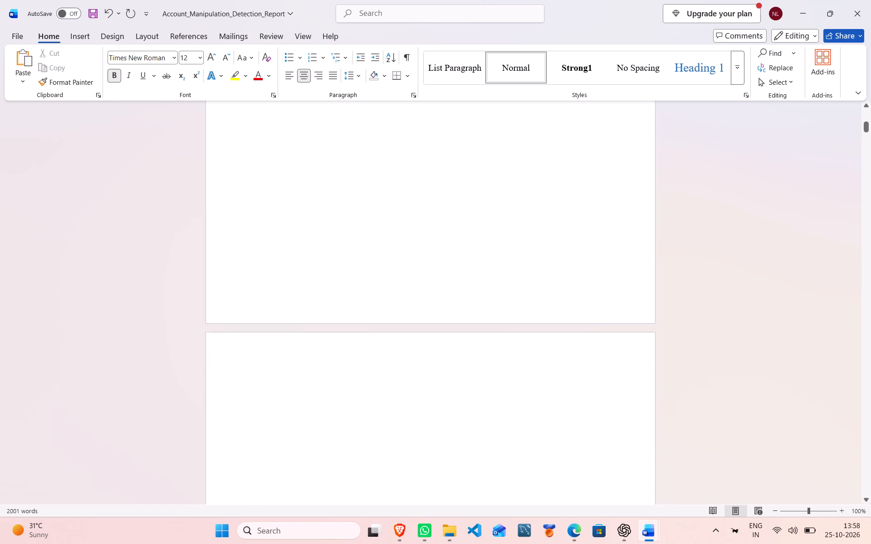
click(312, 364)
key(ctrl+v)
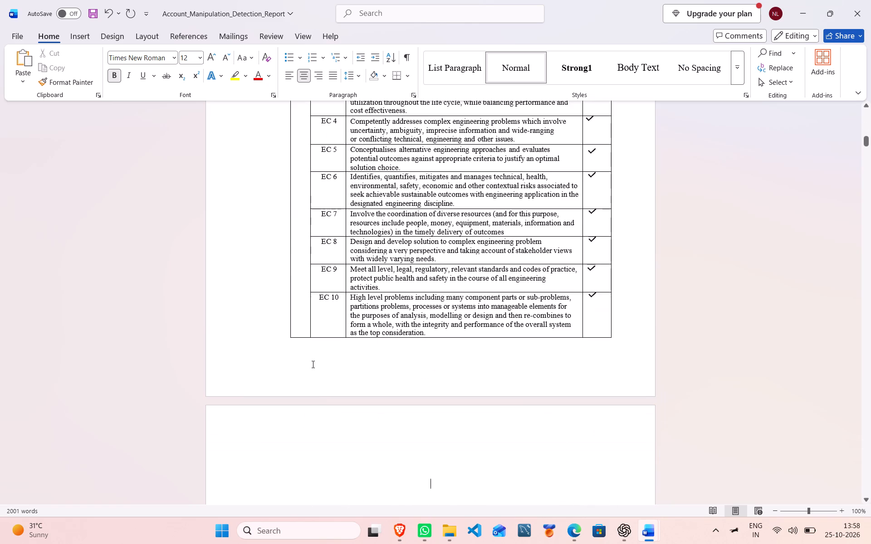
scroll(464, 293, down, 2)
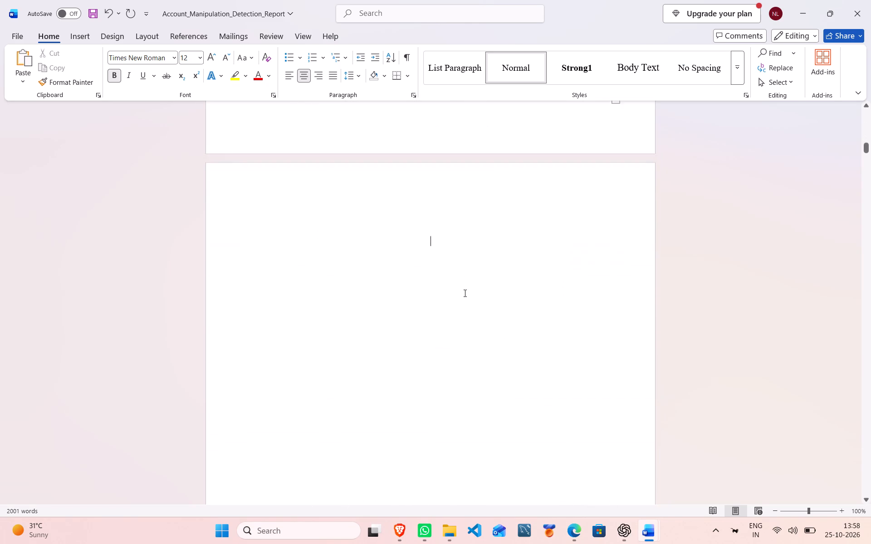
scroll(464, 293, down, 1)
In the reference report, copy everything from the EC 11 and EC 12 table through the Complex Engineering Problems Student Details table.
key(alt+Tab)
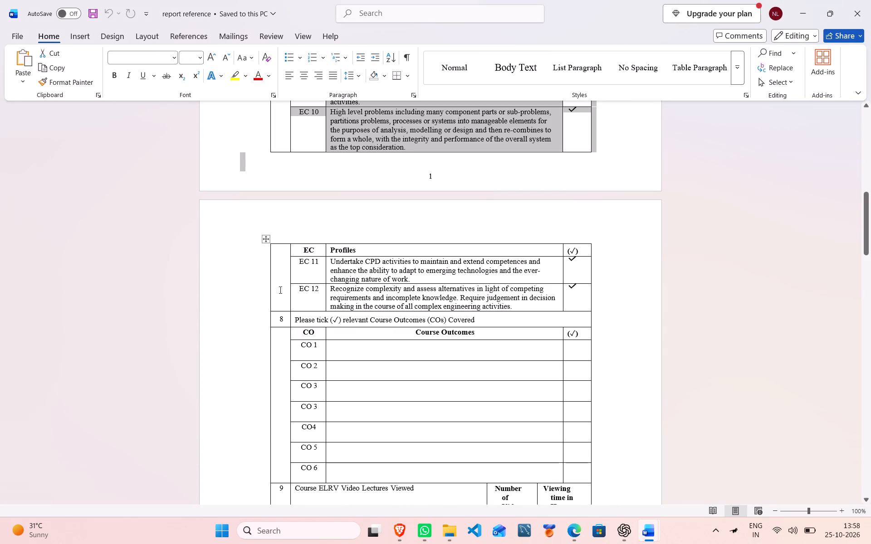
click(230, 238)
drag(230, 238, 246, 258)
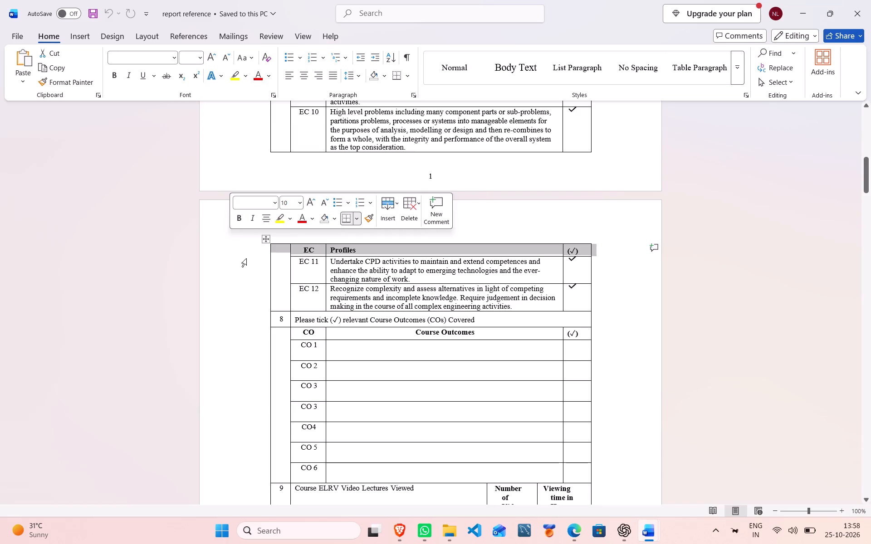
click(212, 241)
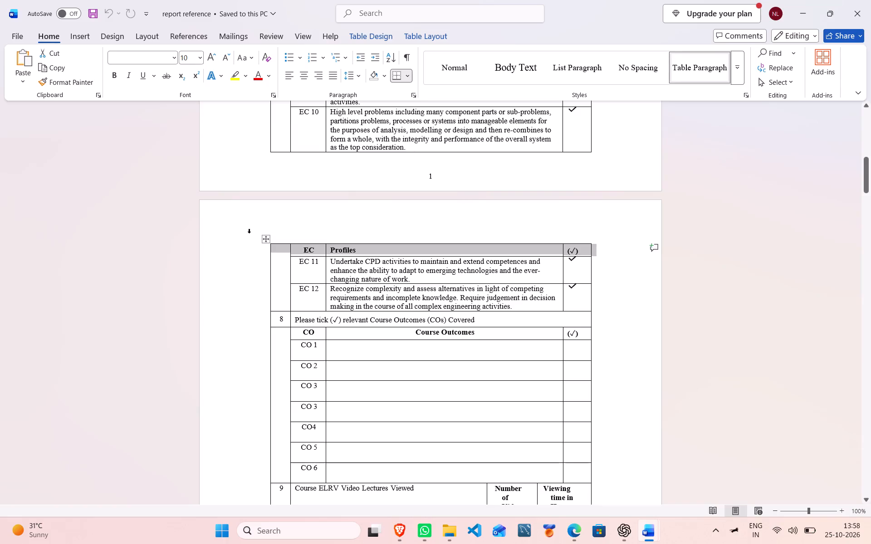
drag(232, 244, 379, 483)
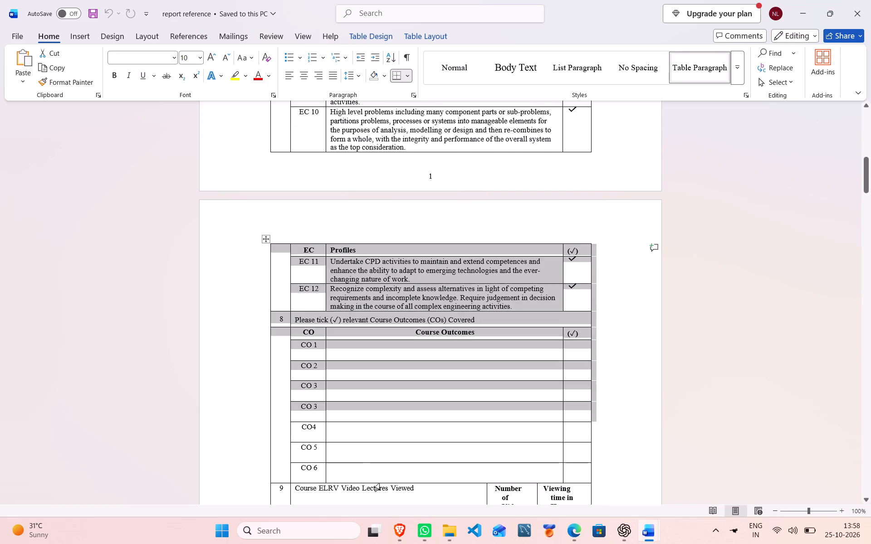
drag(379, 483, 402, 543)
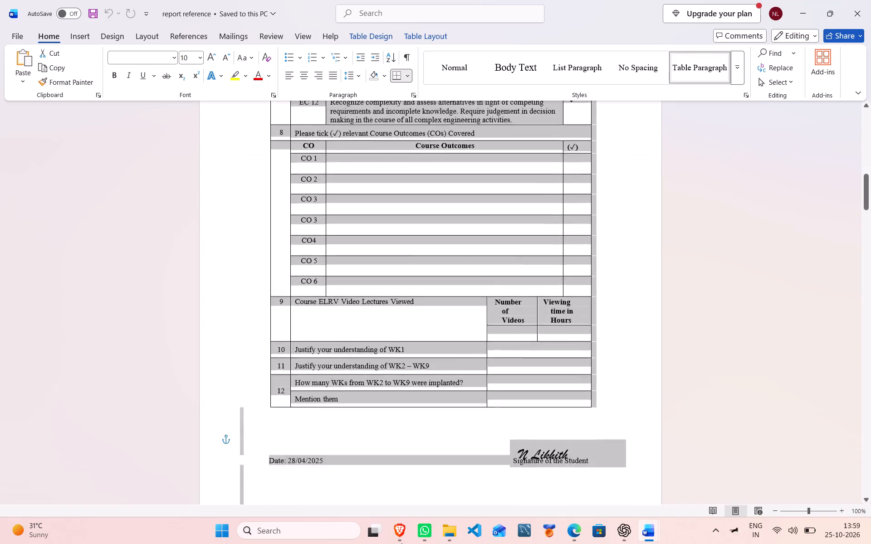
drag(402, 543, 406, 281)
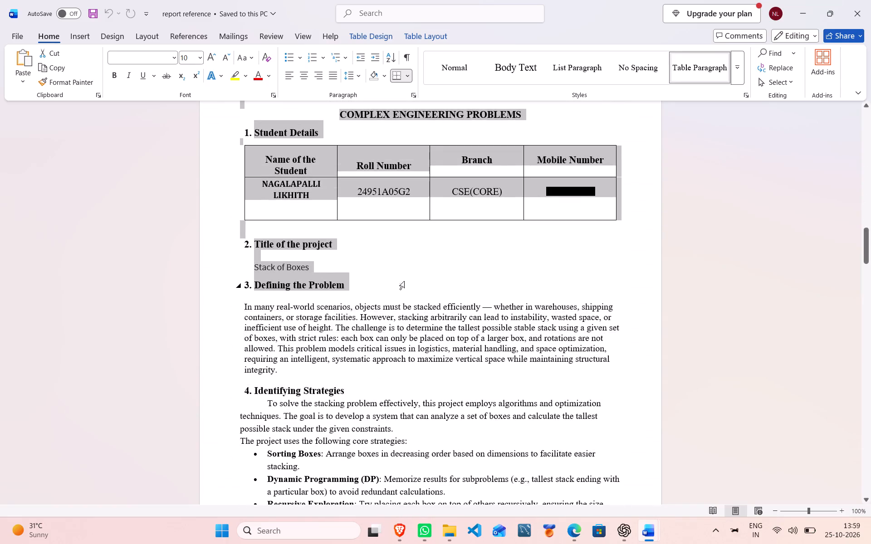
drag(406, 281, 593, 233)
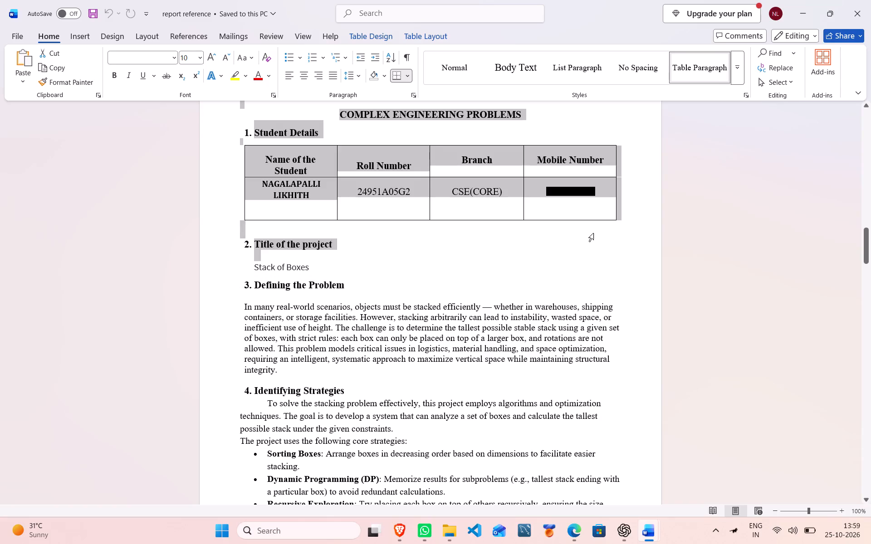
drag(593, 233, 602, 218)
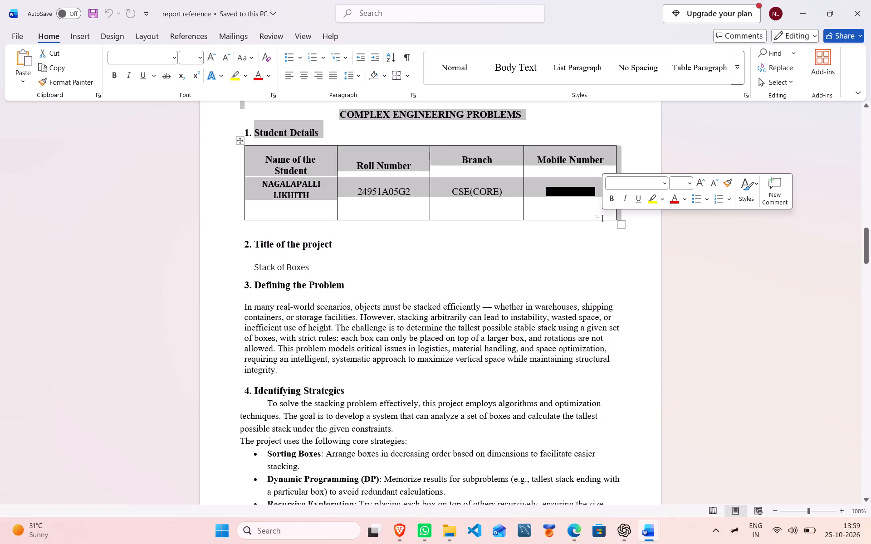
key(ctrl+c)
Switch to Account_Manipulation_Detection_Report and paste the copied pages directly after the first self-assessment form page.
key(alt+Tab)
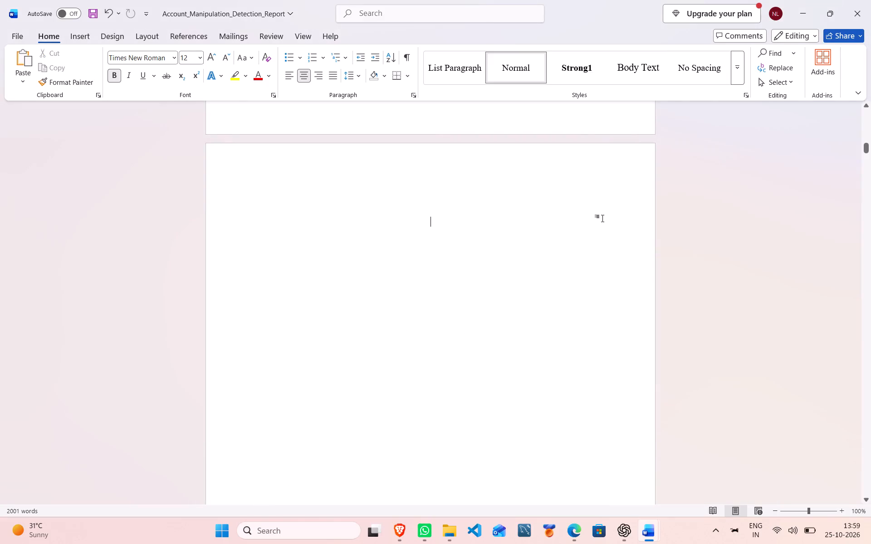
key(ctrl+v)
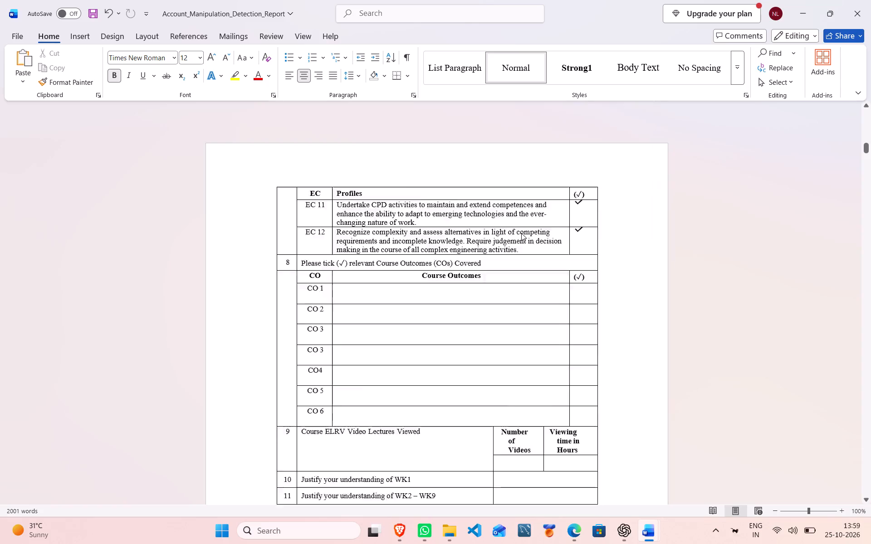
Review the pasted pages from the Student Details table back to the start of the self-assessment form.
scroll(521, 233, up, 1)
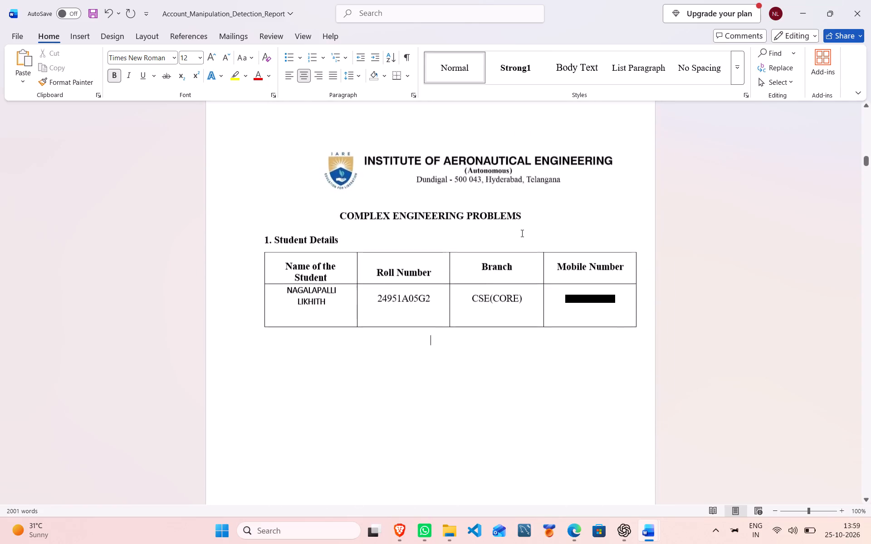
scroll(521, 233, up, 7)
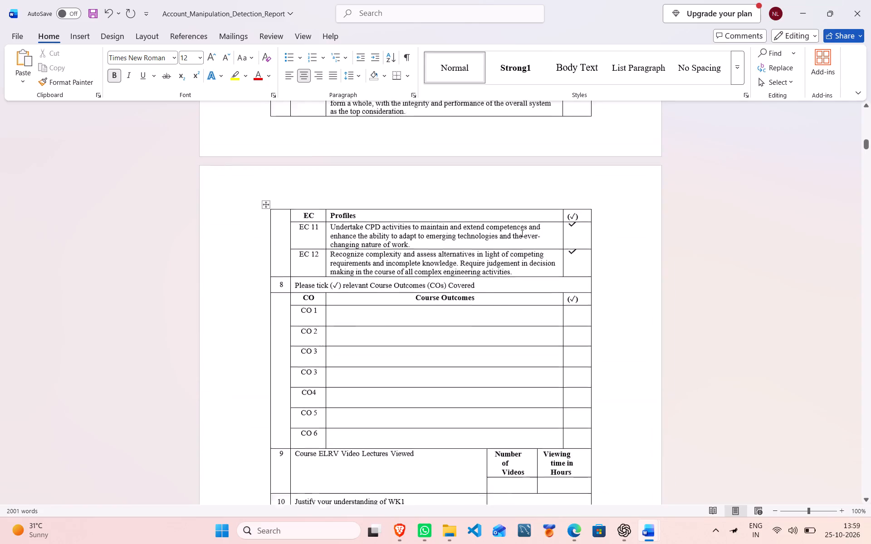
scroll(521, 233, up, 6)
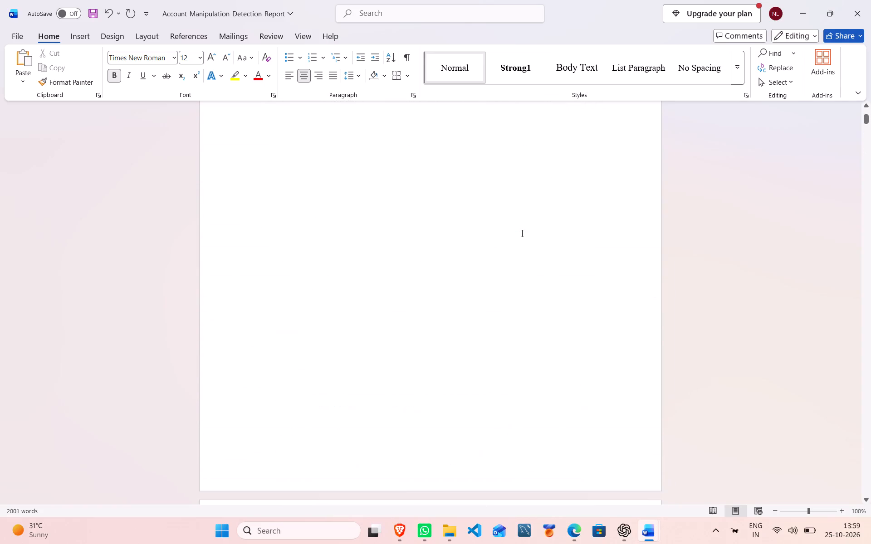
scroll(521, 233, up, 1)
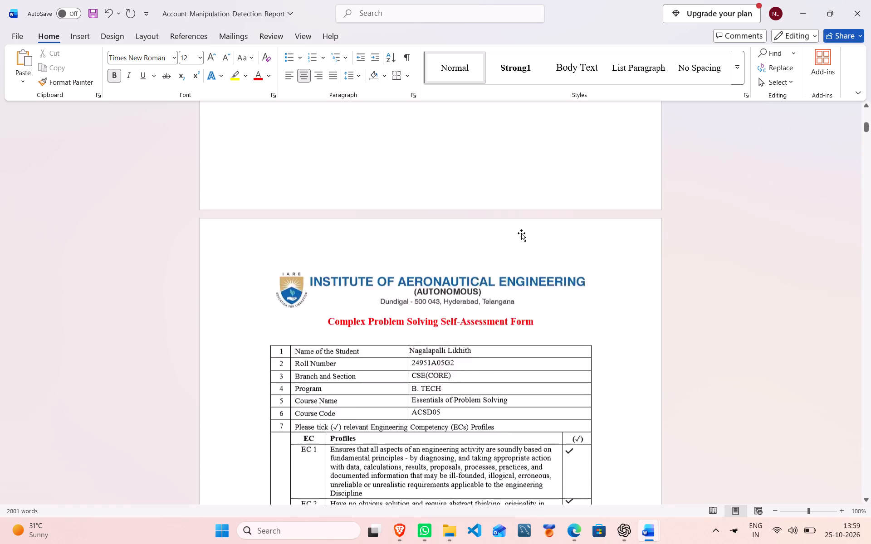
scroll(521, 233, up, 1)
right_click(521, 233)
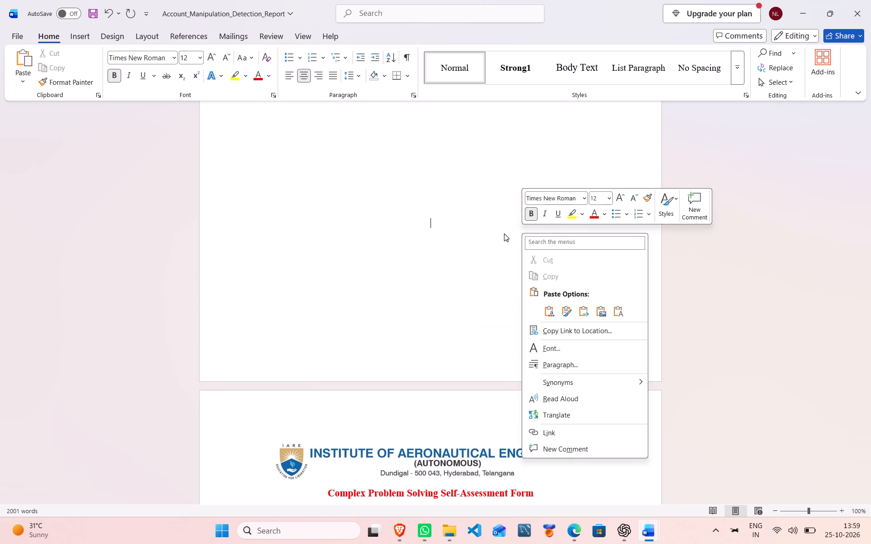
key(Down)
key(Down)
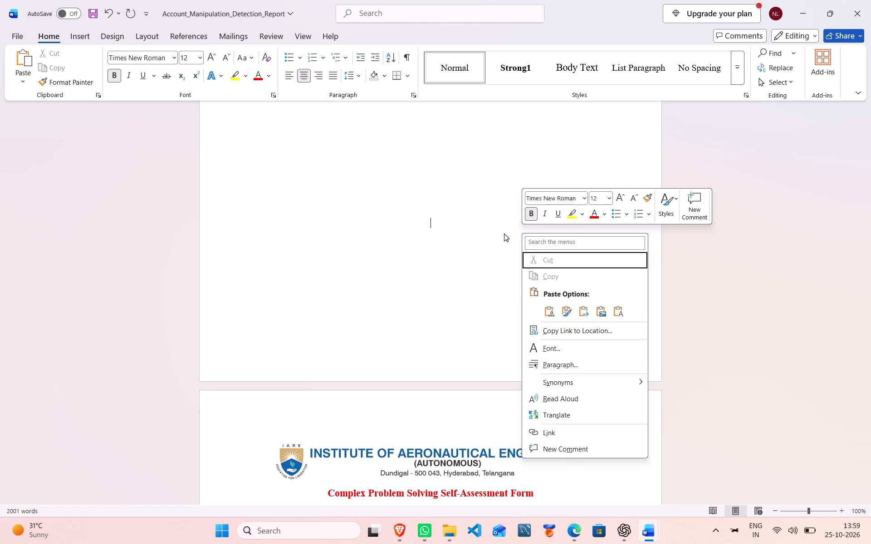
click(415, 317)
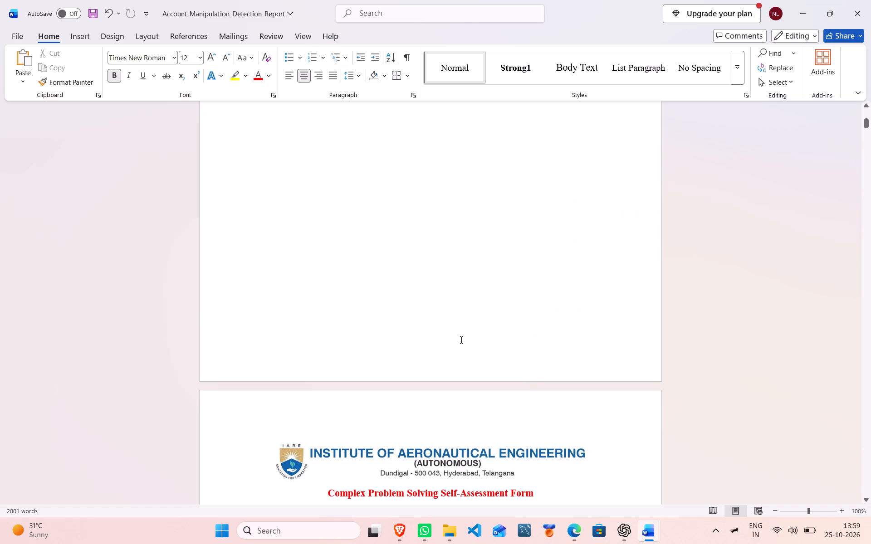
Delete the blank lines before the pasted self-assessment form so it moves up onto the first page.
click(460, 340)
key(BackSpace)
key(BackSpace)
key(BackSpace)
key(BackSpace)
key(BackSpace)
key(BackSpace)
key(BackSpace)
key(BackSpace)
key(BackSpace)
key(BackSpace)
key(BackSpace)
key(BackSpace)
key(BackSpace)
key(BackSpace)
key(BackSpace)
key(BackSpace)
key(BackSpace)
key(BackSpace)
key(BackSpace)
key(BackSpace)
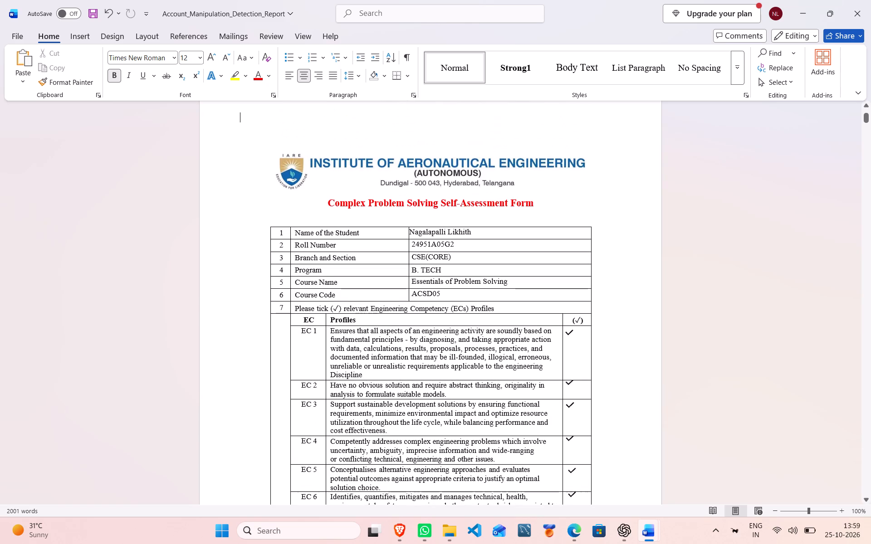
key(BackSpace)
key(BackSpace)
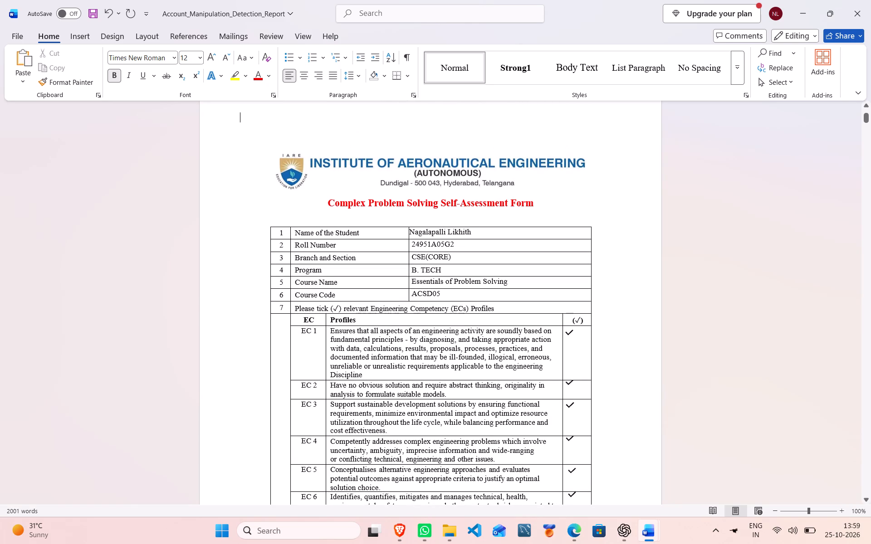
Delete the old institute header with the IARE logo above the pasted form's own header on the first page.
scroll(423, 235, up, 2)
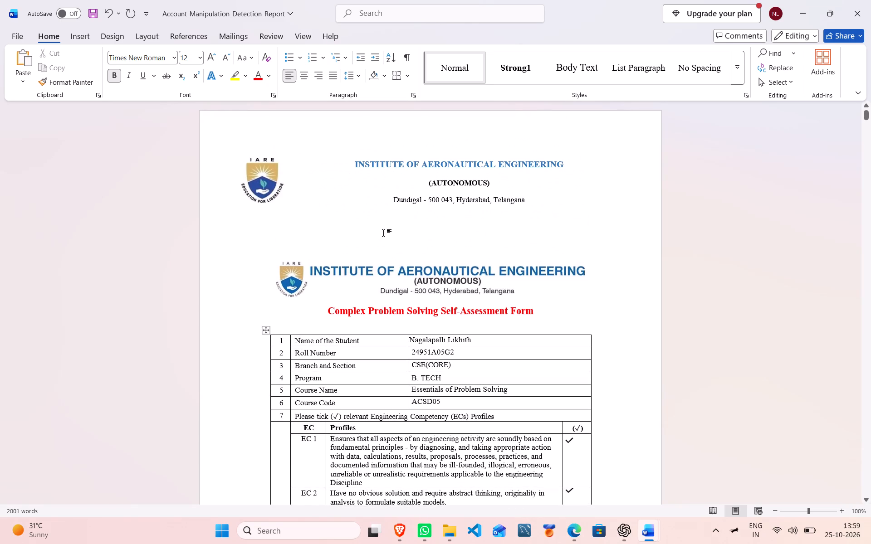
click(358, 241)
key(BackSpace)
key(BackSpace)
key(BackSpace)
key(BackSpace)
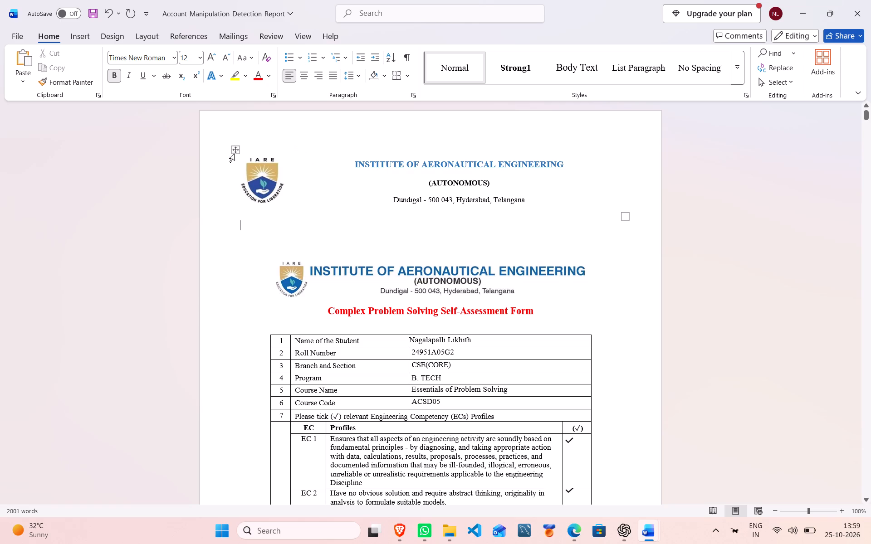
click(235, 151)
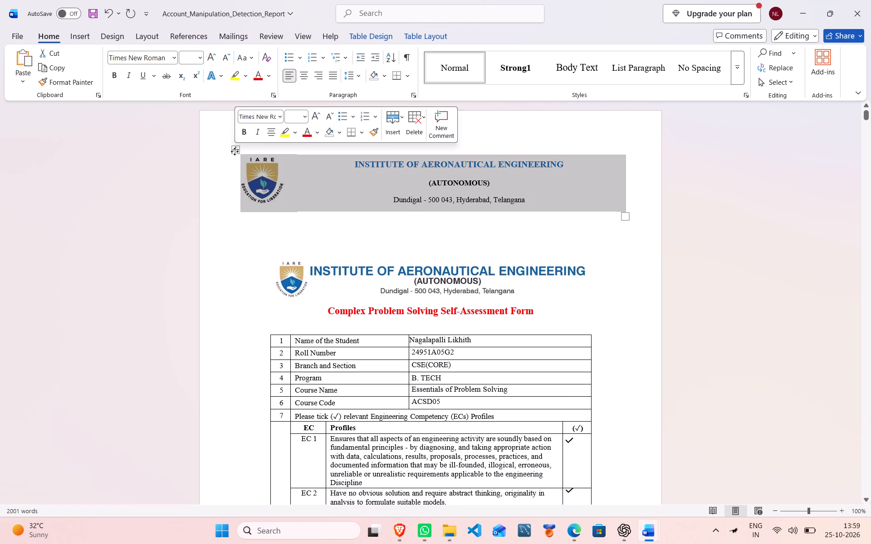
key(Delete)
Remove the leftover blank lines above the form's institute banner on the first page, keeping the banner itself.
click(253, 200)
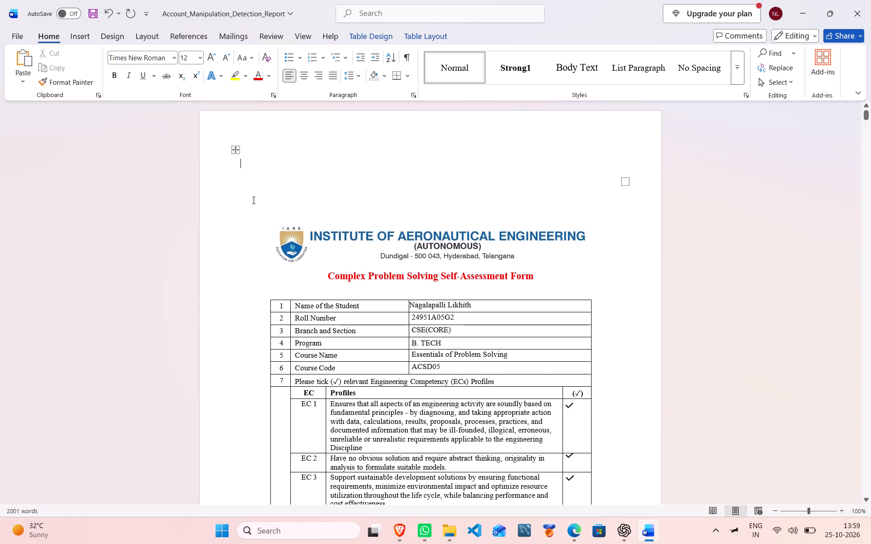
key(BackSpace)
key(BackSpace)
key(BackSpace)
key(BackSpace)
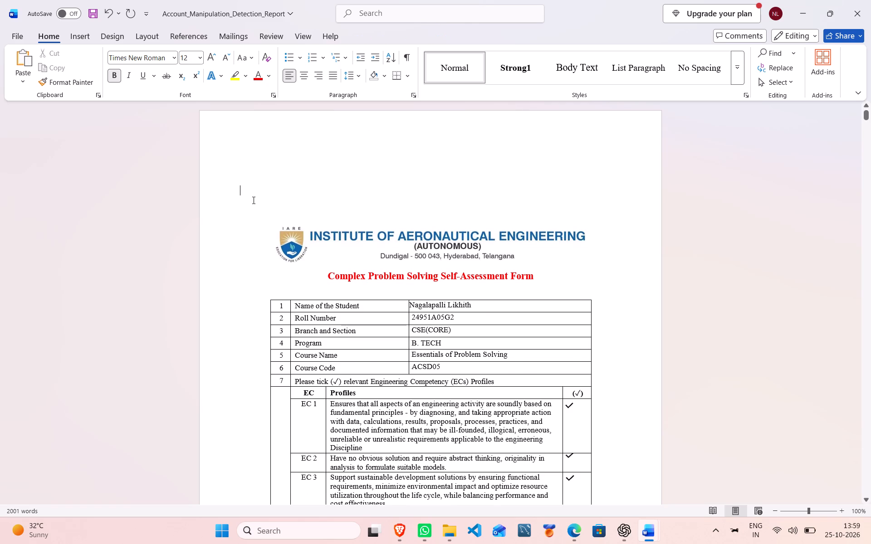
key(Delete)
key(Delete)
key(Delete)
key(Delete)
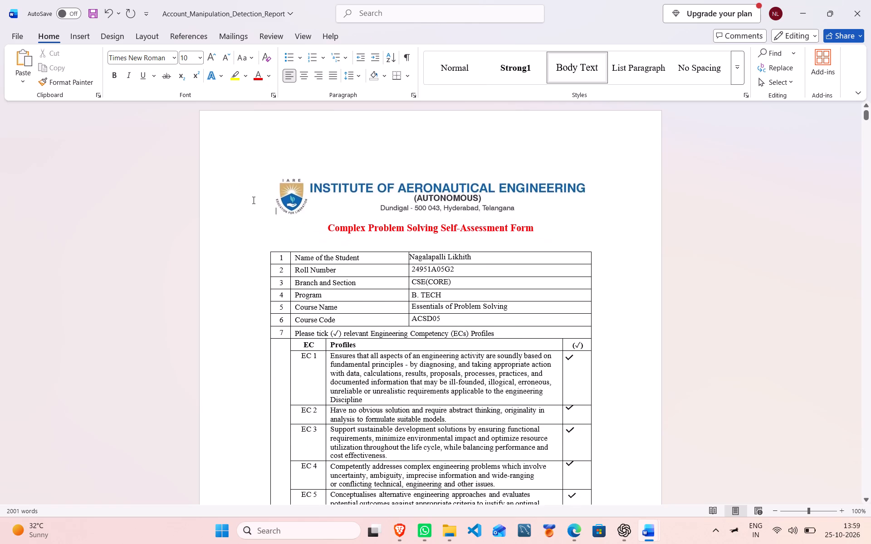
key(Delete)
key(ctrl+z)
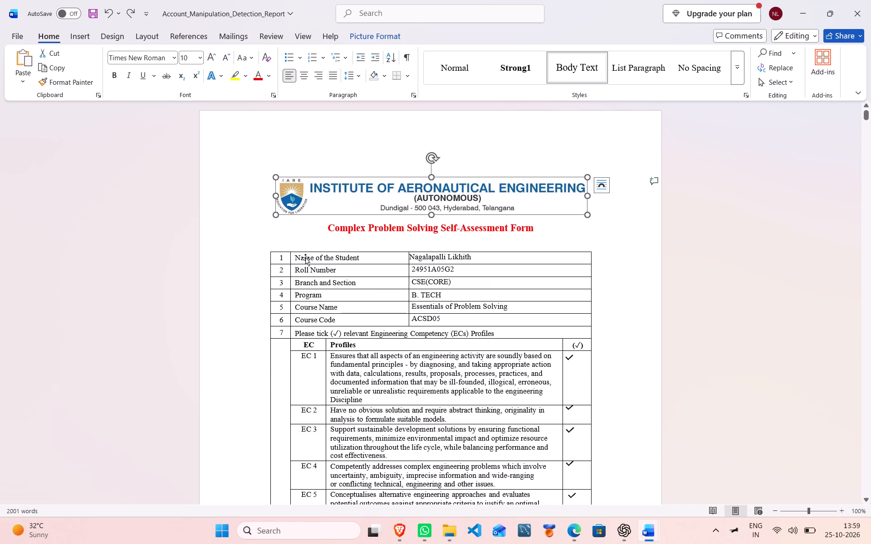
Delete the stray page number 2 and its otherwise empty page before the Complex Engineering Problems page.
scroll(314, 277, down, 6)
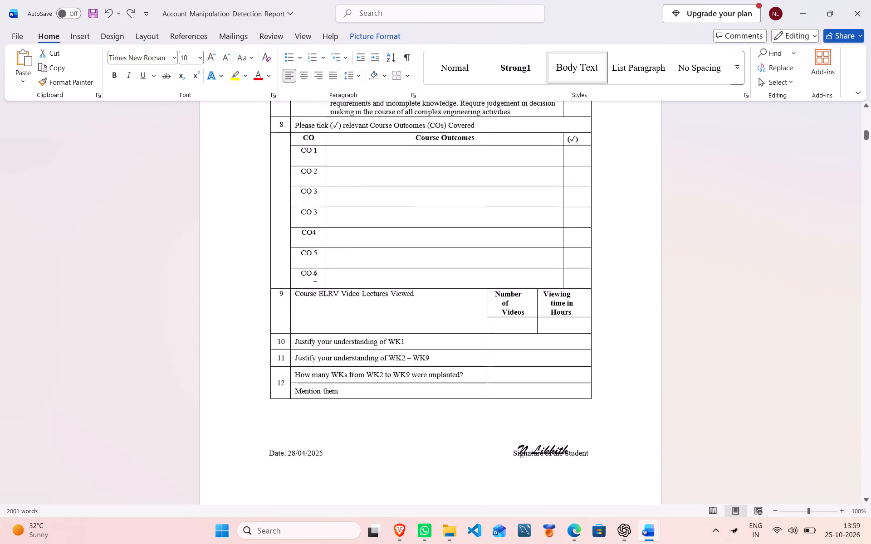
scroll(314, 277, down, 3)
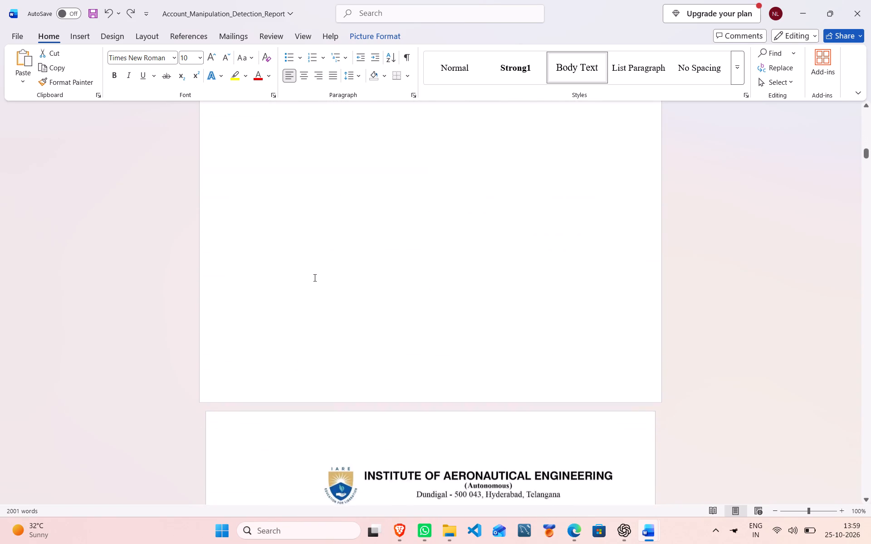
scroll(314, 277, down, 2)
scroll(314, 277, up, 1)
scroll(314, 277, right, 1)
scroll(314, 277, up, 2)
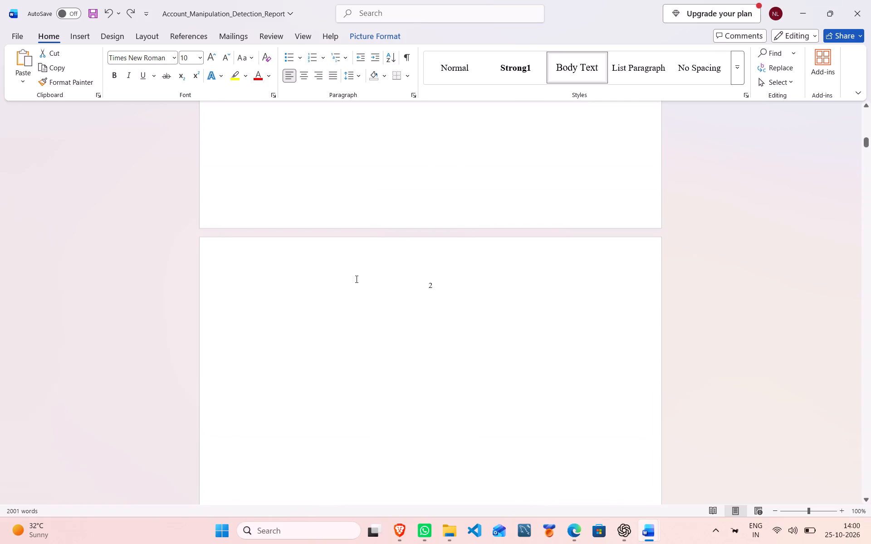
drag(397, 285, 514, 298)
key(BackSpace)
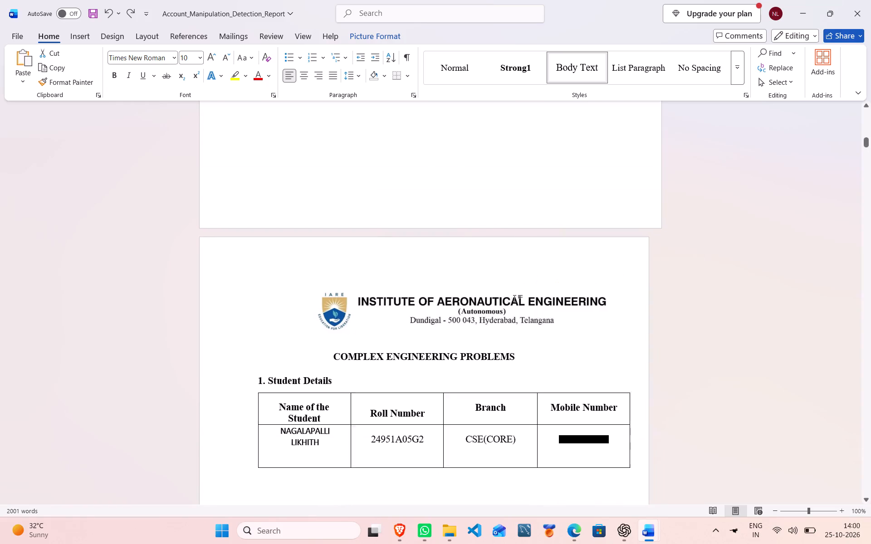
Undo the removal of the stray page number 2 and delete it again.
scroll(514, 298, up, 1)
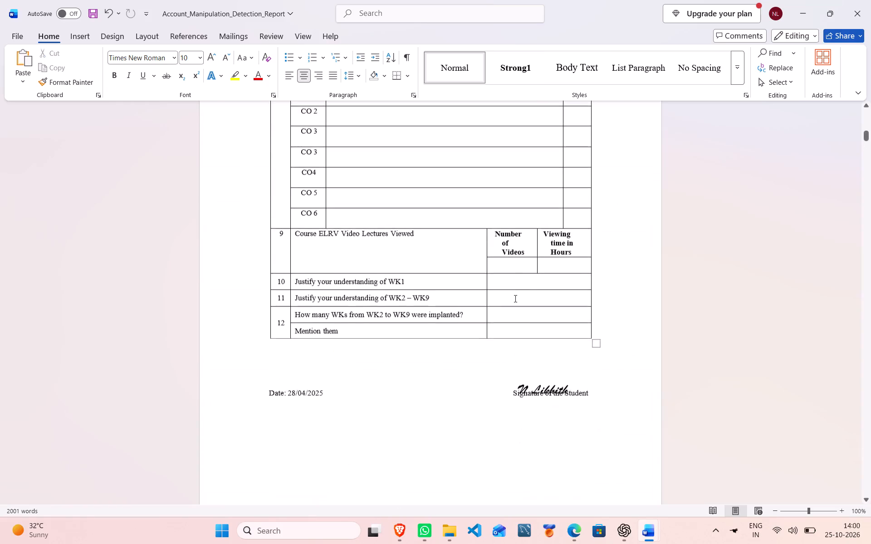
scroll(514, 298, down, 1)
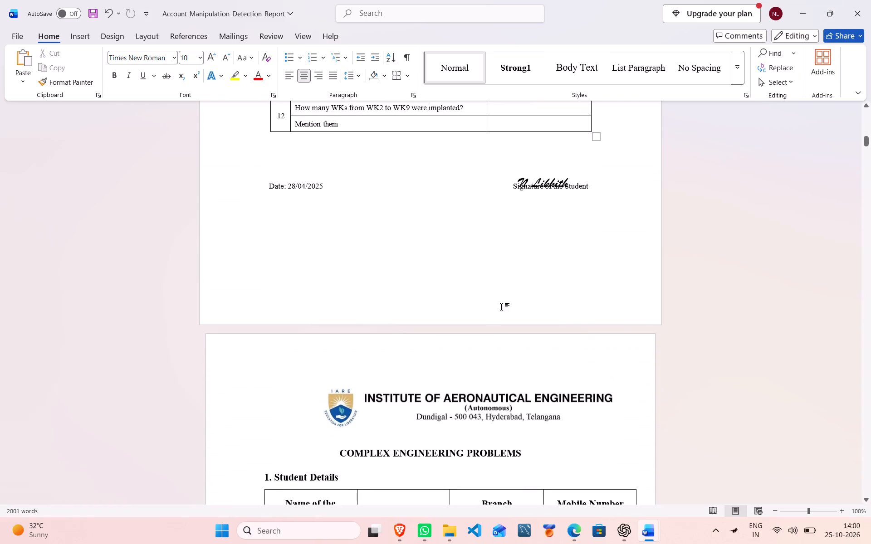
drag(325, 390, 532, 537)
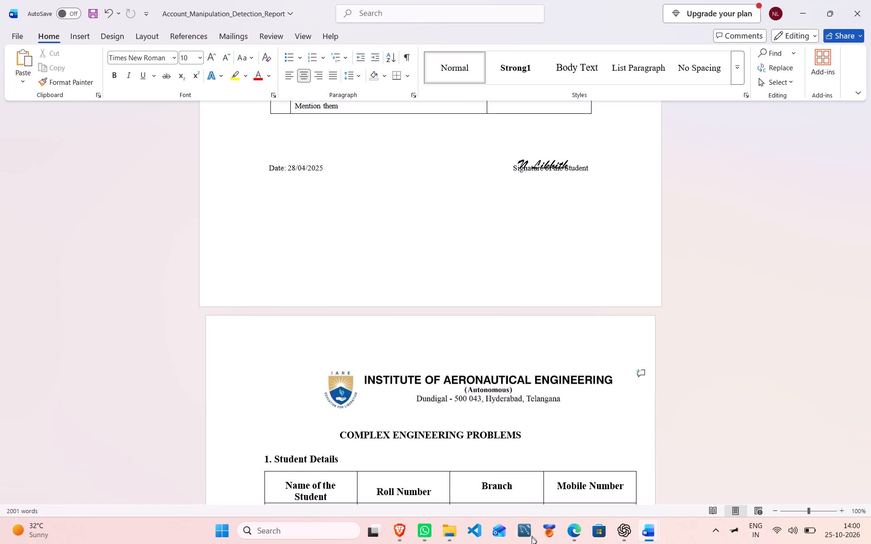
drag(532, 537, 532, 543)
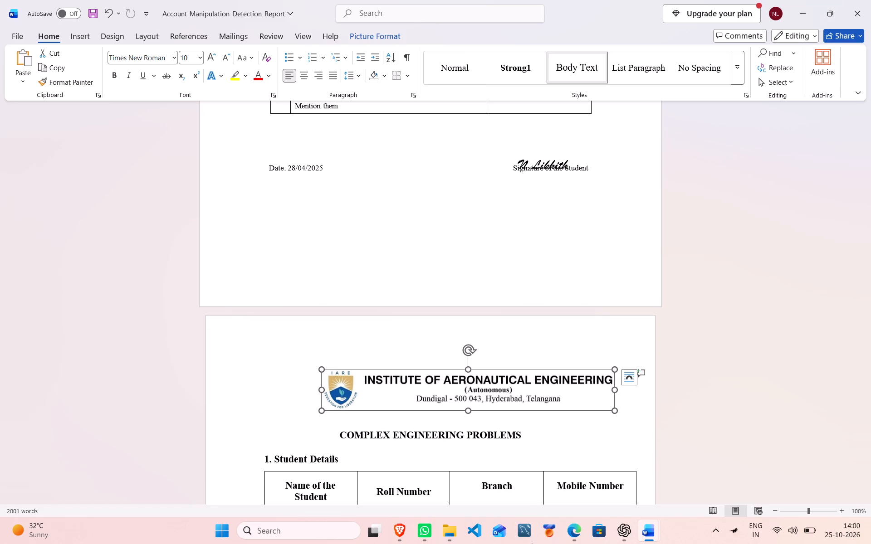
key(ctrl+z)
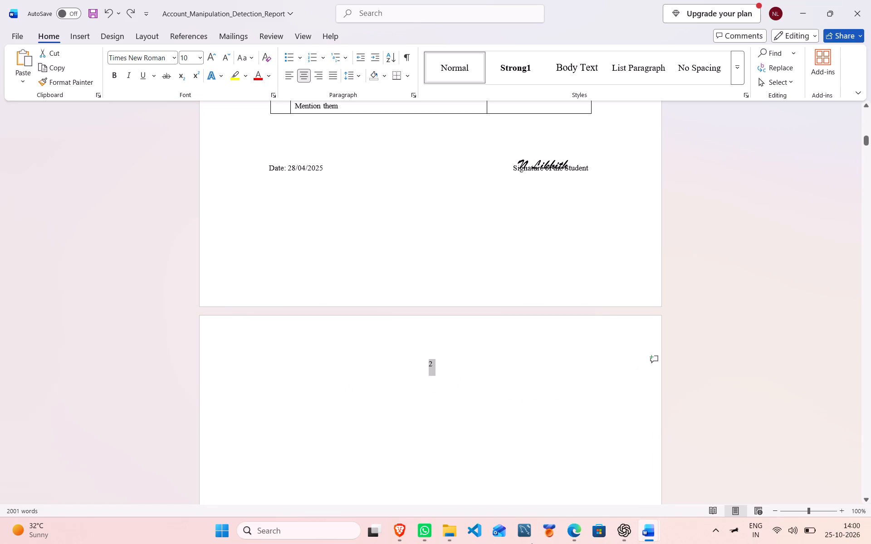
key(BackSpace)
Go to the Student Details section on the Complex Engineering Problems page.
scroll(532, 543, down, 3)
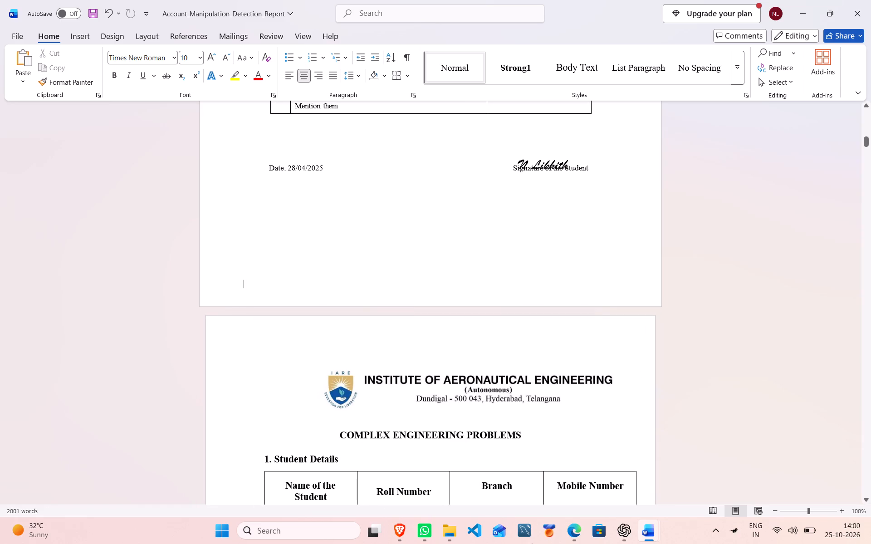
scroll(532, 543, down, 1)
click(303, 375)
scroll(303, 375, down, 1)
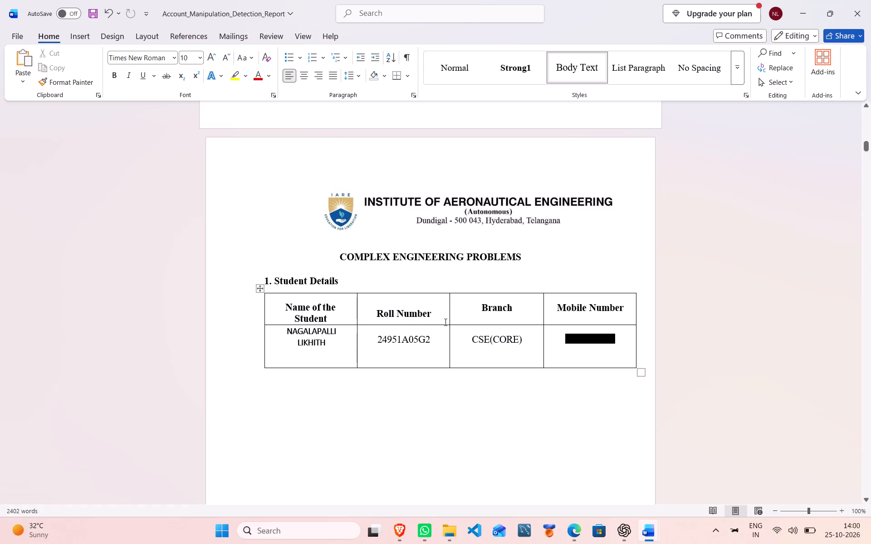
scroll(441, 319, down, 1)
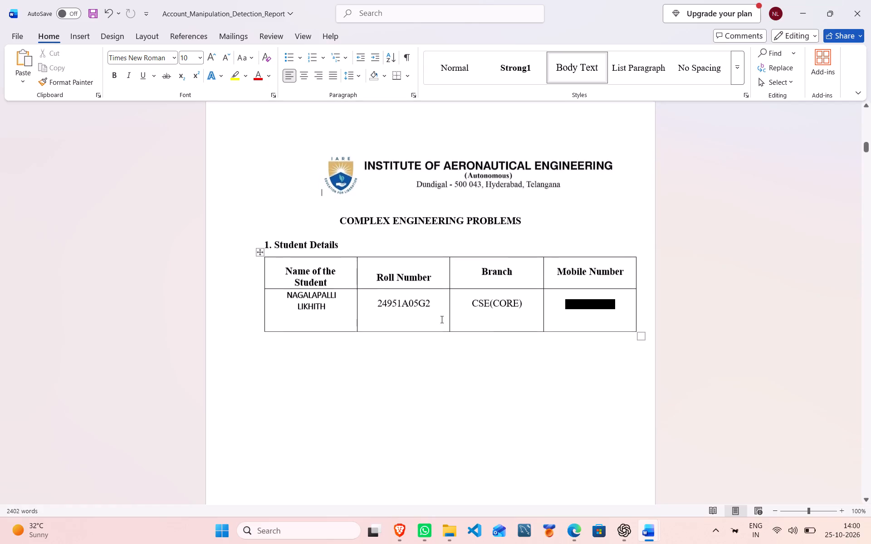
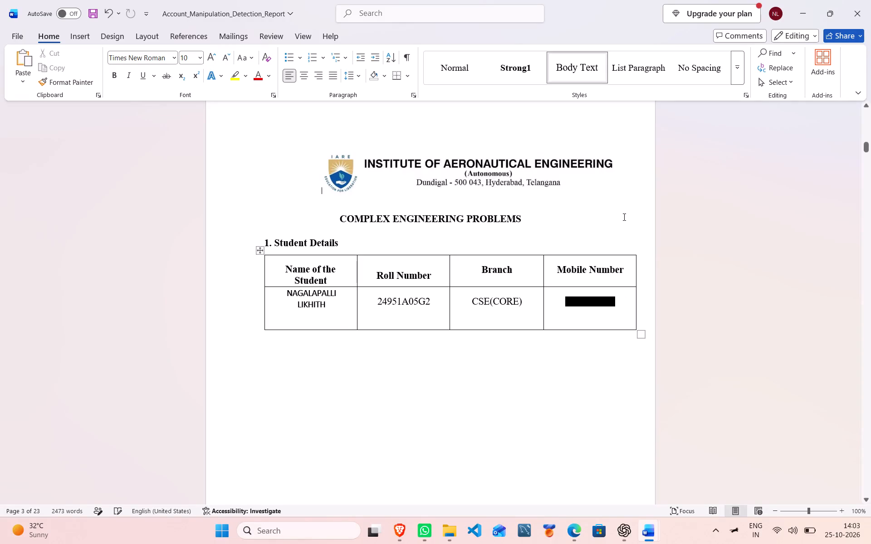
Review the institute banner and Student Details table layout on the Complex Engineering Problems page.
scroll(487, 290, down, 1)
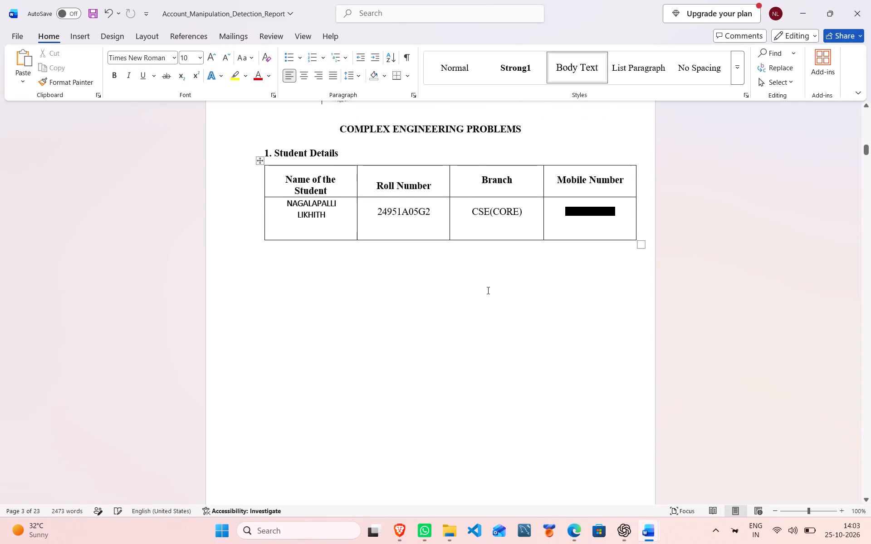
scroll(487, 290, down, 1)
scroll(487, 290, up, 1)
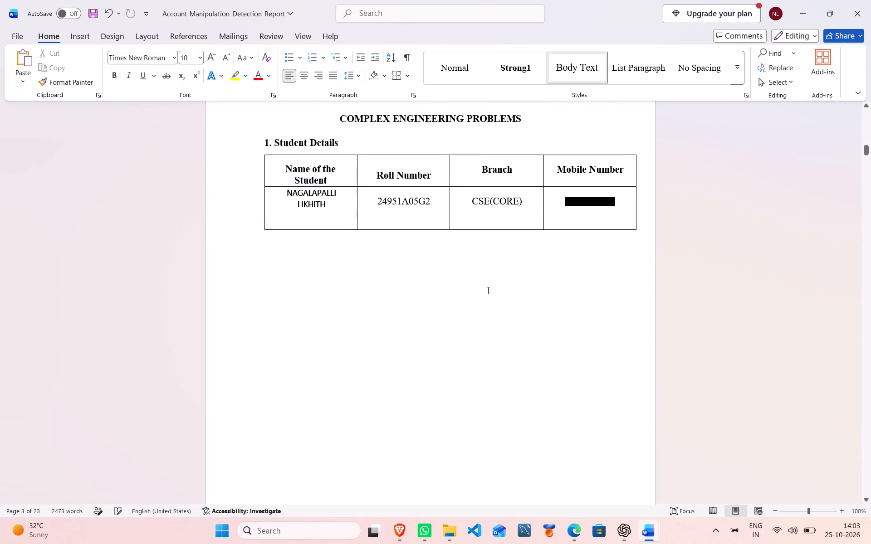
scroll(487, 290, up, 1)
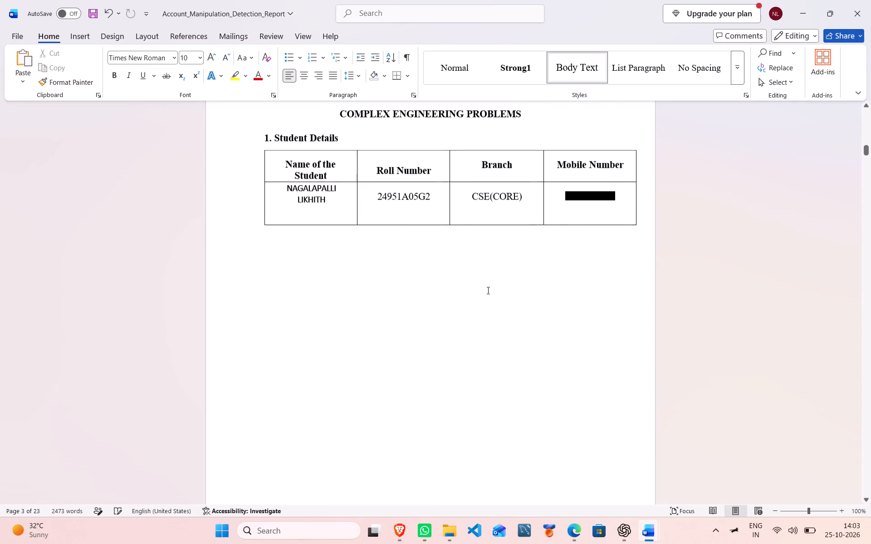
scroll(487, 290, up, 1)
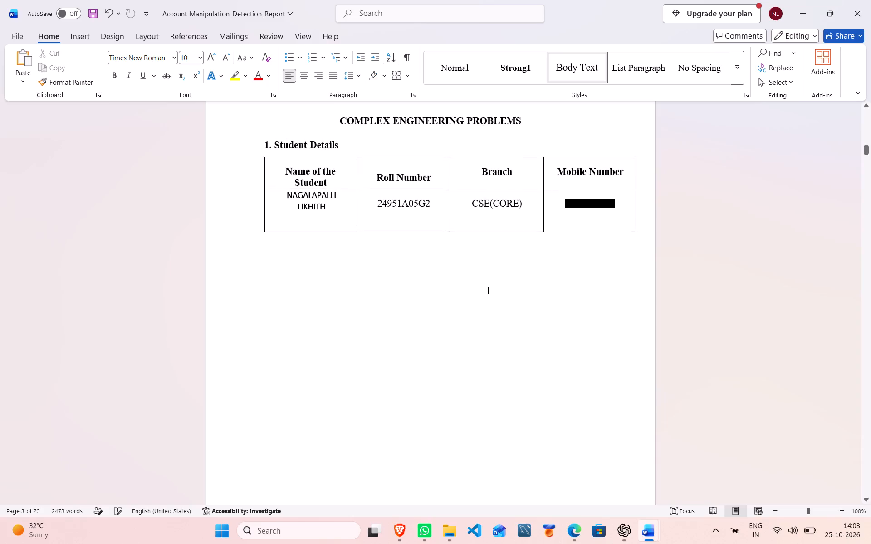
scroll(487, 290, up, 2)
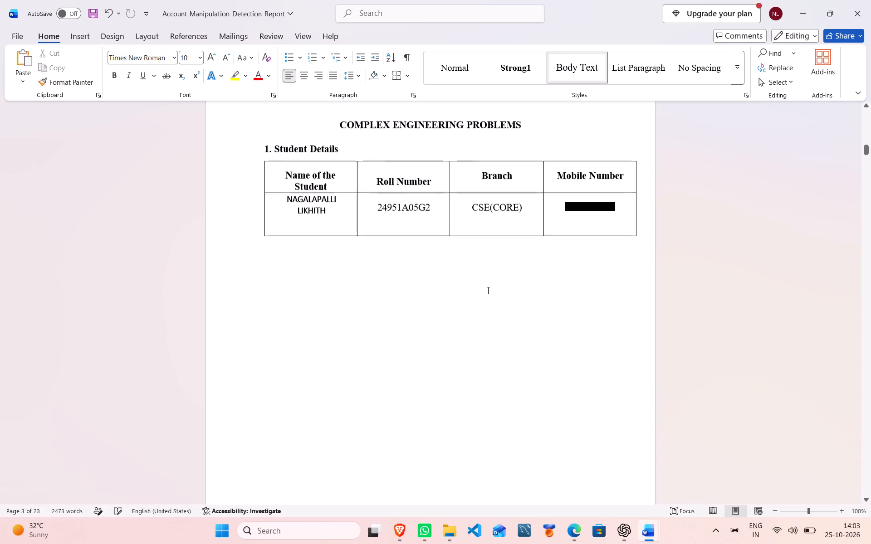
scroll(487, 290, up, 2)
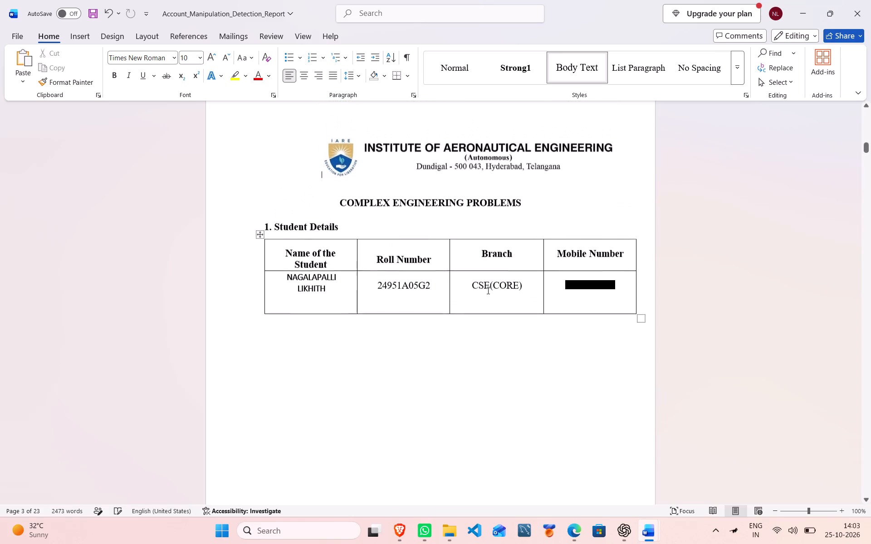
scroll(487, 290, up, 1)
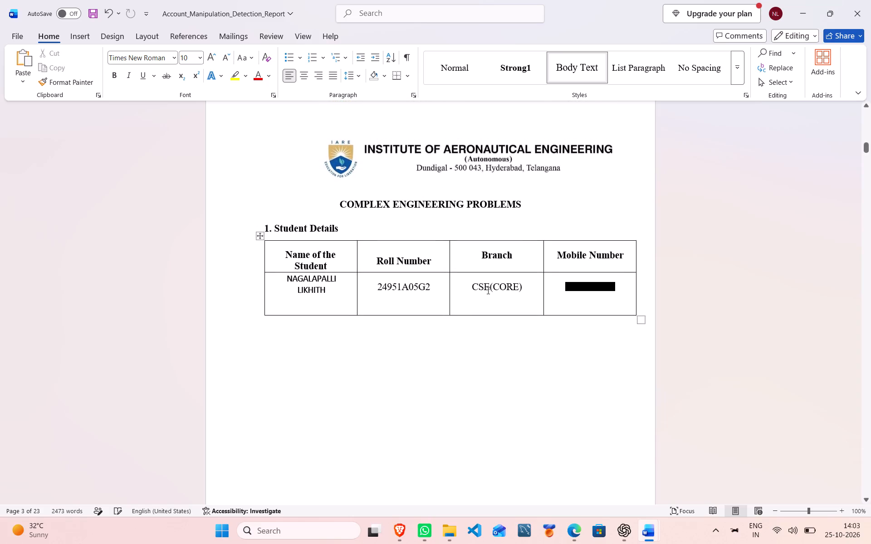
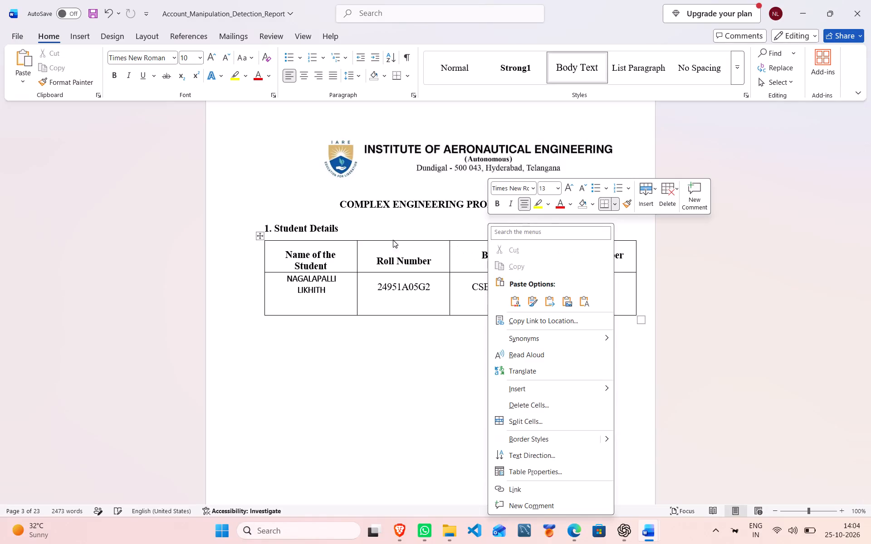
Switch to the student portal in Edge and open the AAT-II upload page.
click(375, 228)
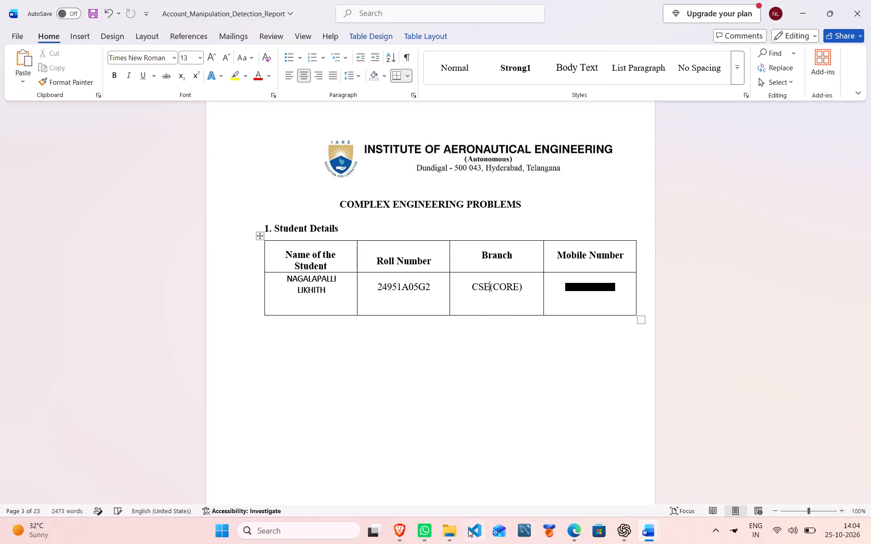
click(574, 534)
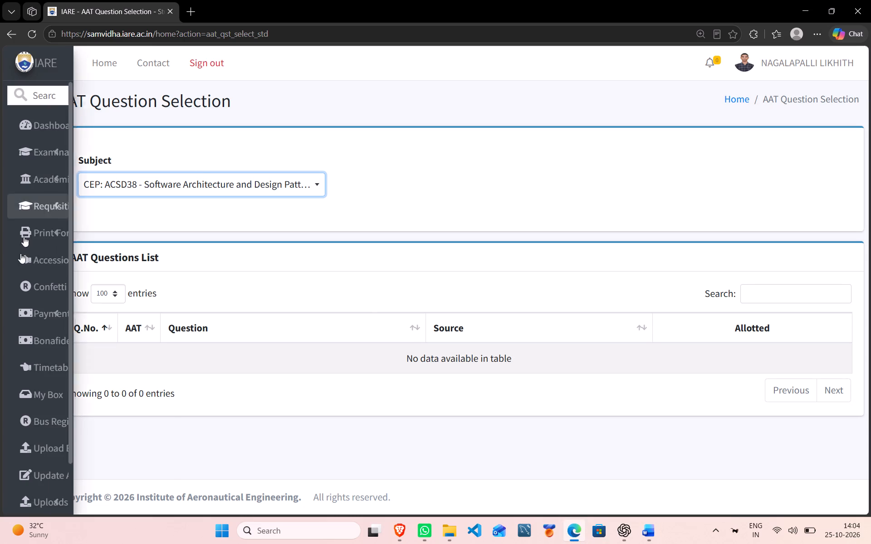
scroll(33, 304, down, 5)
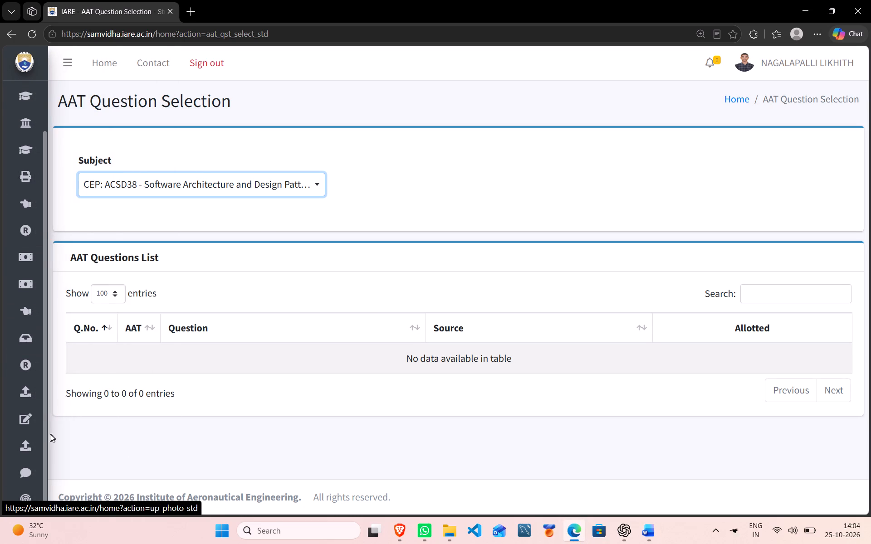
click(61, 458)
scroll(61, 458, down, 3)
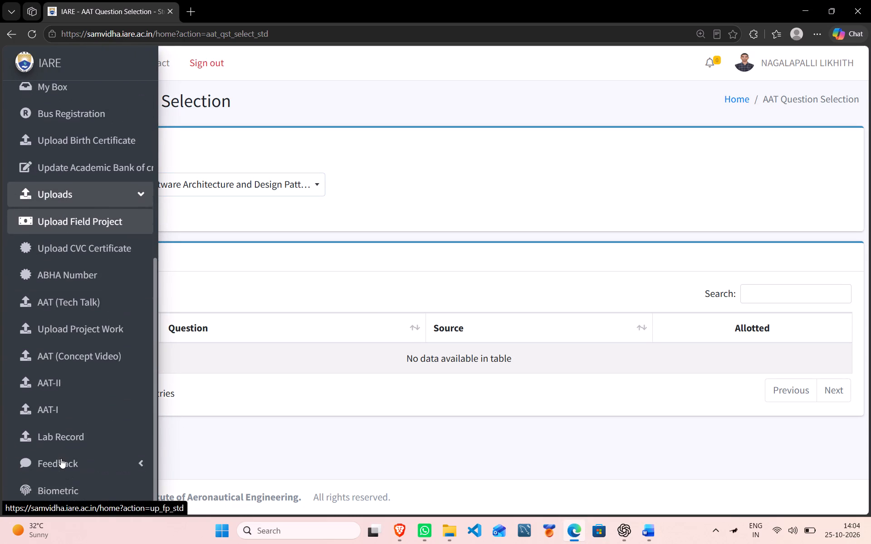
click(52, 415)
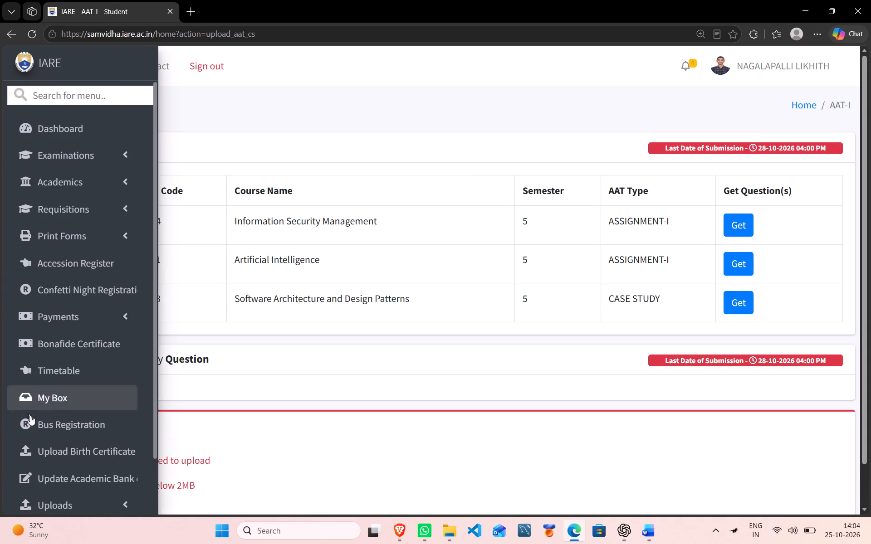
scroll(52, 459, down, 5)
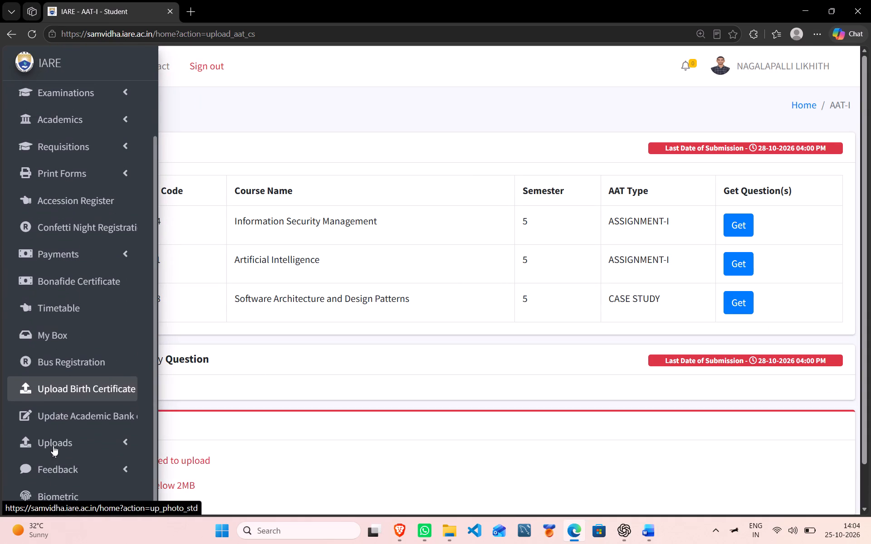
click(56, 443)
scroll(56, 443, down, 2)
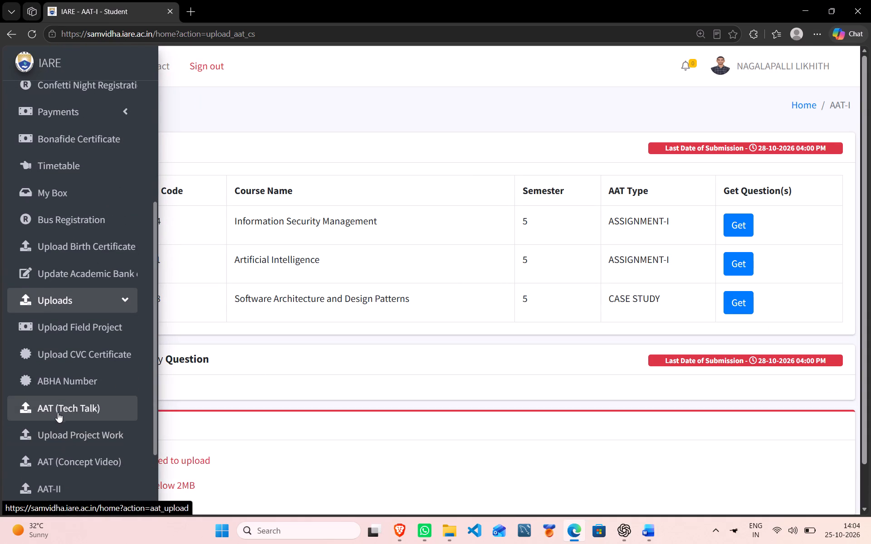
click(70, 486)
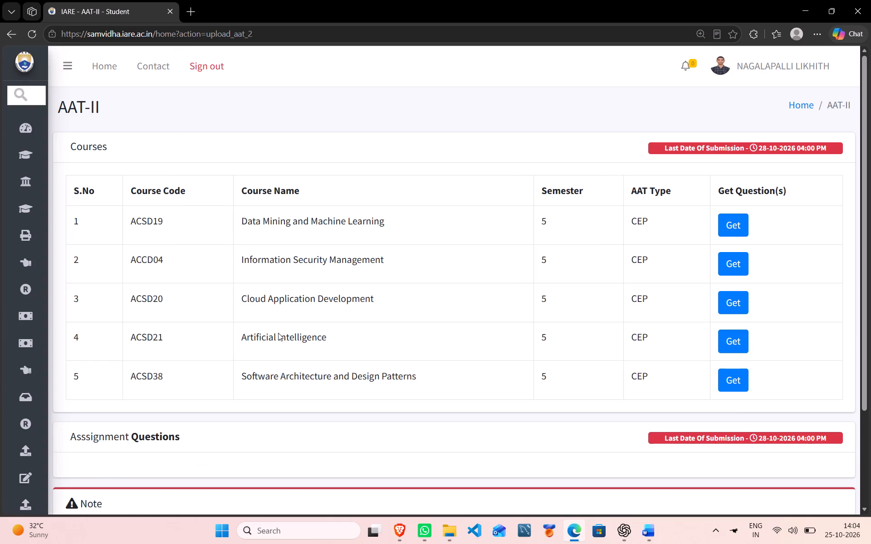
Get the assigned question for ACSD19 Data Mining and Machine Learning and examine its video link and report upload fields.
click(724, 223)
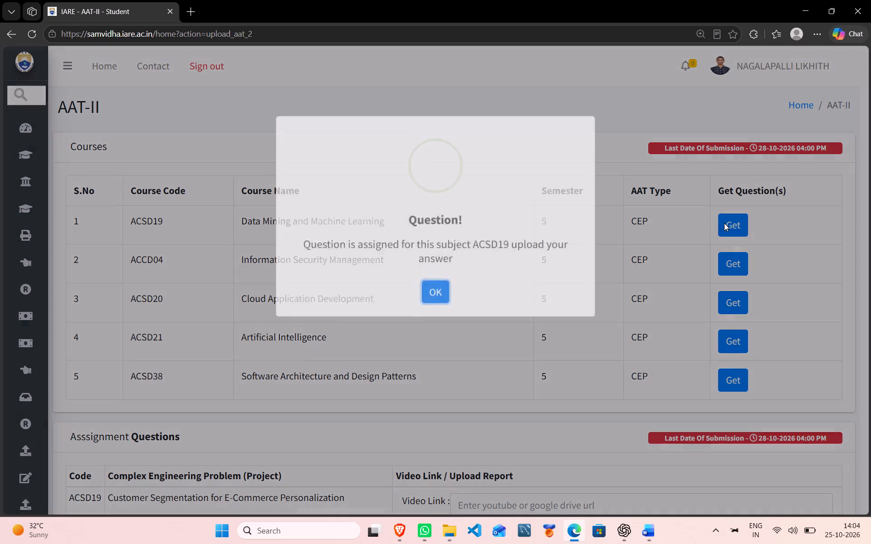
click(437, 360)
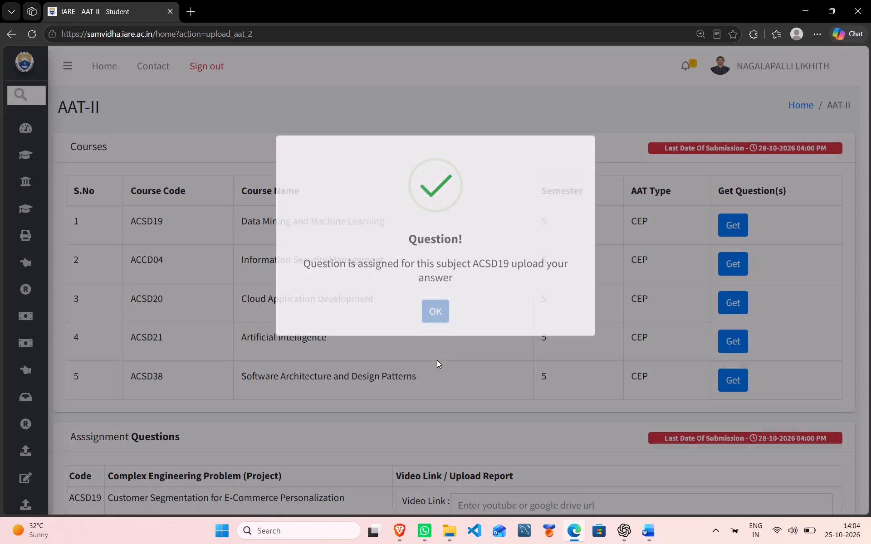
scroll(368, 432, down, 2)
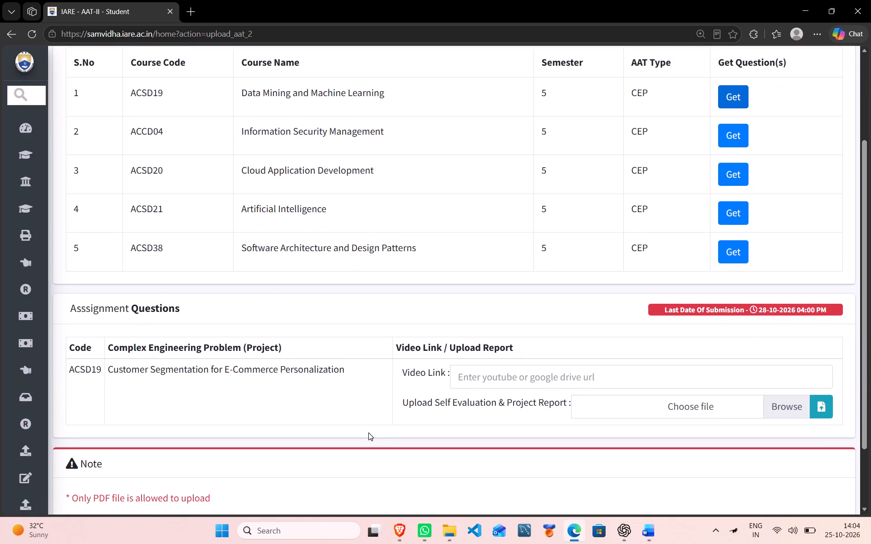
scroll(368, 432, down, 1)
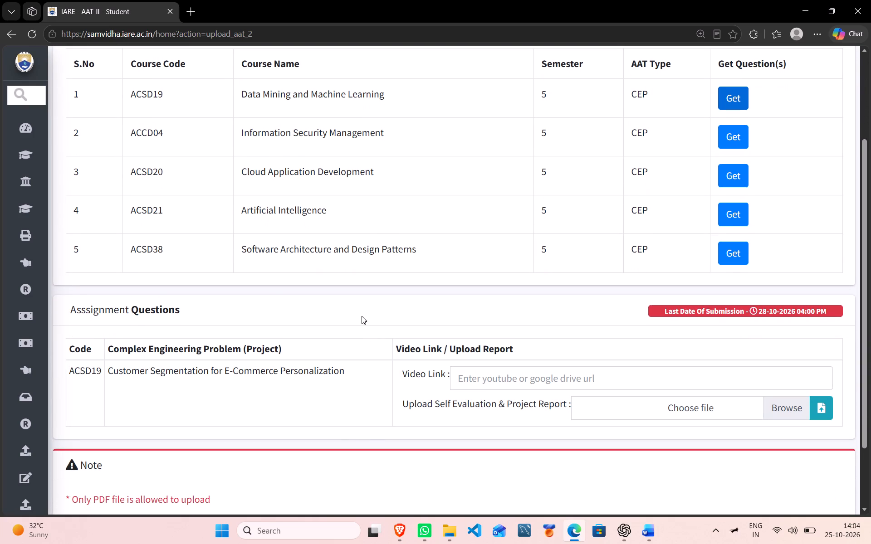
click(812, 11)
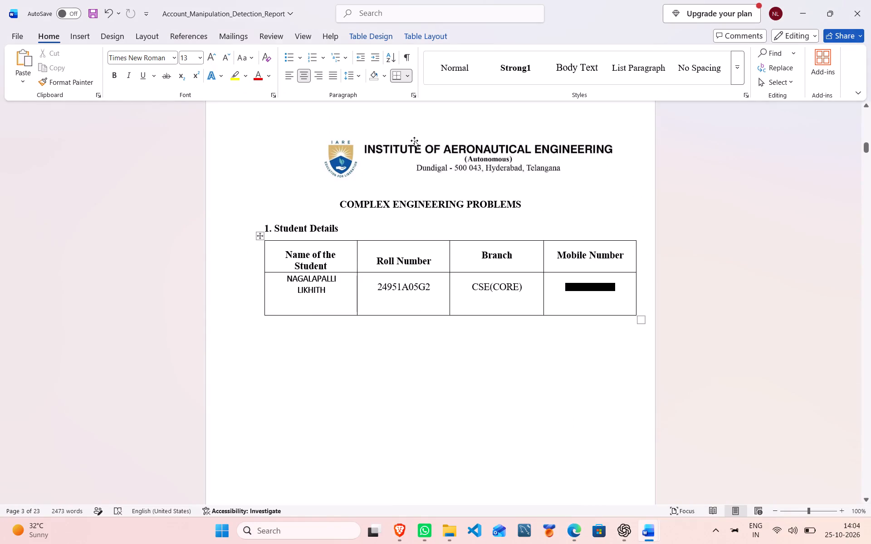
In the Word report, remove the indent before the institute banner on the Complex Engineering Problems page and centre the banner.
click(298, 144)
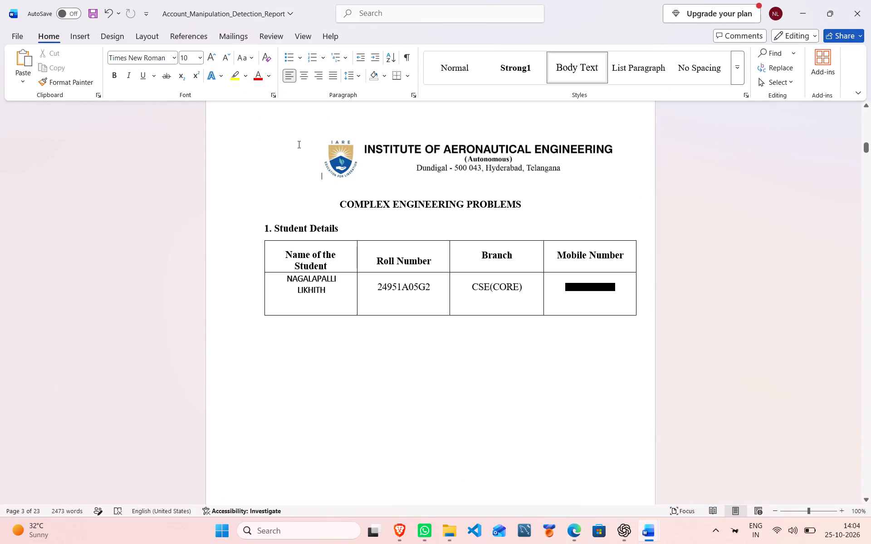
click(292, 137)
drag(327, 151, 379, 156)
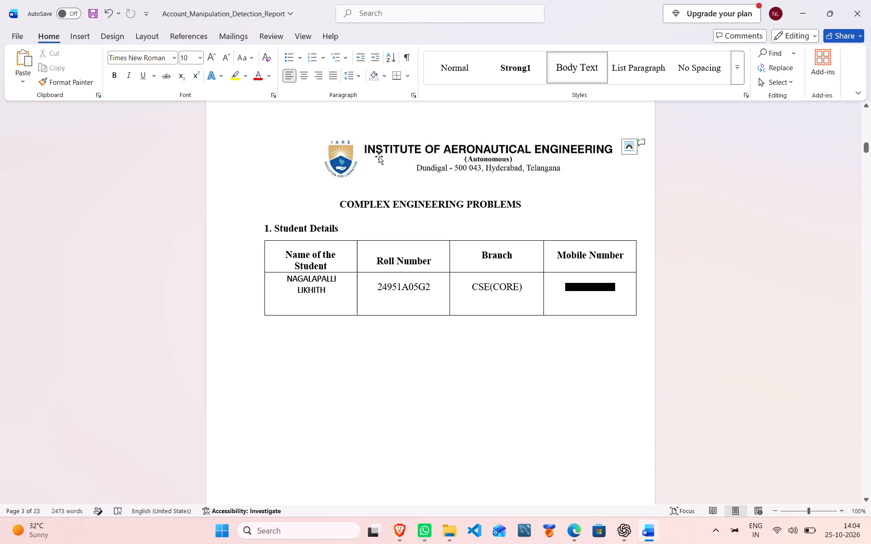
click(331, 155)
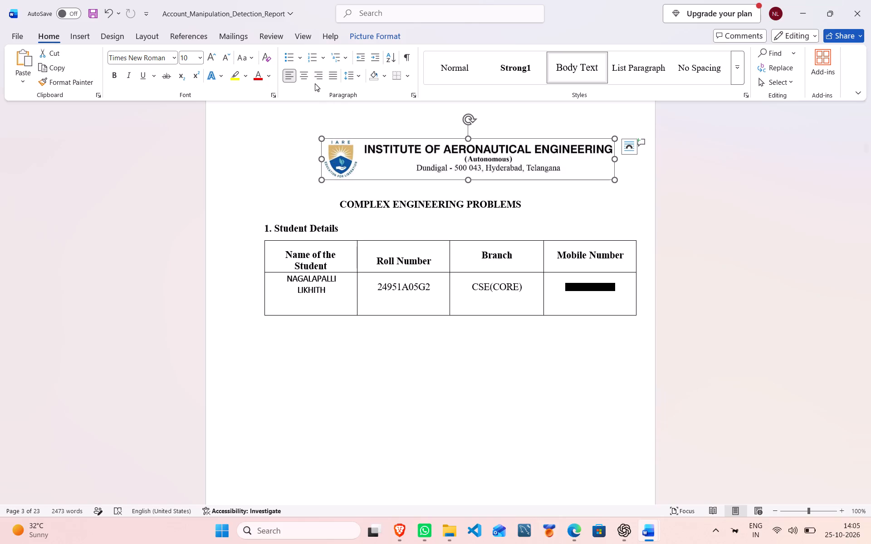
click(304, 74)
drag(463, 138, 339, 138)
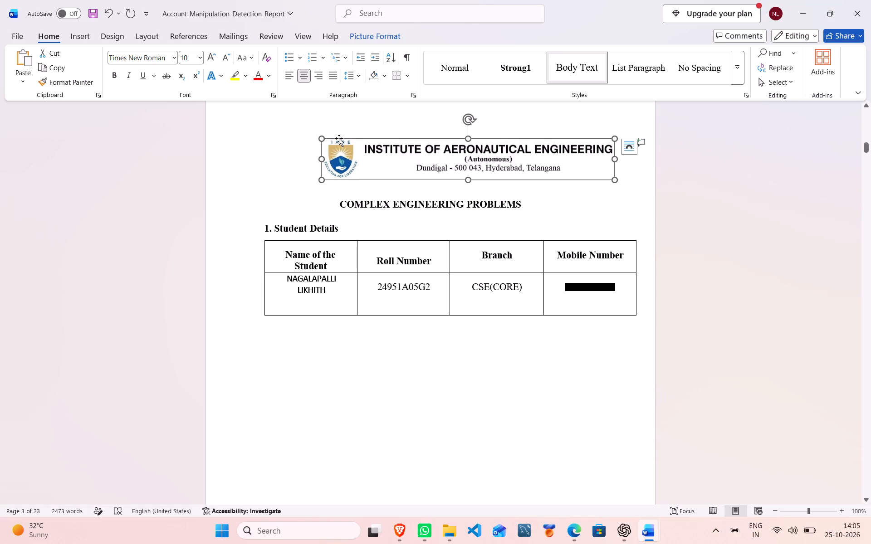
key(Left)
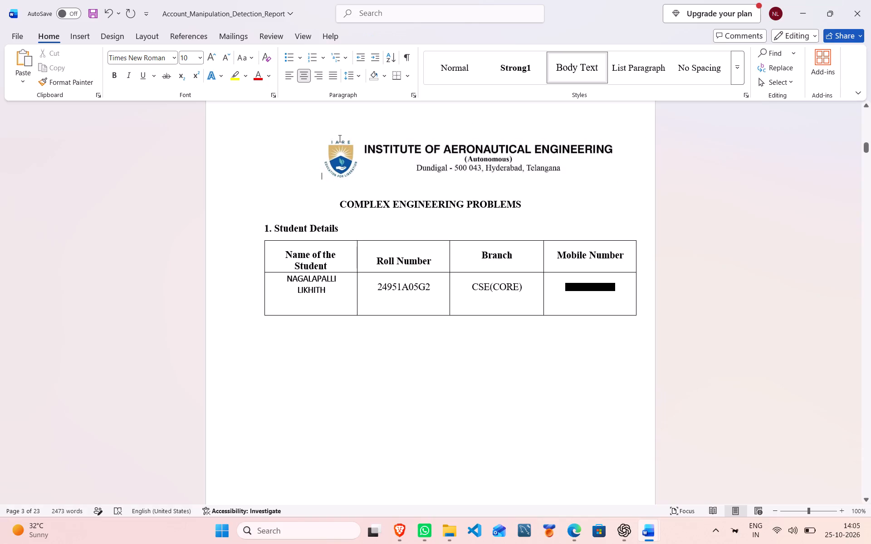
key(BackSpace)
key(BackSpace)
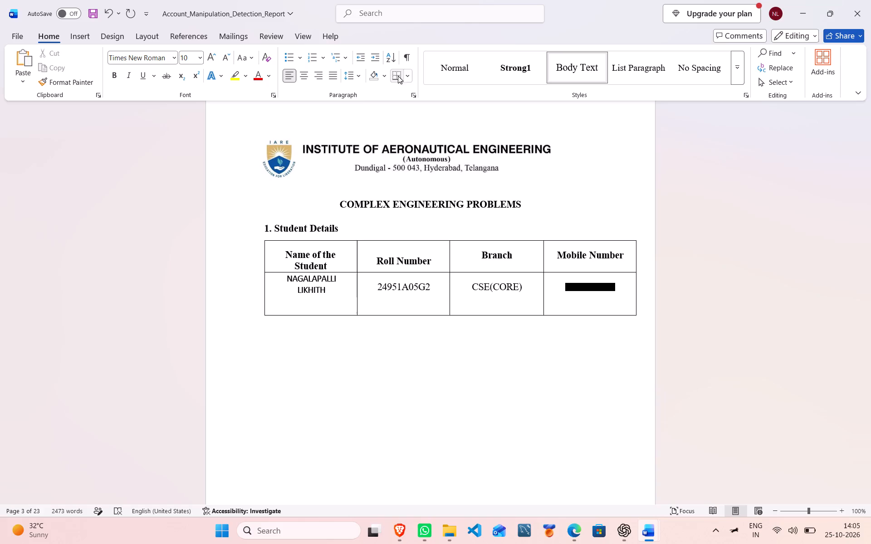
click(303, 78)
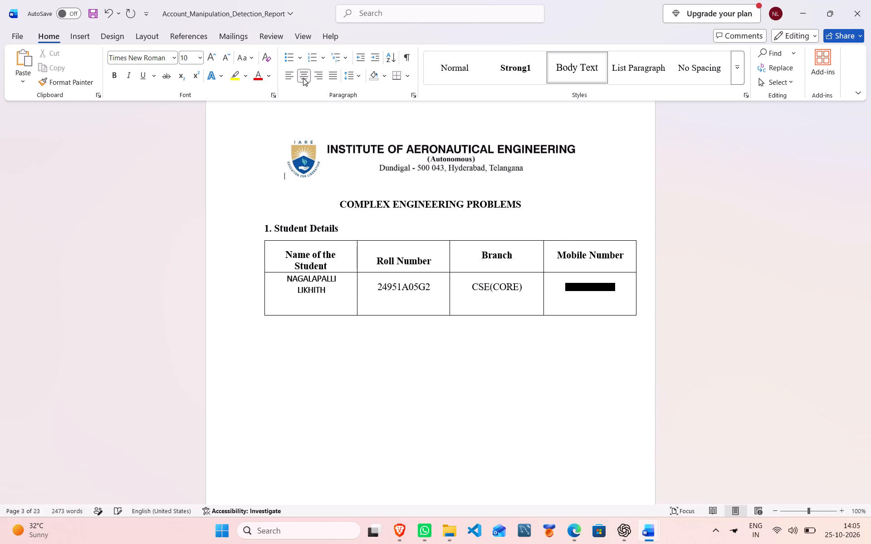
Delete the first empty table column above the institute banner on the report's opening Self-Assessment Form page.
scroll(378, 228, up, 3)
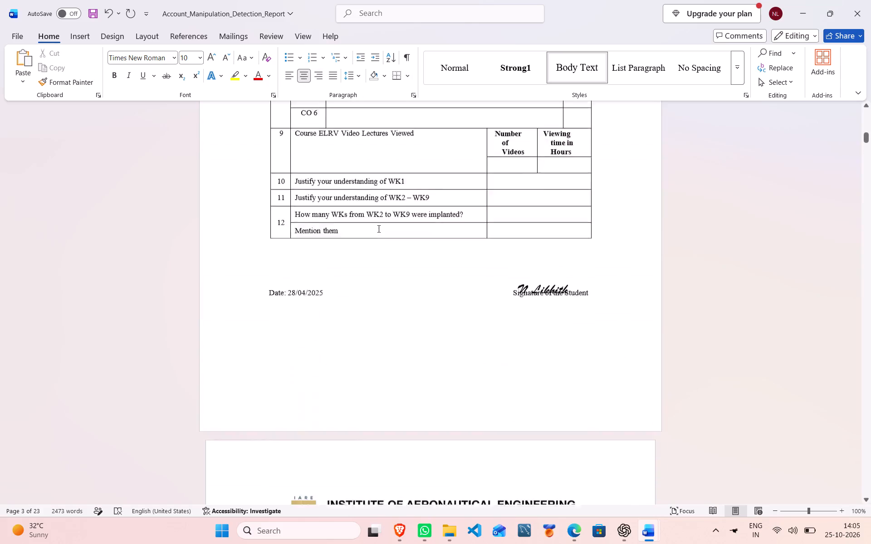
scroll(378, 228, up, 9)
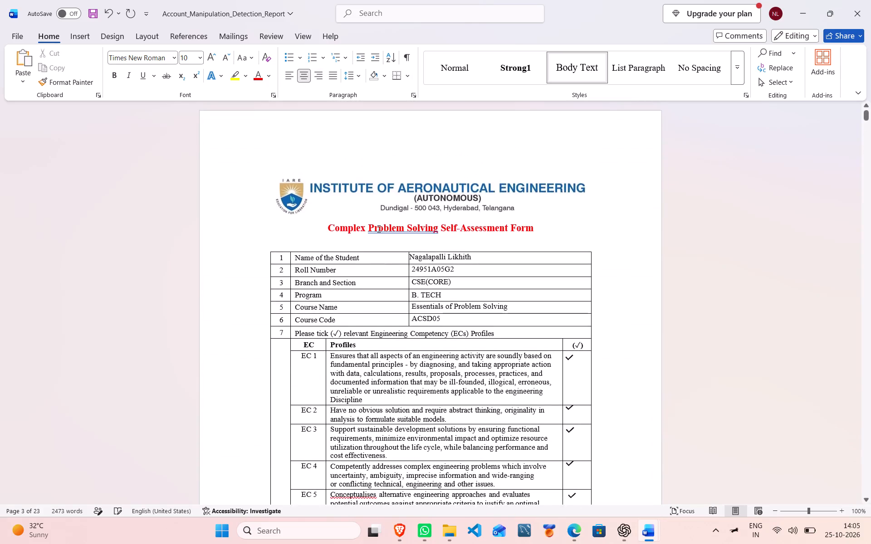
click(286, 145)
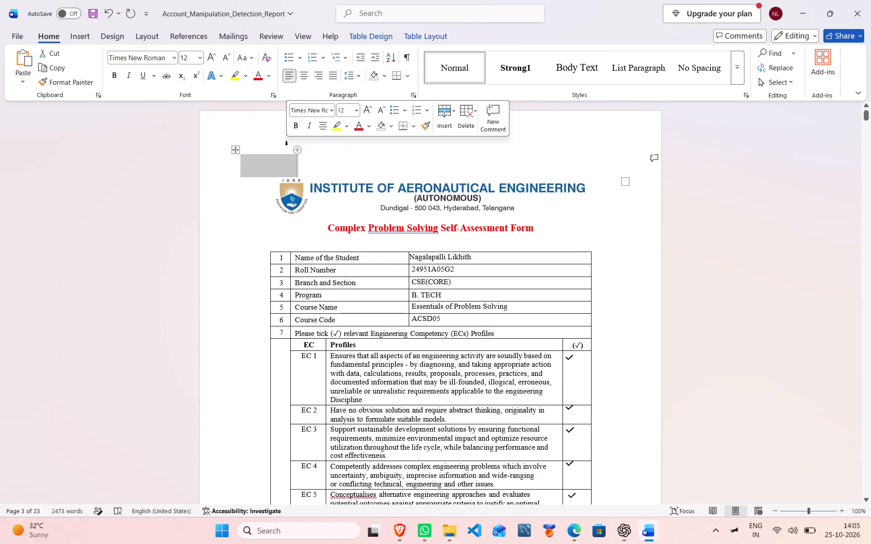
key(BackSpace)
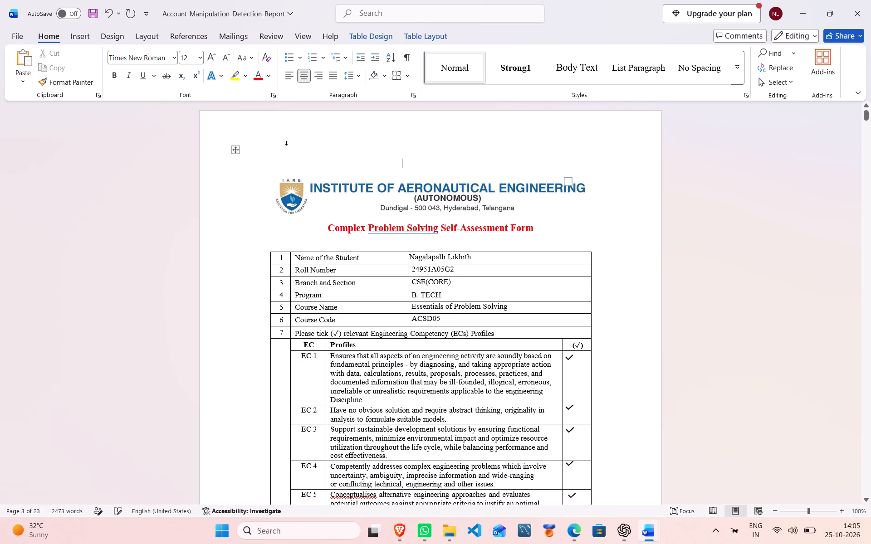
key(BackSpace)
key(BackSpace)
key(BackSpace)
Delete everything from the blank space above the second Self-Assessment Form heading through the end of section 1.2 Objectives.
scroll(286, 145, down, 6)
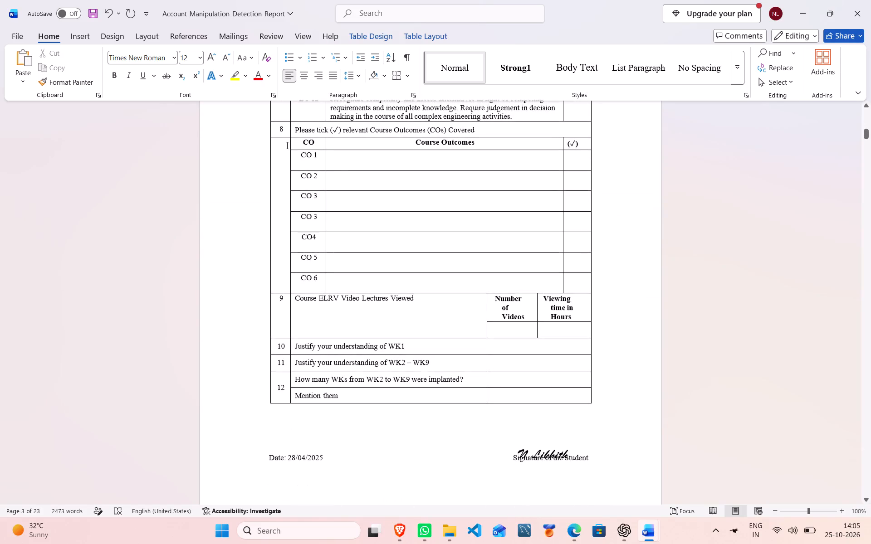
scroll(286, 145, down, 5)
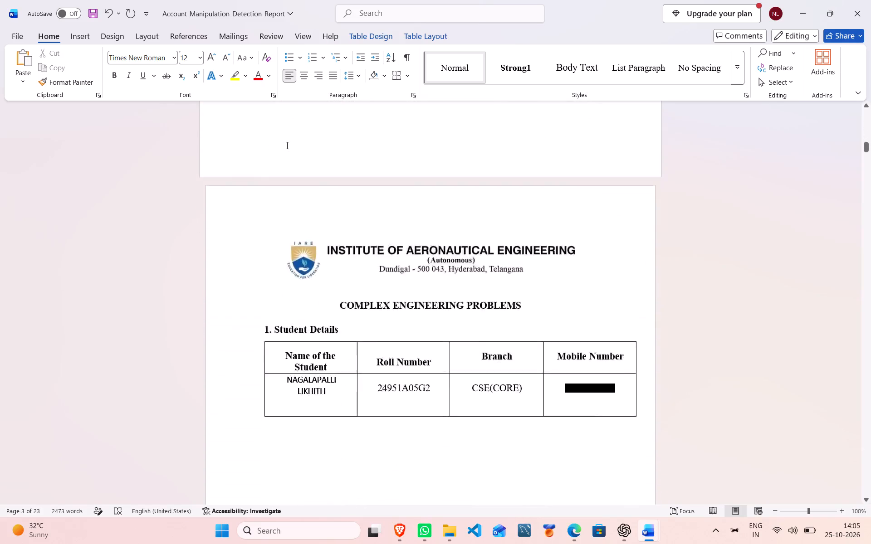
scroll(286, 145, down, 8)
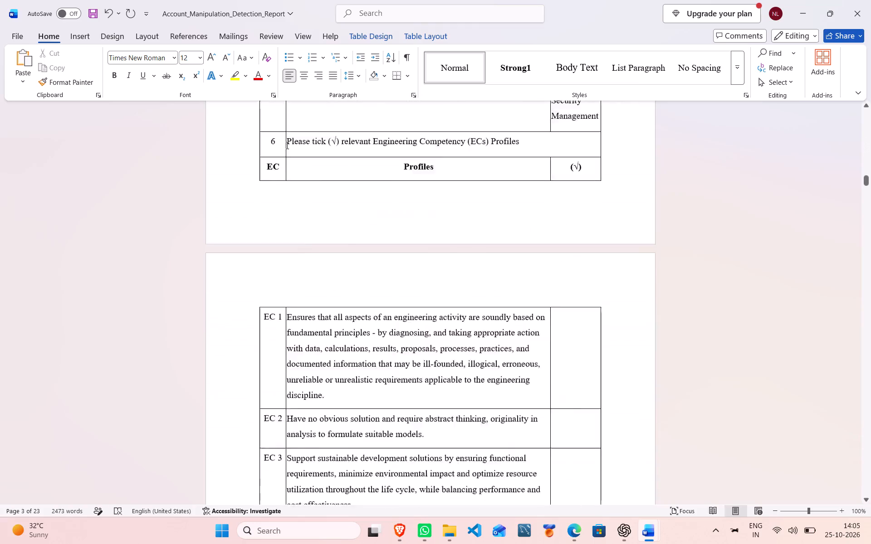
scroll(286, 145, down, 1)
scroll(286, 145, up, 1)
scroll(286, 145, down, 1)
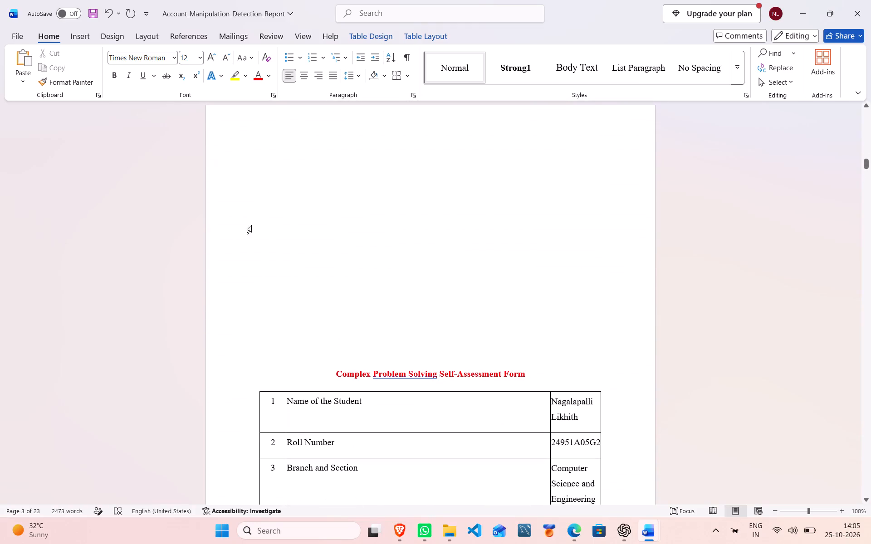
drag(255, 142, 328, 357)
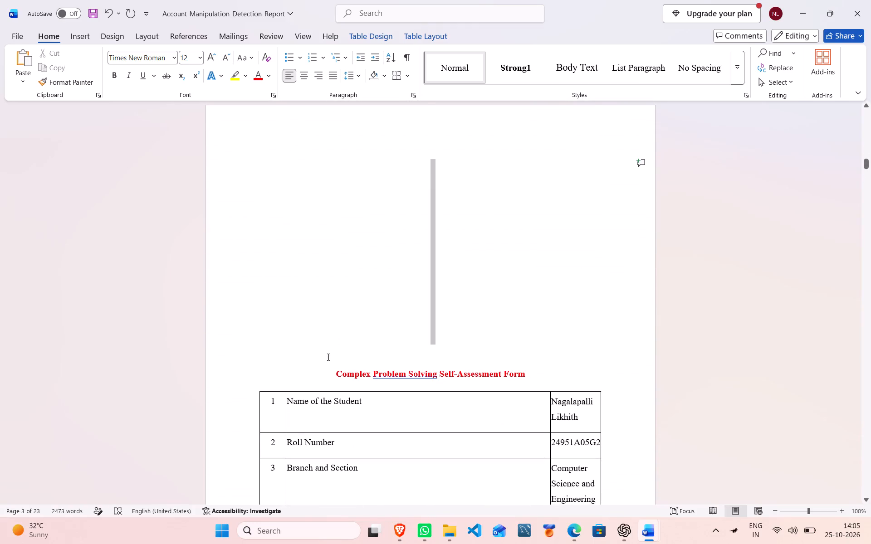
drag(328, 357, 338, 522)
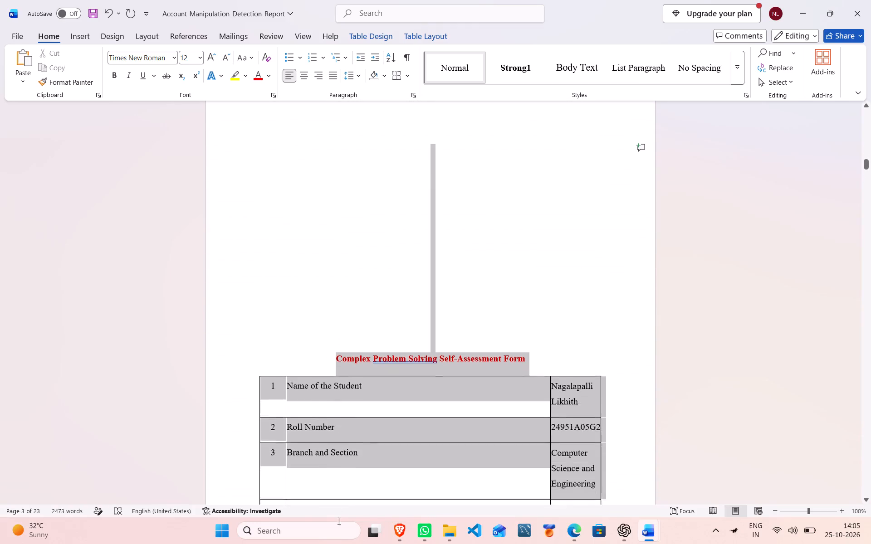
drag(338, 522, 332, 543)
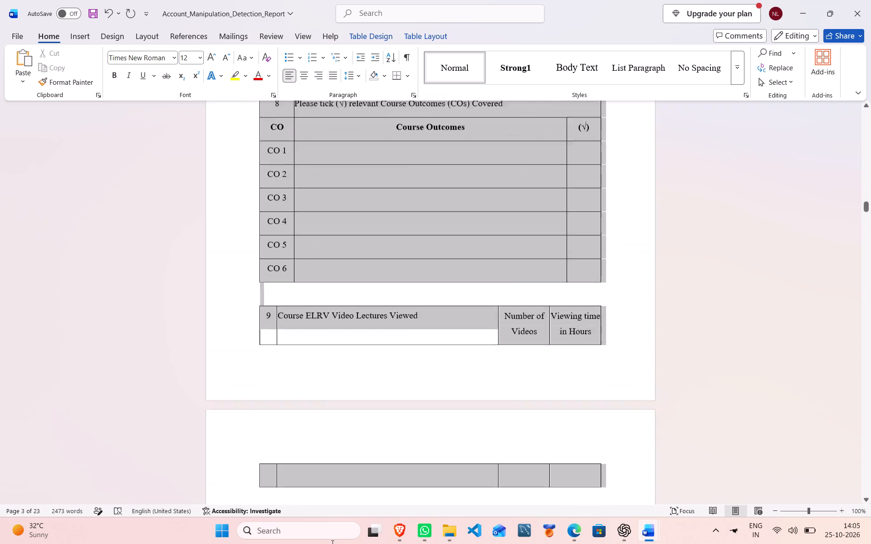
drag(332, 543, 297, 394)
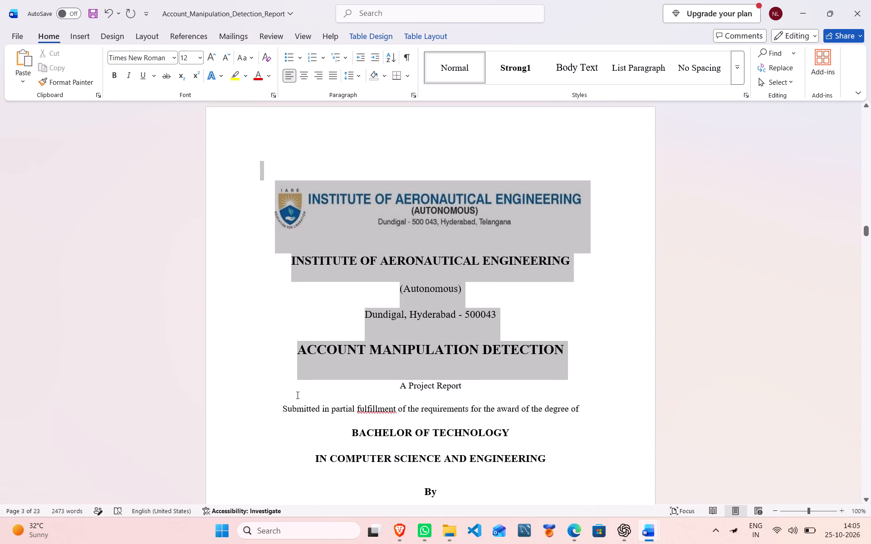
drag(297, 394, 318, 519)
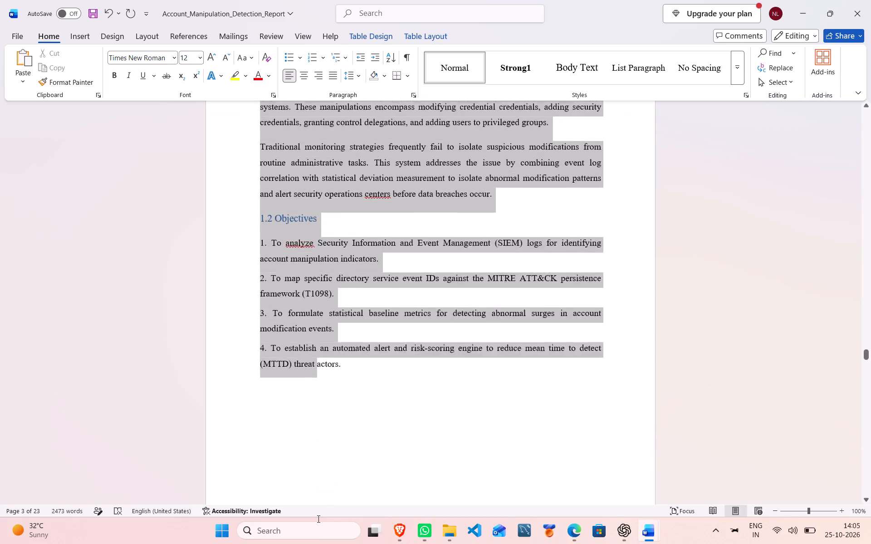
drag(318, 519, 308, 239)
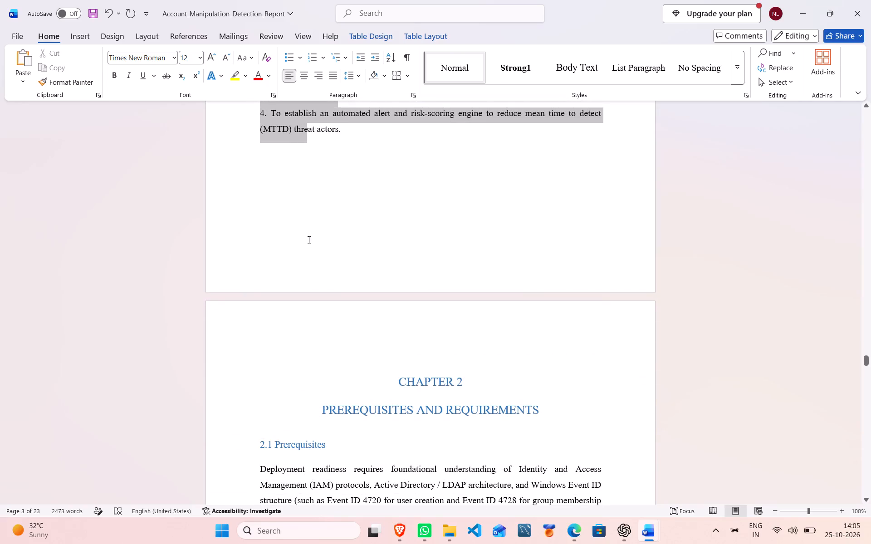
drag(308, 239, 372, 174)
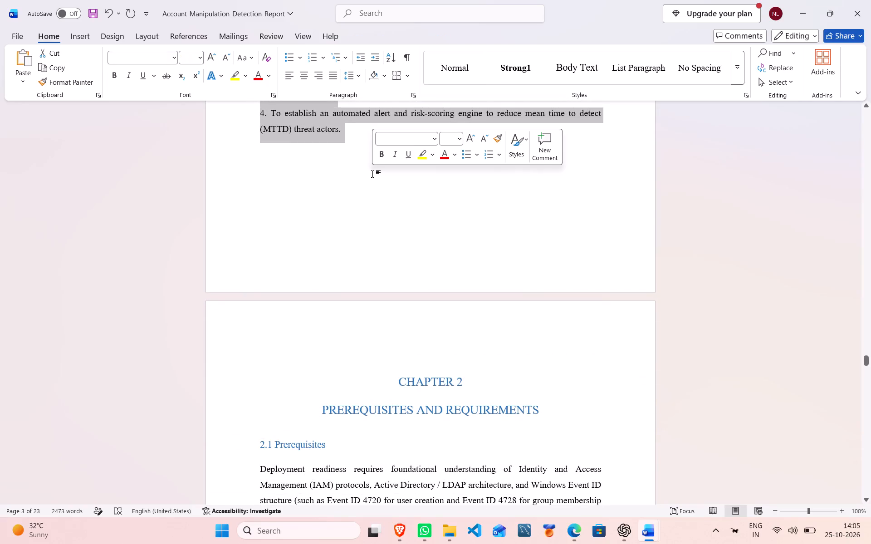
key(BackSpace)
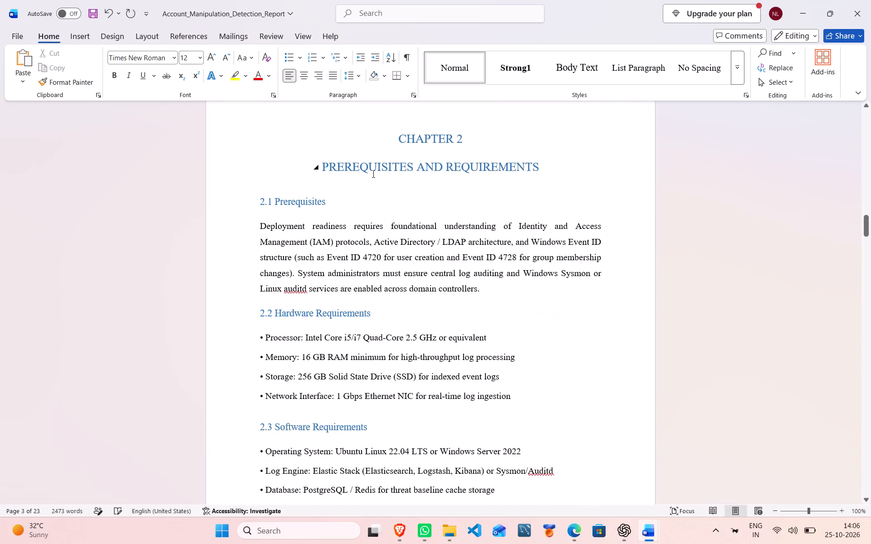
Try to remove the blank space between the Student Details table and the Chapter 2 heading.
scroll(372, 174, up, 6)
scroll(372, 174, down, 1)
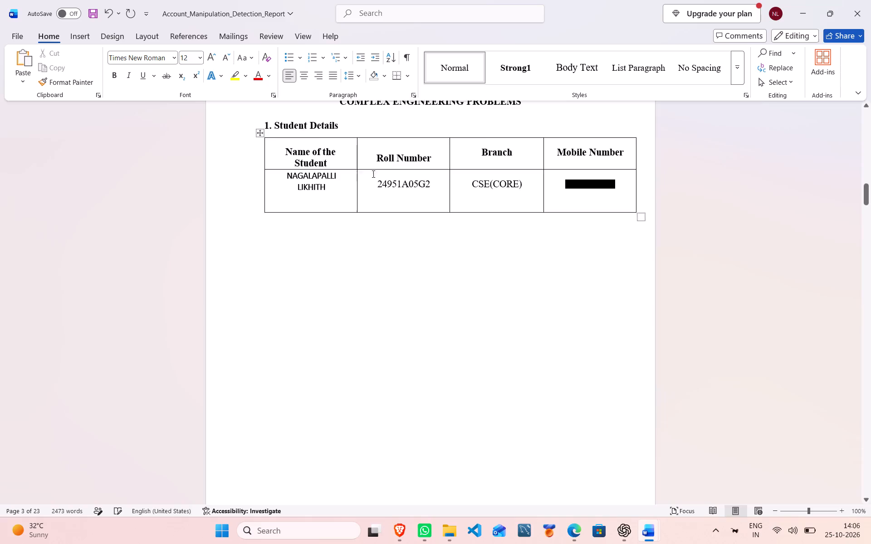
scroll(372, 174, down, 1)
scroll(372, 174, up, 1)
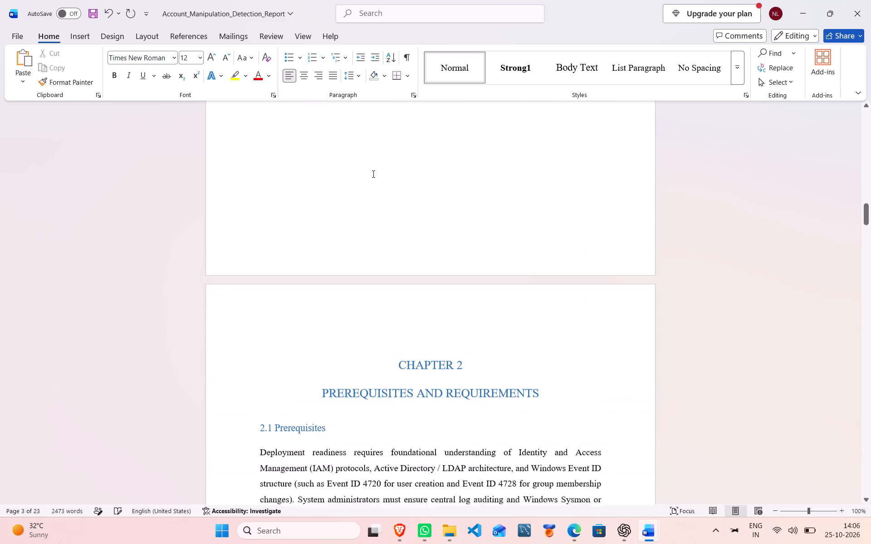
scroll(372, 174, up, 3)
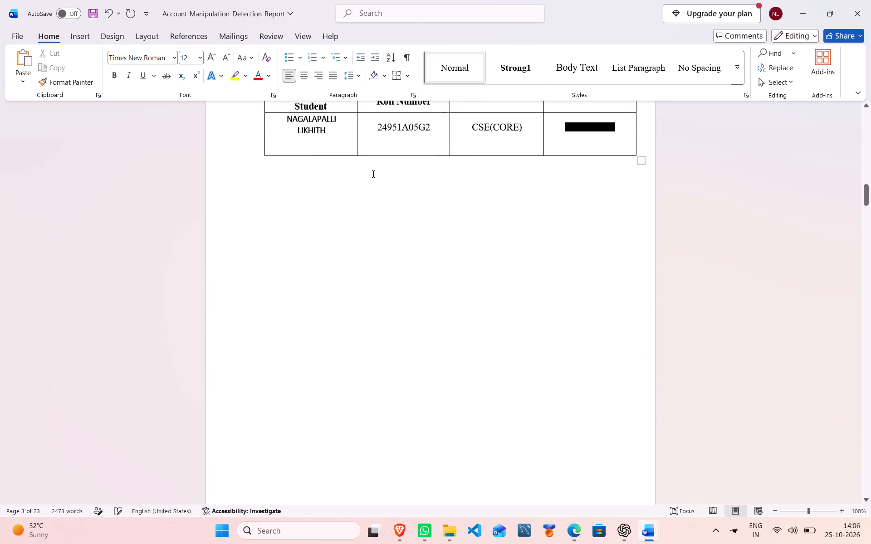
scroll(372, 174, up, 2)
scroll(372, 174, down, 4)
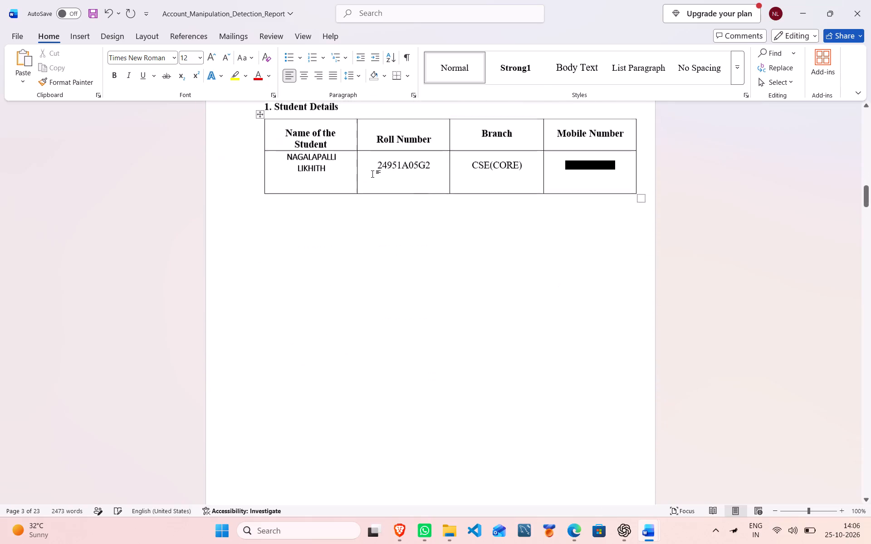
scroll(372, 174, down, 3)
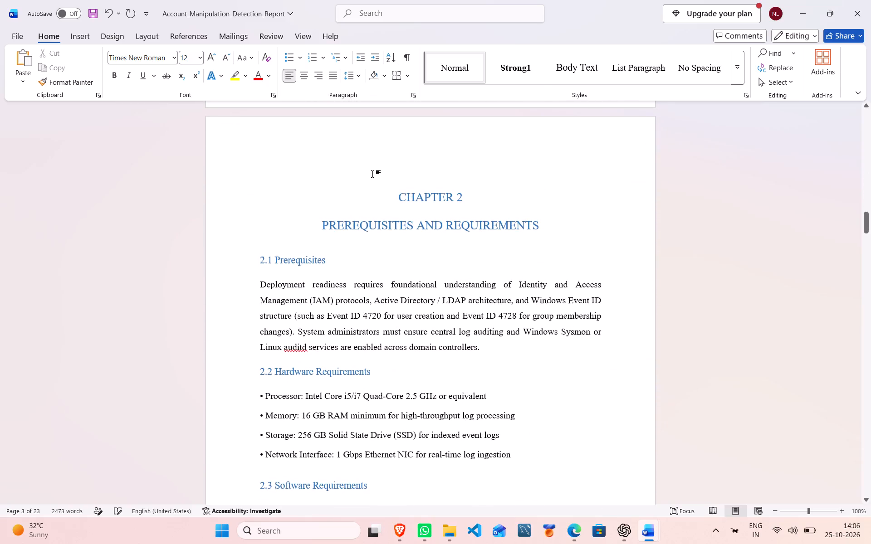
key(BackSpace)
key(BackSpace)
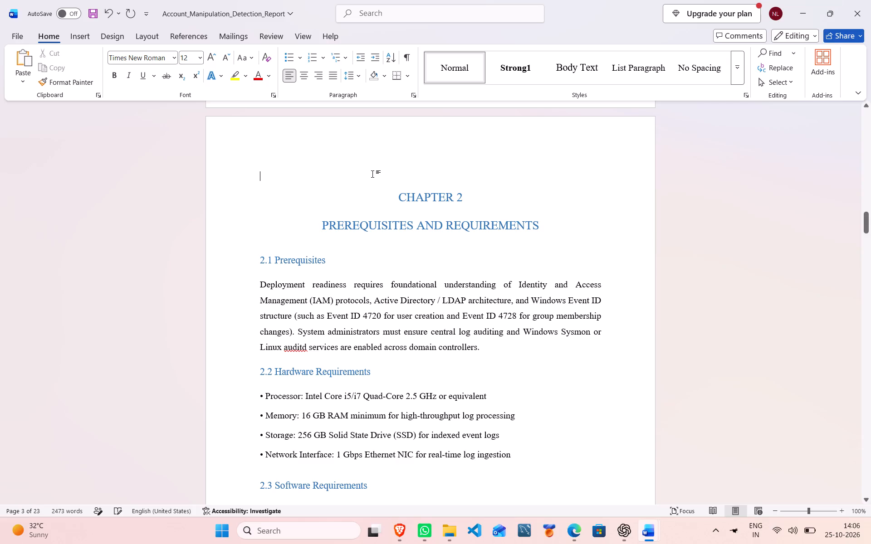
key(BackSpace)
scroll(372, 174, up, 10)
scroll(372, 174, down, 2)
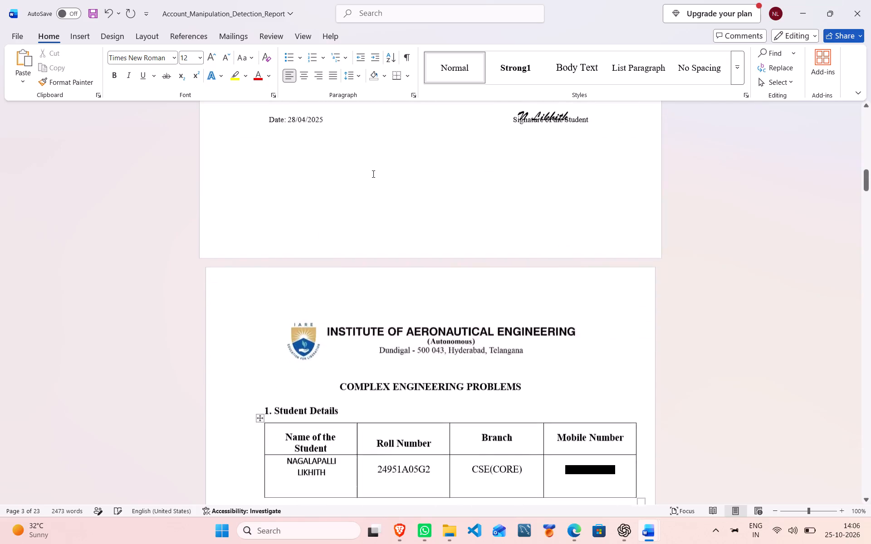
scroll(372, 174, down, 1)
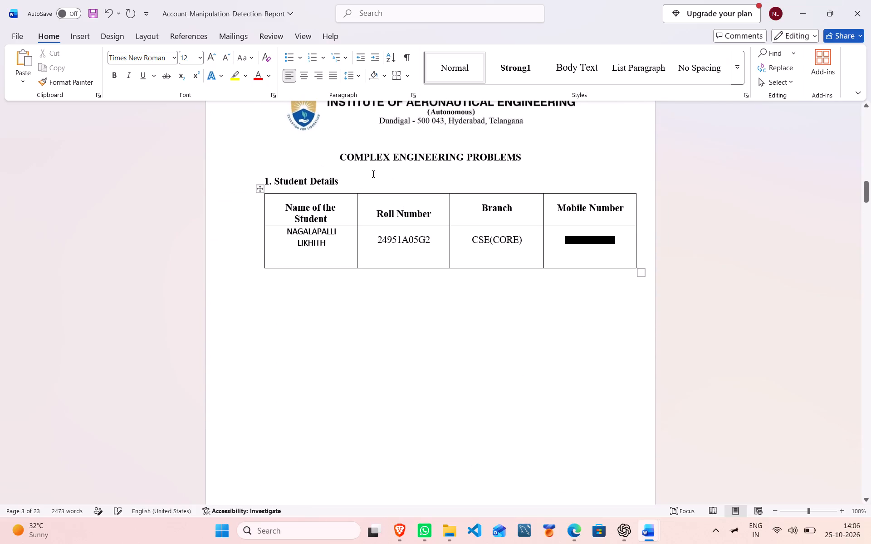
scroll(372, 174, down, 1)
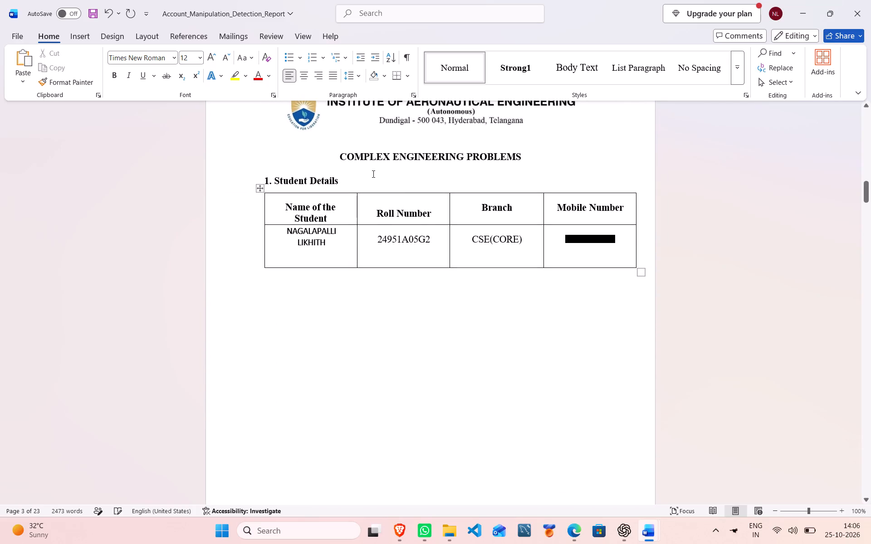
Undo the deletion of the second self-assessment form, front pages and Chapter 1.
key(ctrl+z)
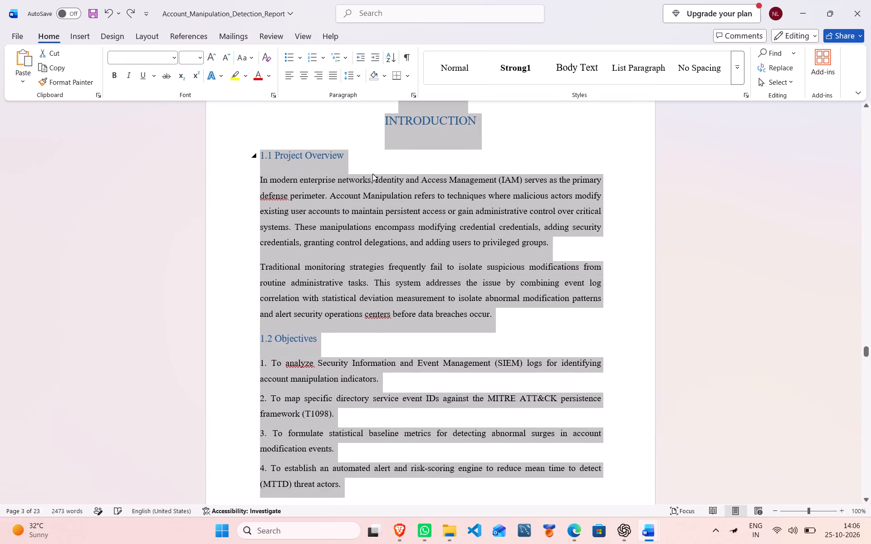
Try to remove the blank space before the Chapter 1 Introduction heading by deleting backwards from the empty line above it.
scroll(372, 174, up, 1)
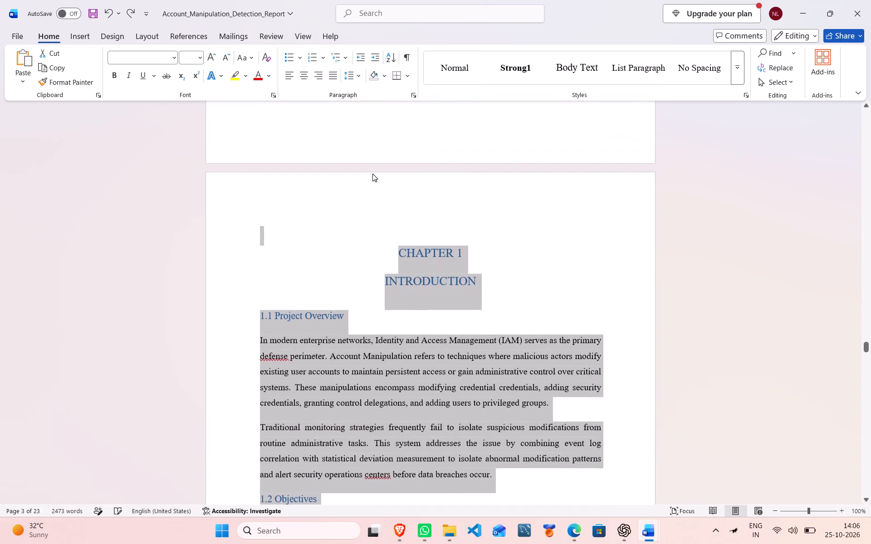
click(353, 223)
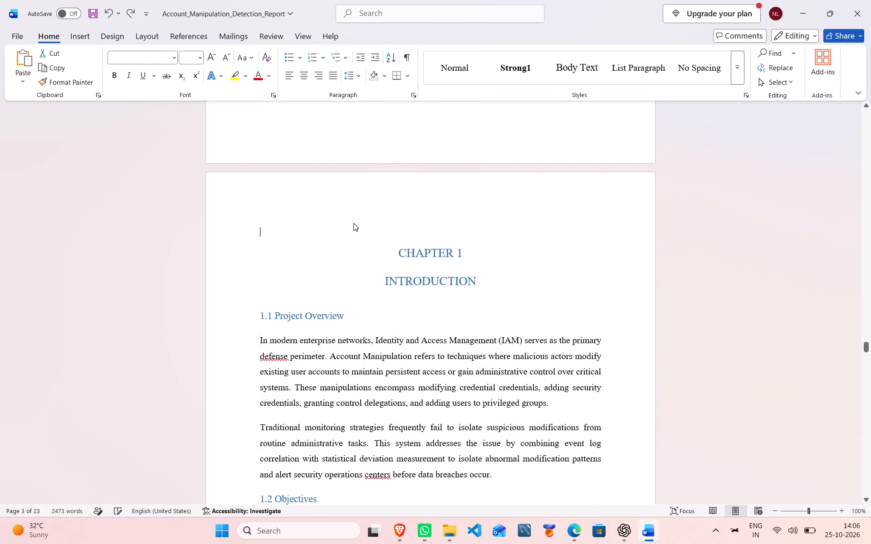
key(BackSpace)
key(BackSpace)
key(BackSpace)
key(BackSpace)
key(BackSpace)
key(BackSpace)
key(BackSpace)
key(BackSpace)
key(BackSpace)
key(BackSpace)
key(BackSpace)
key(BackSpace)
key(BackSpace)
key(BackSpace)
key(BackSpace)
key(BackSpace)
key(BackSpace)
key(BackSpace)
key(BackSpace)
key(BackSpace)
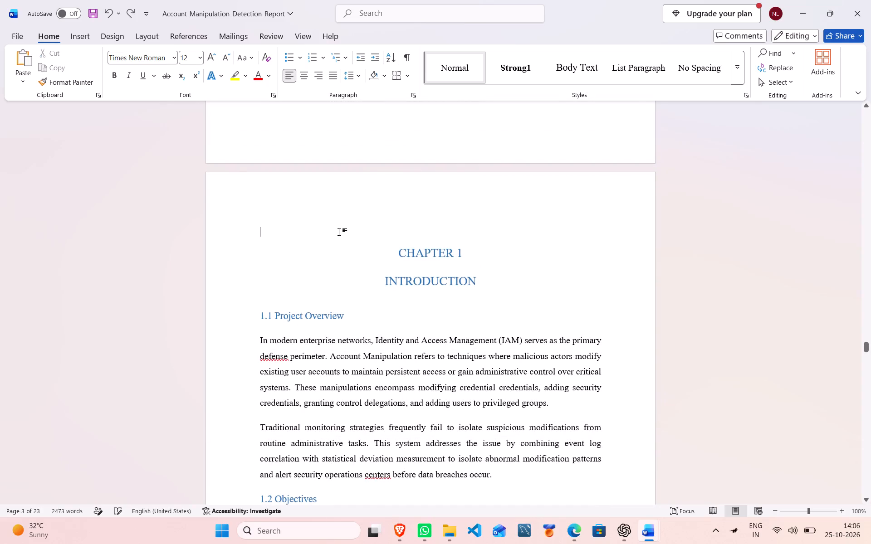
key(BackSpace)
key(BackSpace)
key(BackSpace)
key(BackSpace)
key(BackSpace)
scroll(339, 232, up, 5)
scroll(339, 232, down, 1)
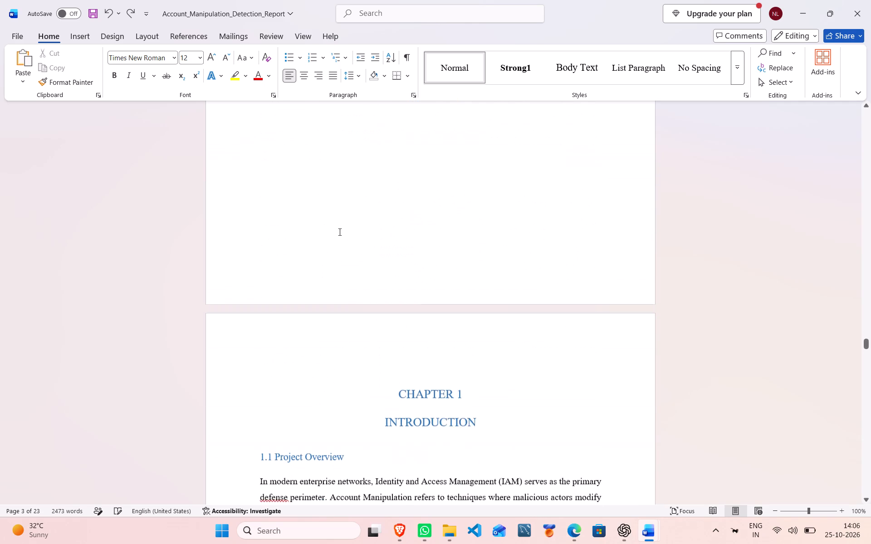
Delete everything from the blank space below the Student Details table down to the empty line above the Chapter 1 heading.
scroll(339, 232, down, 1)
drag(332, 244, 271, 97)
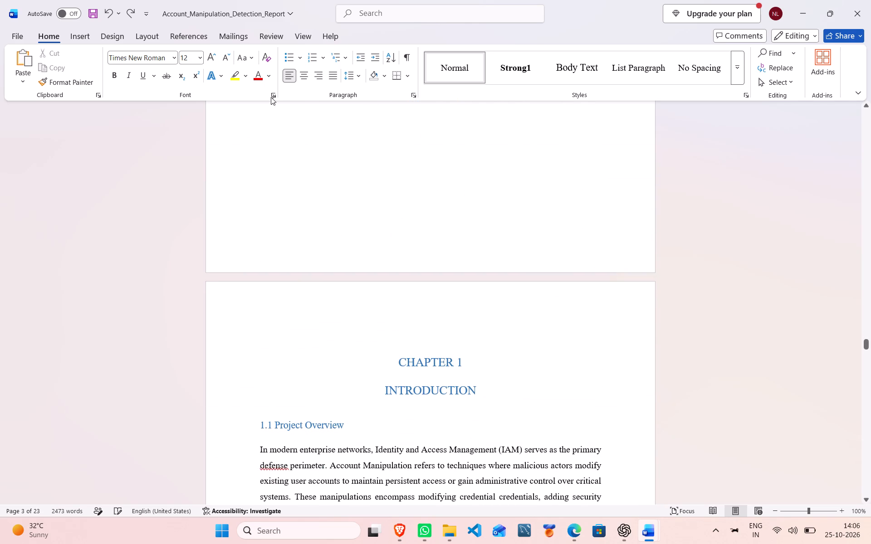
drag(271, 97, 256, 41)
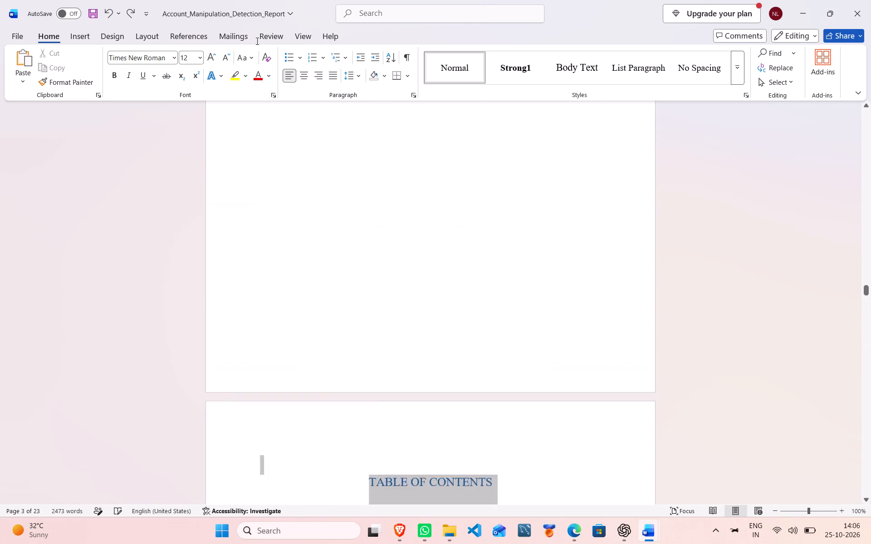
drag(256, 41, 237, 137)
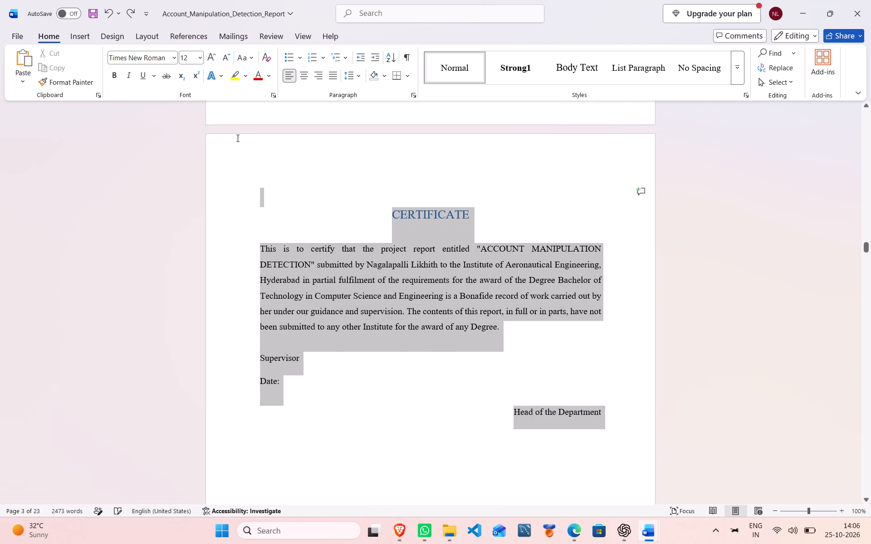
drag(237, 137, 233, 87)
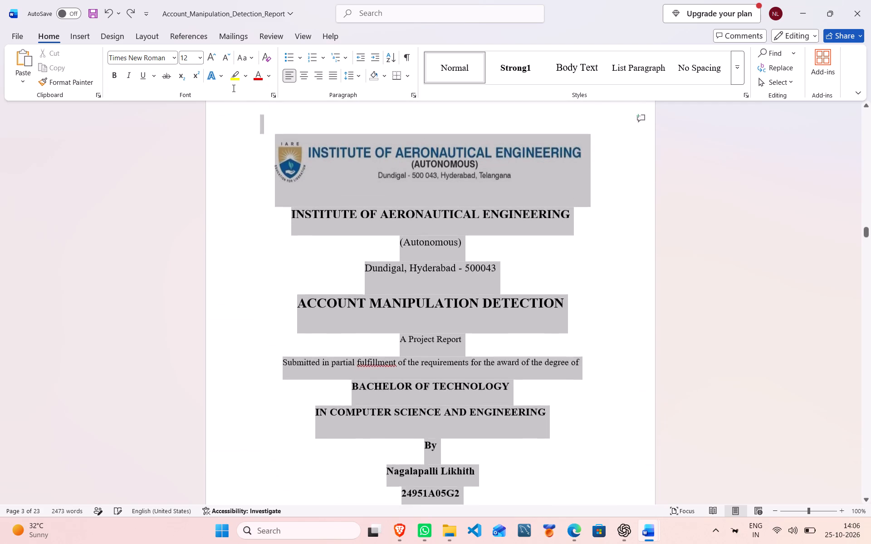
drag(233, 87, 233, 80)
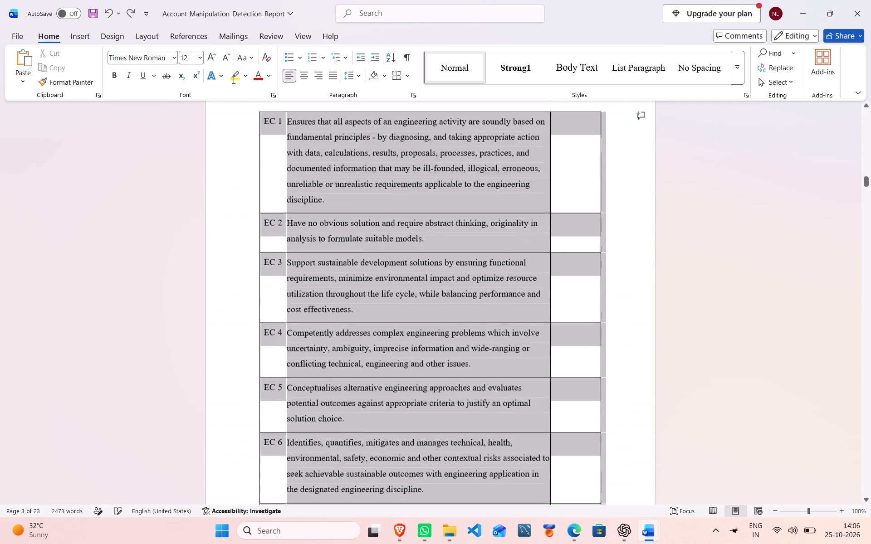
drag(233, 80, 230, 97)
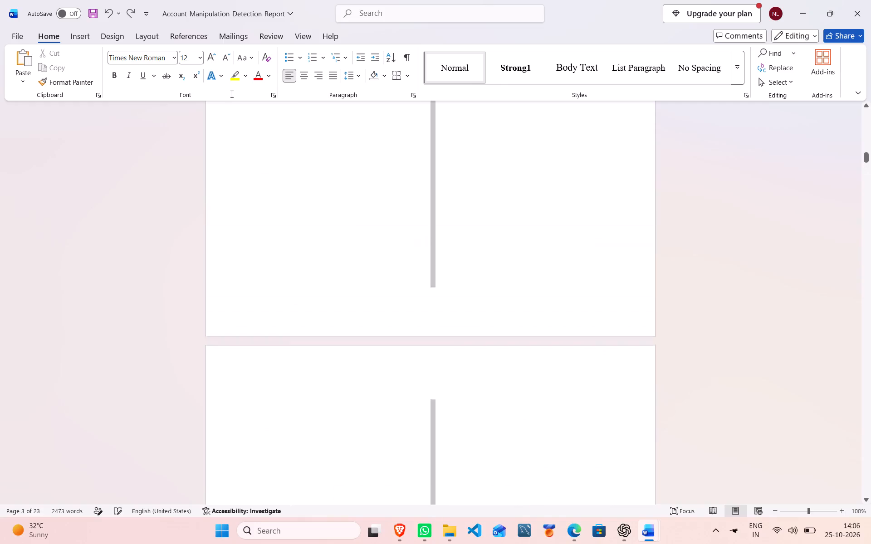
drag(230, 97, 224, 49)
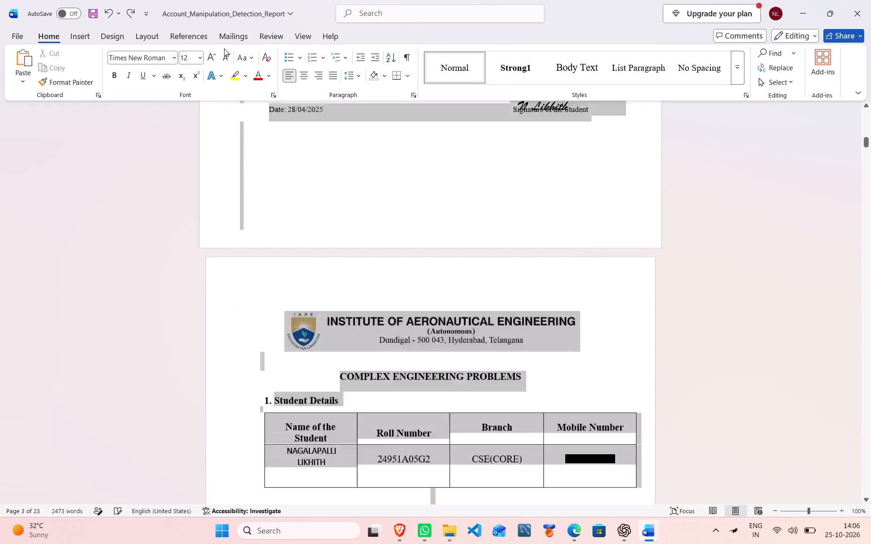
drag(224, 49, 256, 424)
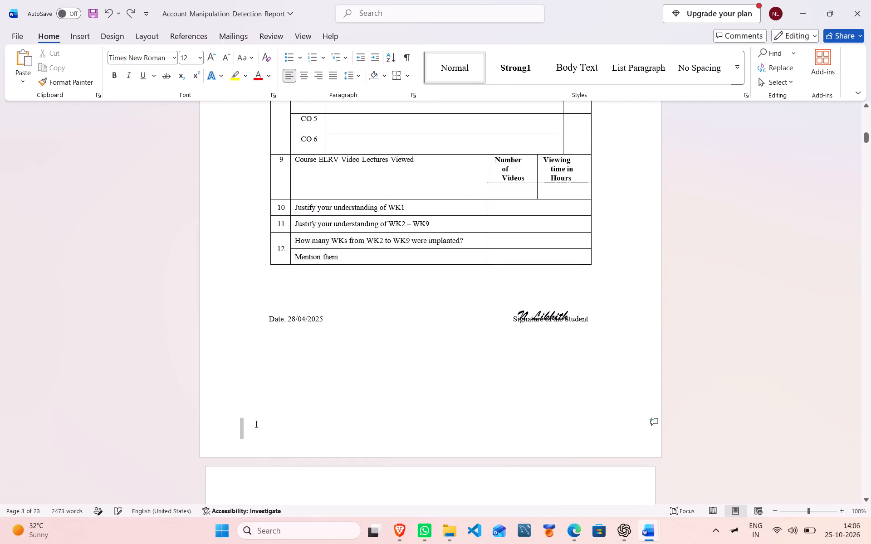
drag(256, 424, 264, 543)
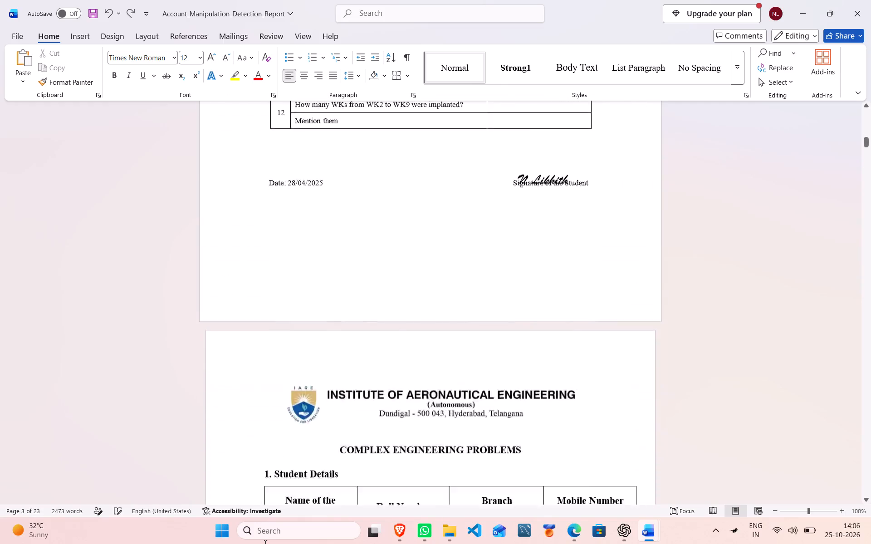
drag(264, 543, 250, 200)
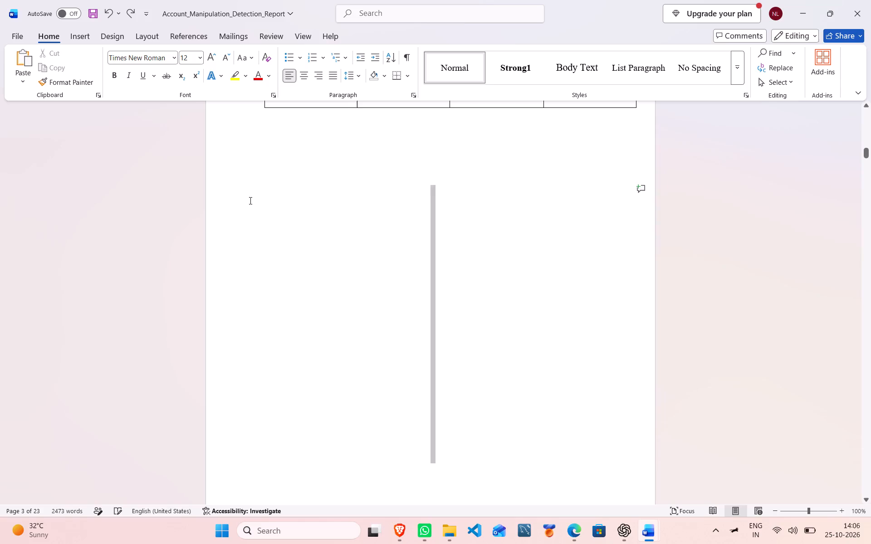
key(BackSpace)
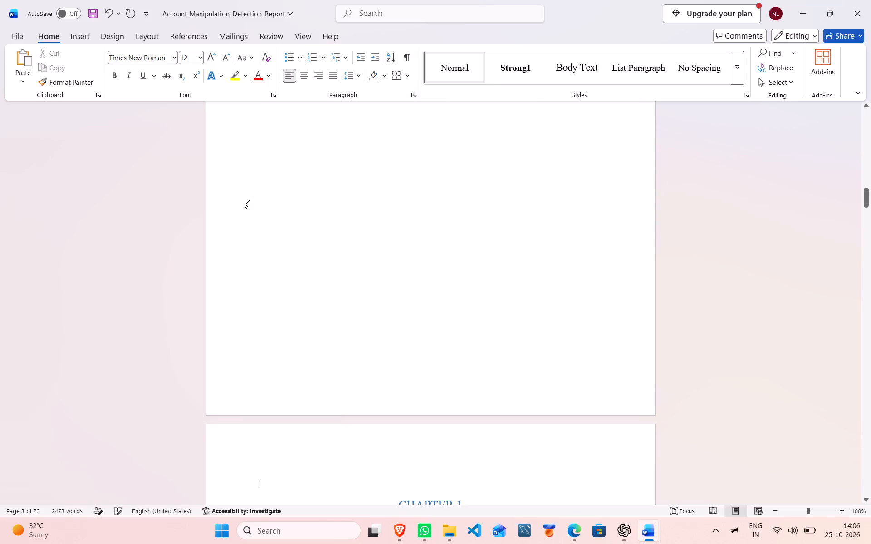
Try to remove the remaining blank lines between the Student Details table and the Chapter 1 heading.
scroll(250, 200, up, 1)
click(288, 241)
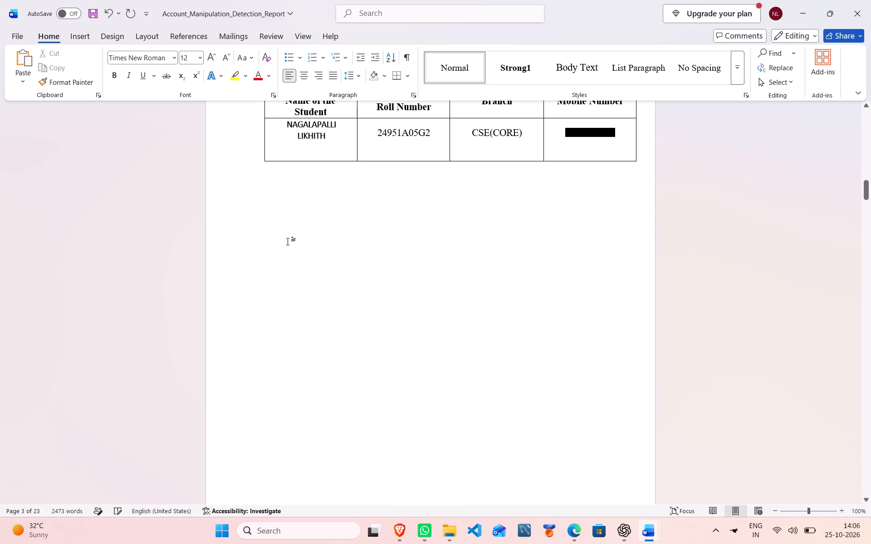
key(BackSpace)
key(BackSpace)
scroll(288, 241, down, 1)
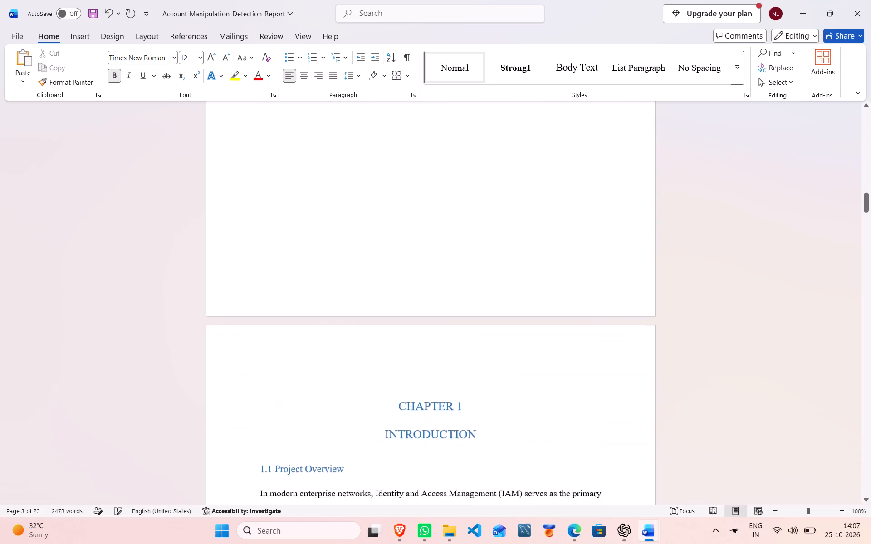
scroll(288, 241, down, 1)
click(327, 385)
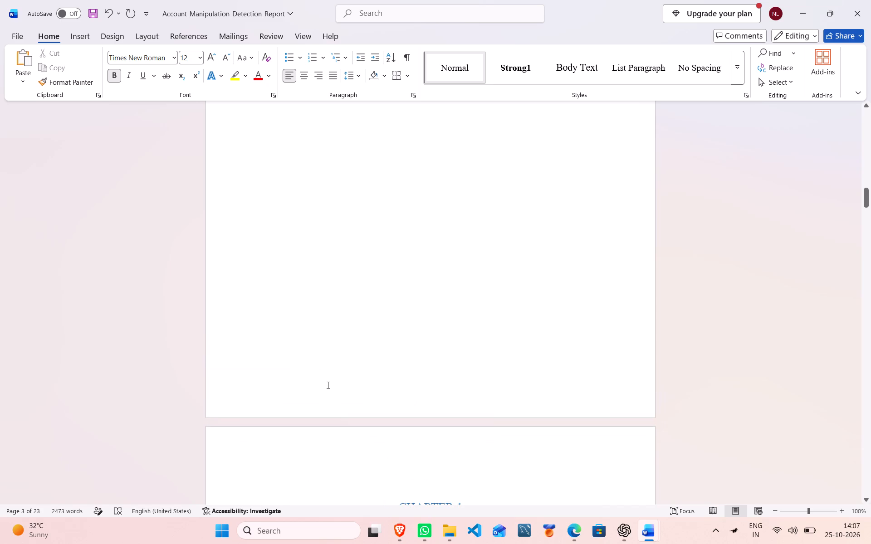
triple_click(327, 385)
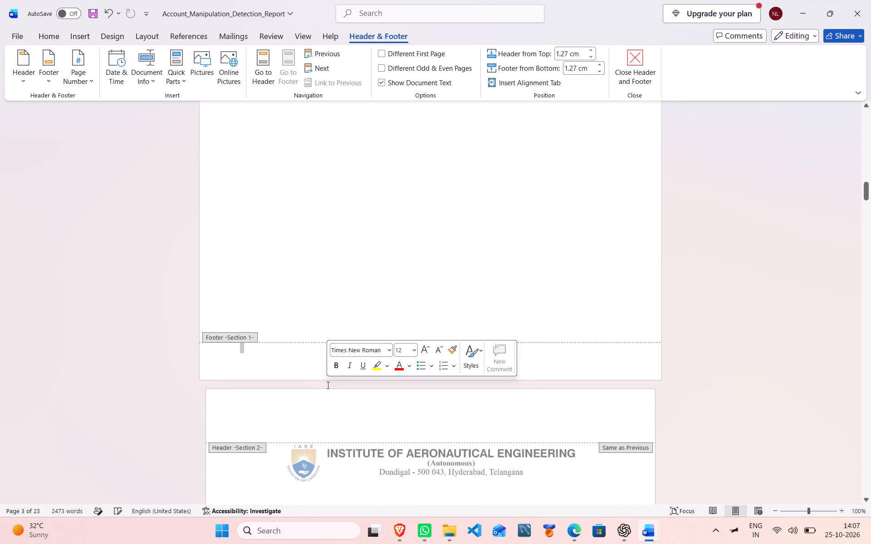
triple_click(309, 277)
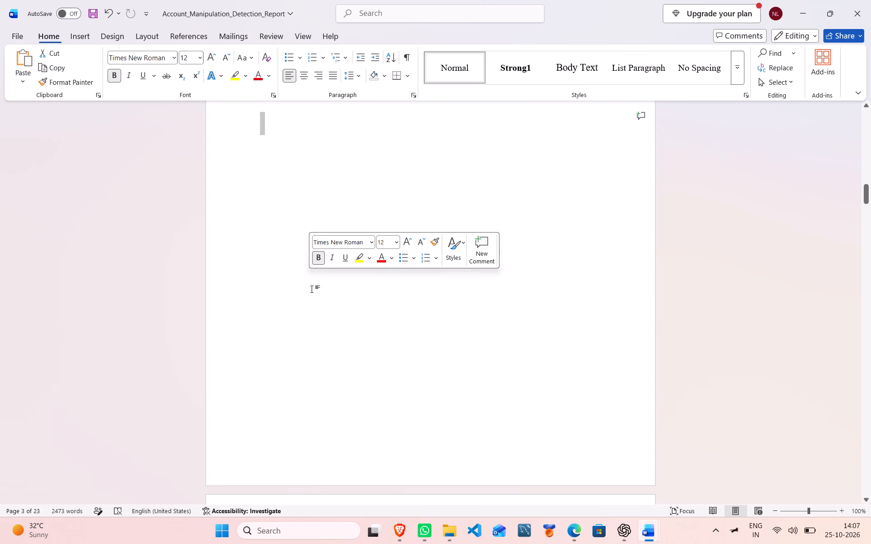
click(337, 349)
key(BackSpace)
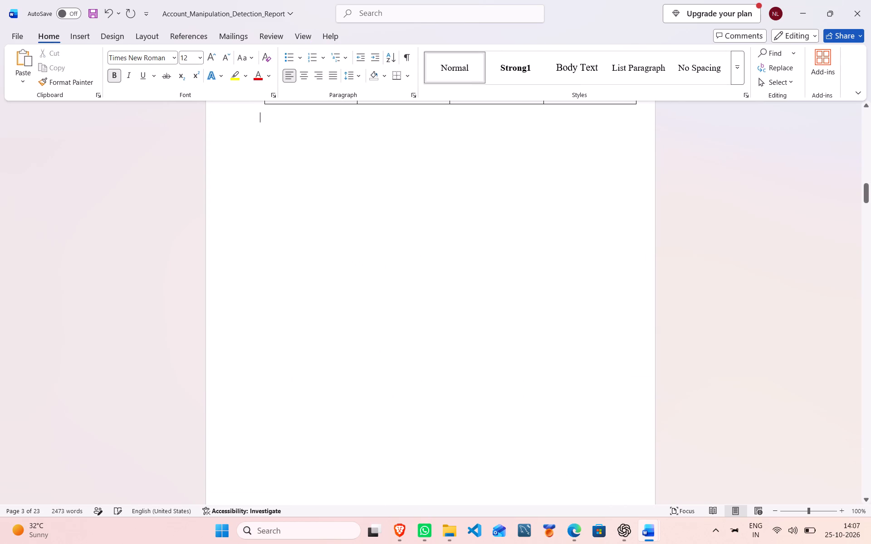
click(374, 454)
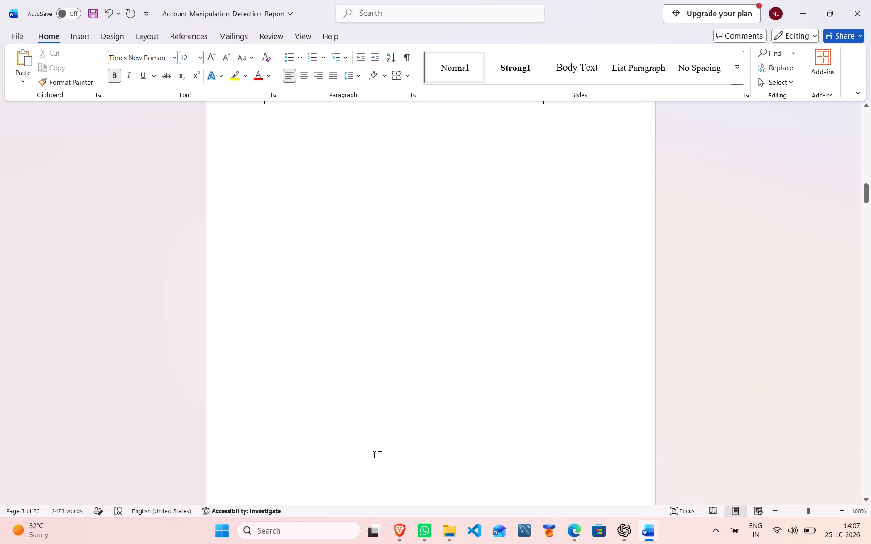
triple_click(374, 454)
click(374, 454)
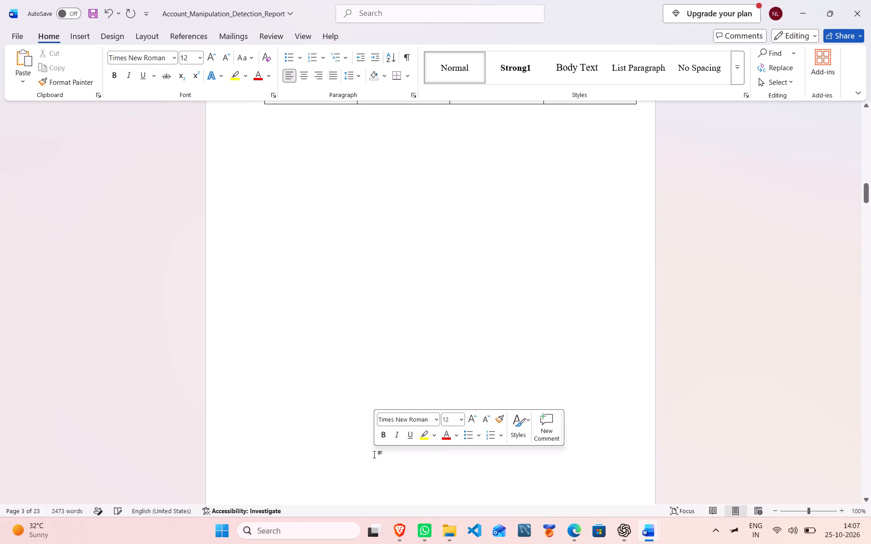
Examine the layout from the signed self-assessment form through the Student Details page to the start of Chapter 1.
scroll(374, 454, down, 3)
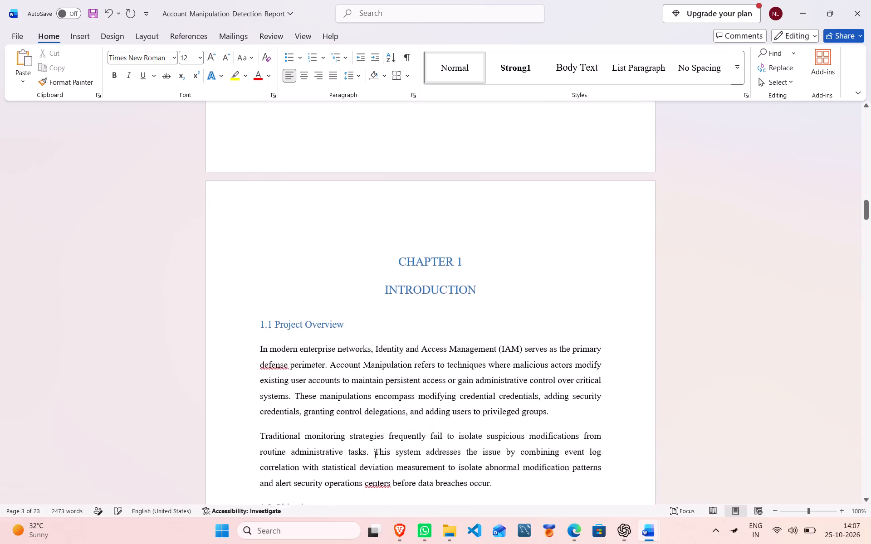
scroll(374, 454, down, 1)
scroll(374, 454, up, 4)
scroll(374, 454, left, 1)
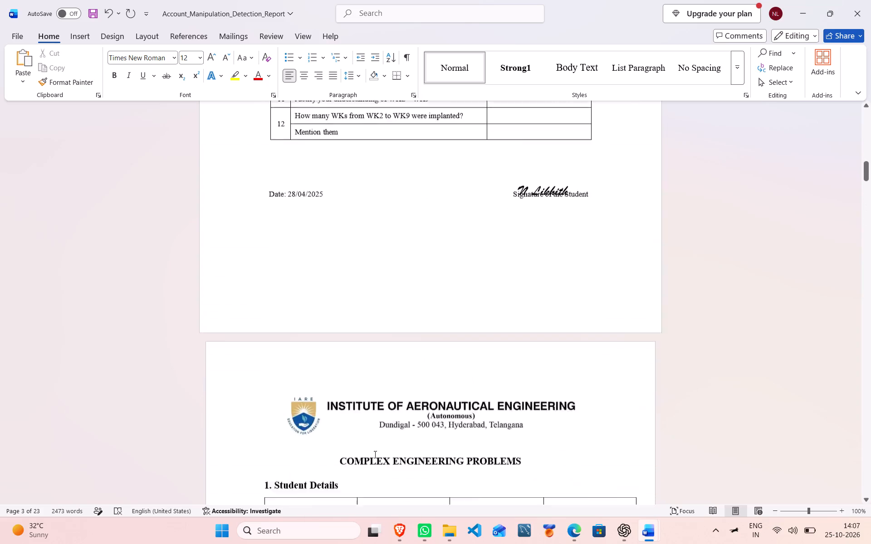
scroll(374, 454, left, 1)
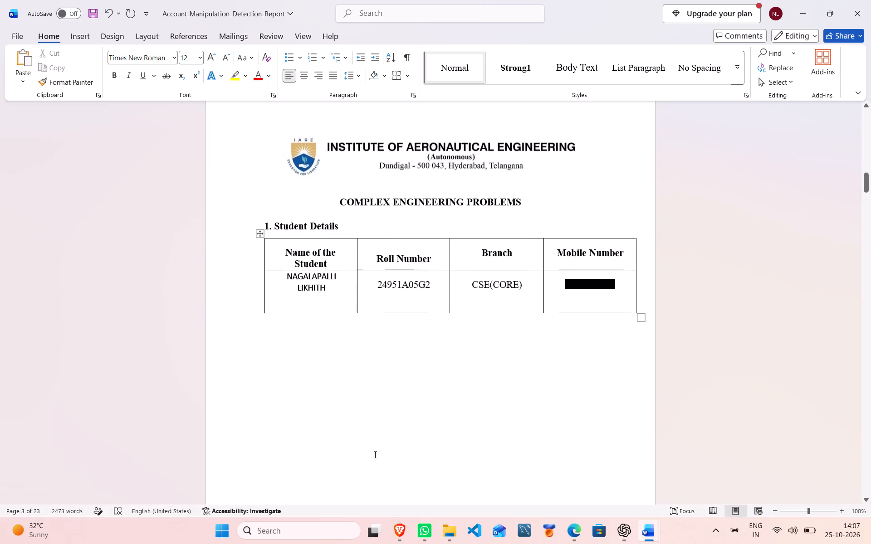
scroll(374, 454, left, 1)
scroll(374, 454, down, 1)
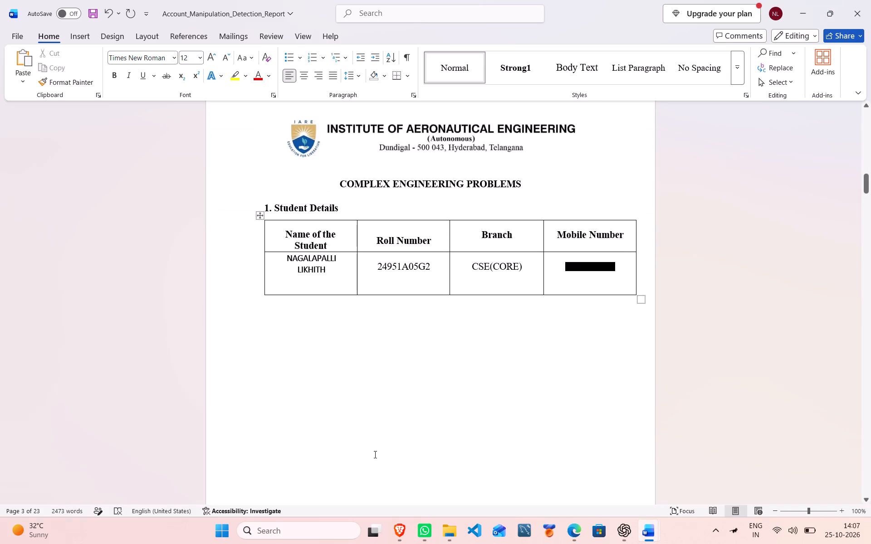
Switch to the report reference document and copy sections 2 Title of the project and 3 Defining the Problem, including their text.
key(alt+Tab)
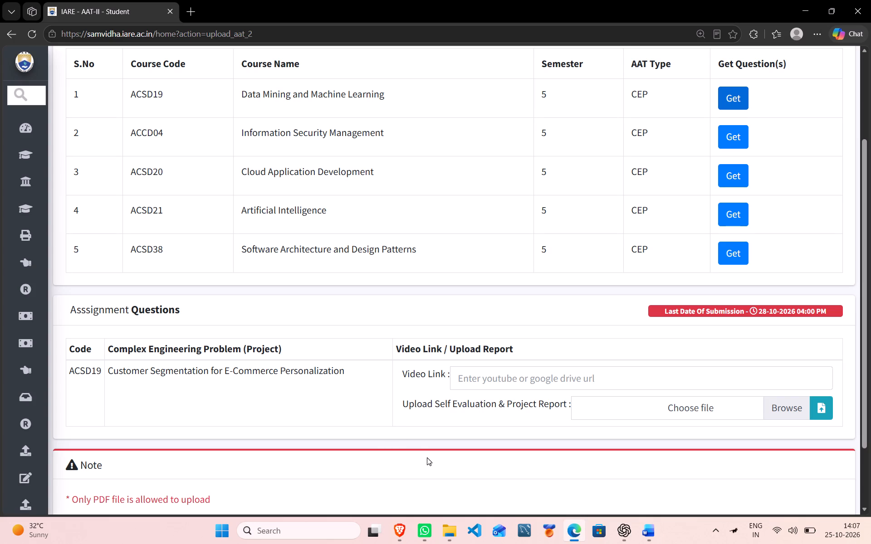
key(alt+Tab)
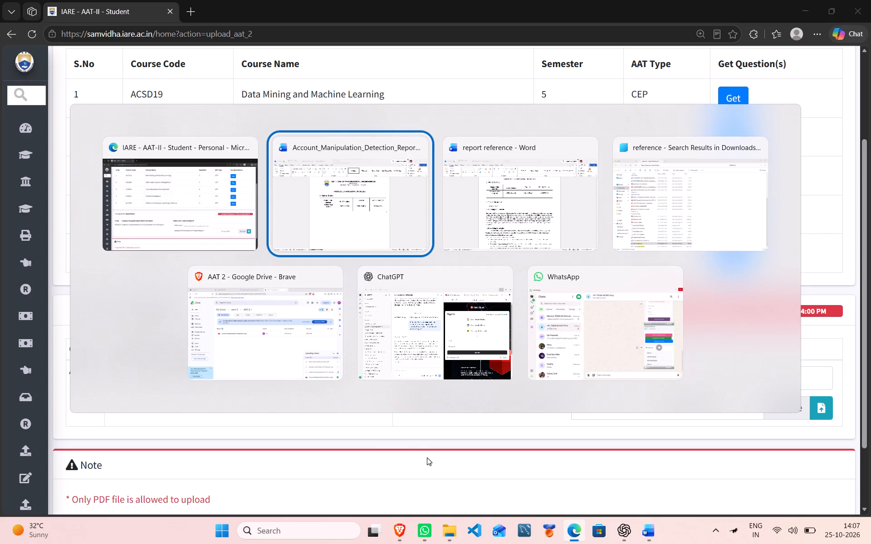
key(alt+Tab)
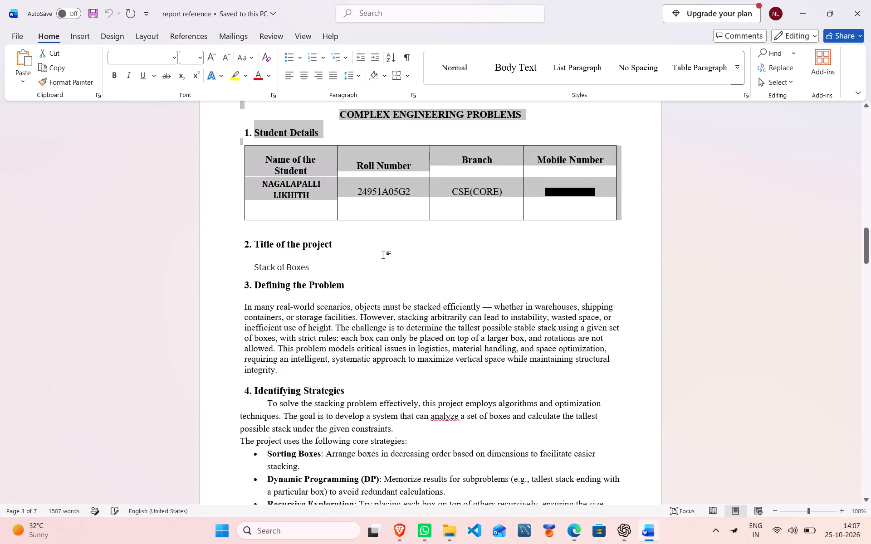
scroll(383, 255, down, 4)
scroll(383, 255, left, 1)
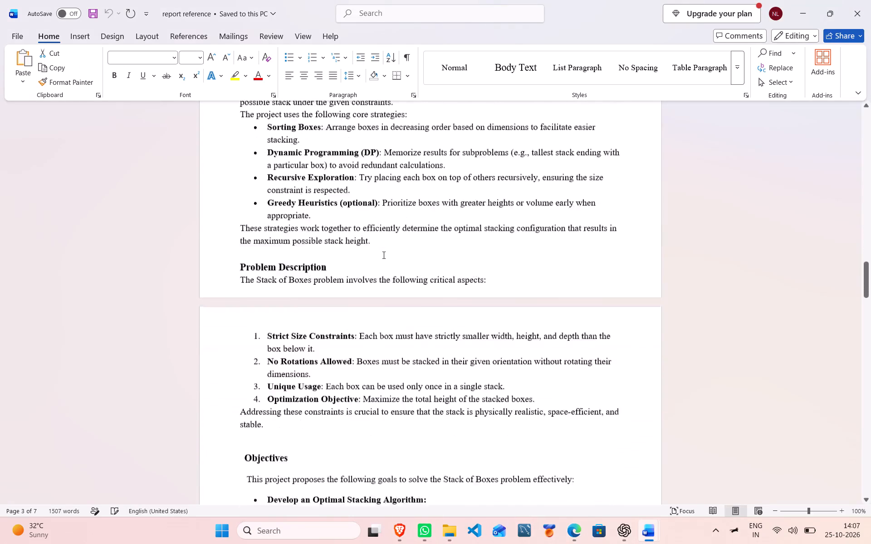
scroll(383, 255, left, 1)
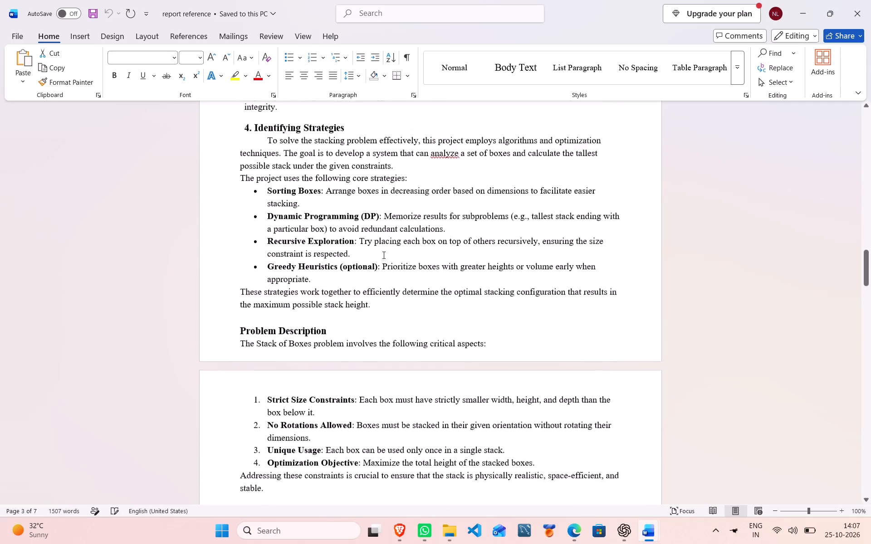
scroll(383, 255, left, 1)
scroll(383, 255, up, 1)
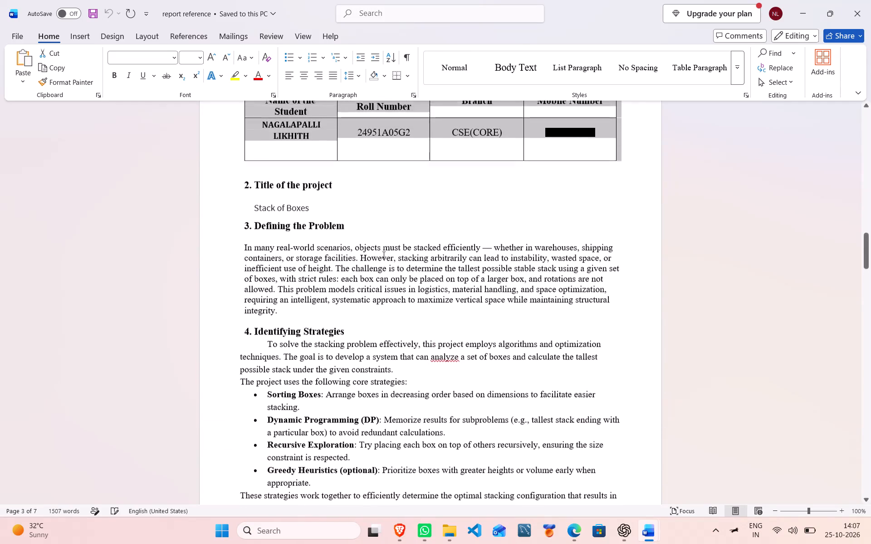
scroll(383, 255, up, 1)
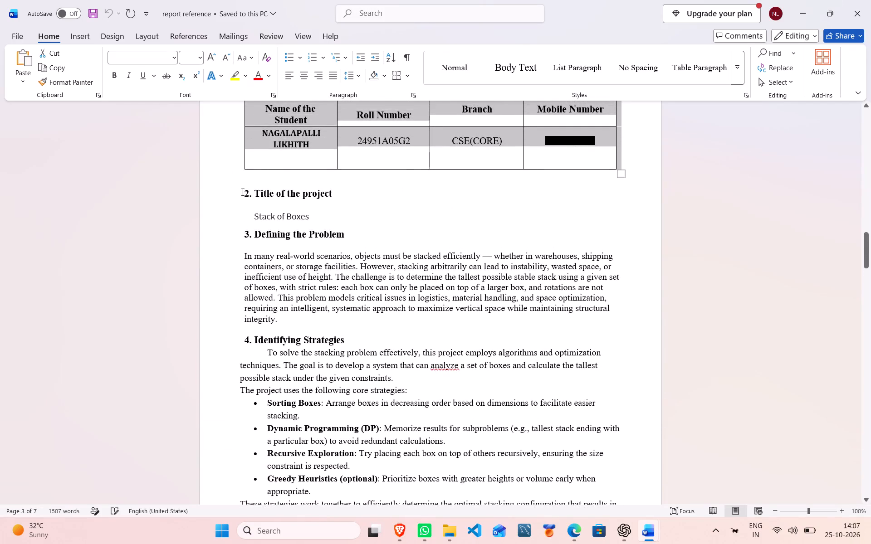
drag(241, 193, 303, 338)
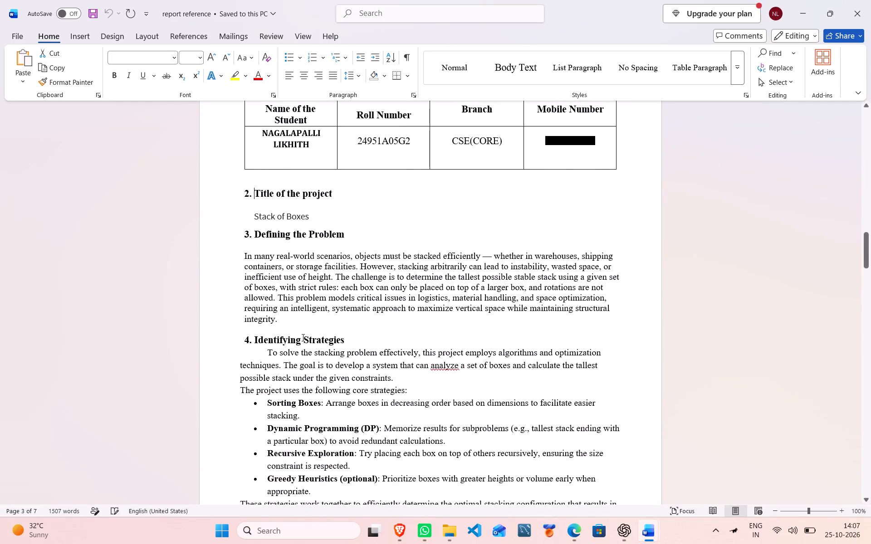
drag(303, 338, 276, 313)
drag(280, 321, 276, 319)
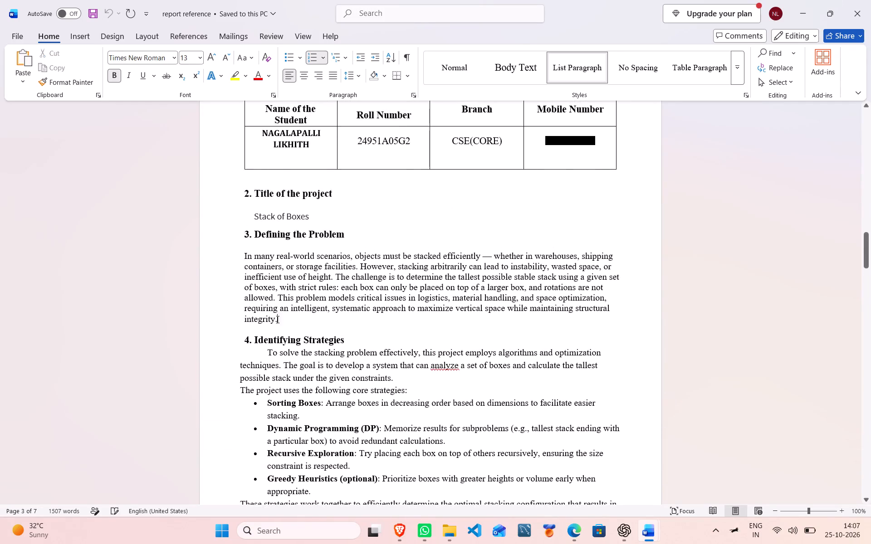
drag(276, 319, 240, 192)
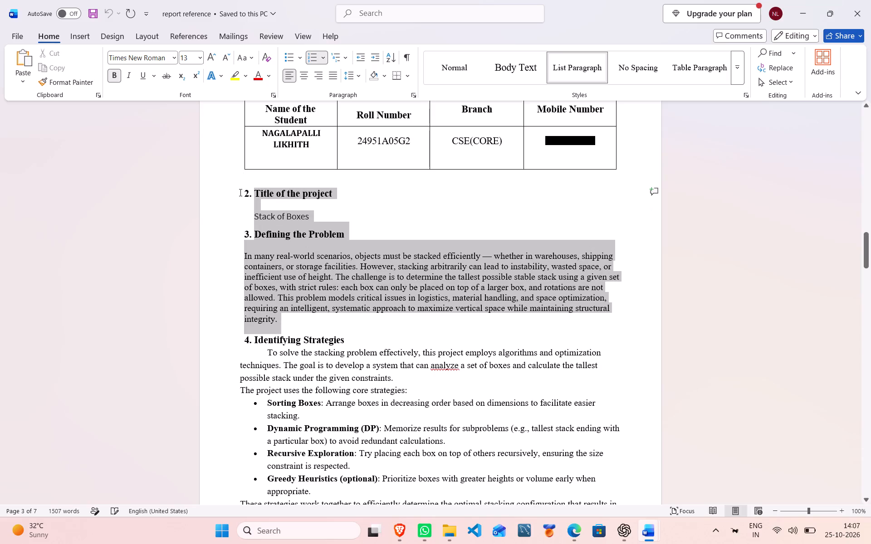
drag(240, 192, 240, 193)
key(ctrl+c)
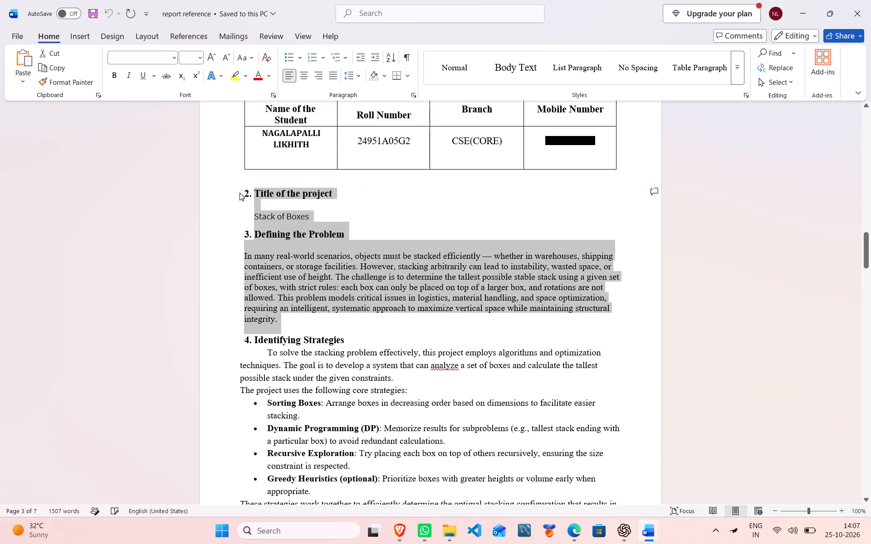
Switch back to the Account Manipulation Detection report and paste the copied sections below the Student Details table, keeping the source formatting.
key(alt+Tab)
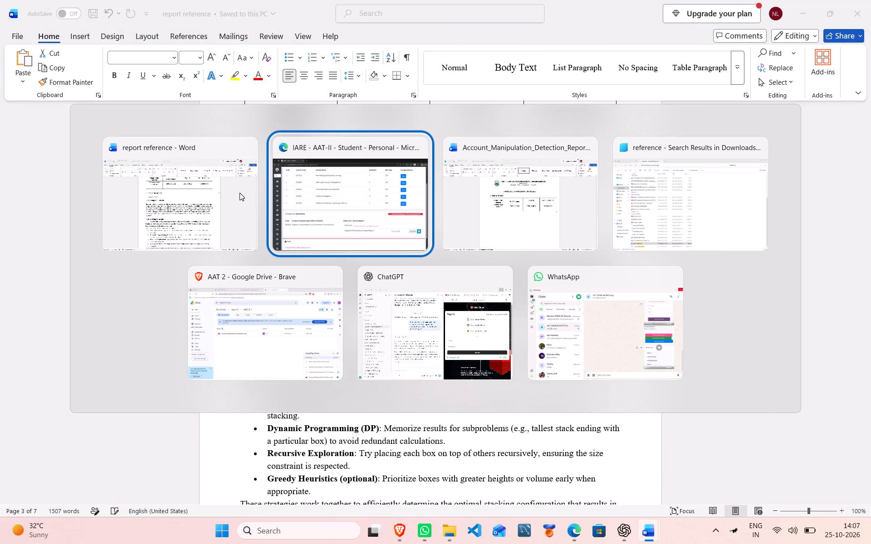
key(alt+Tab)
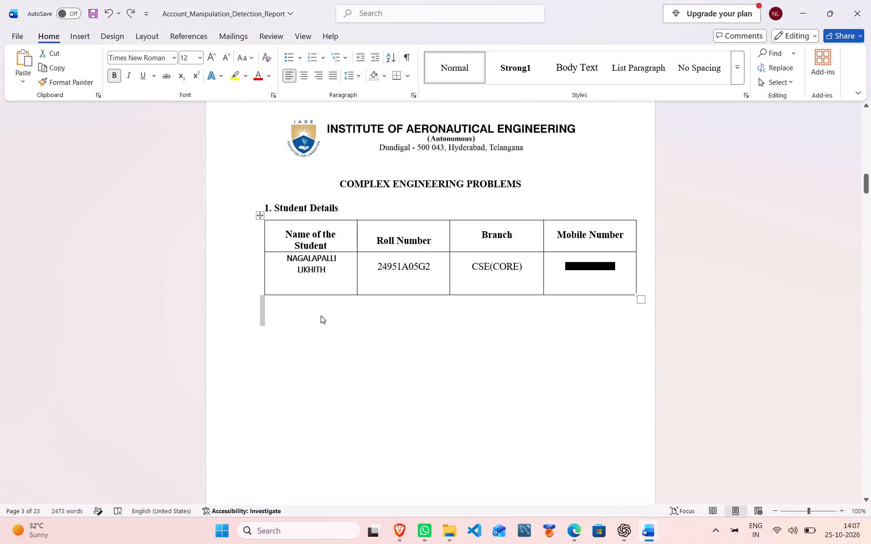
click(321, 316)
key(ctrl+v)
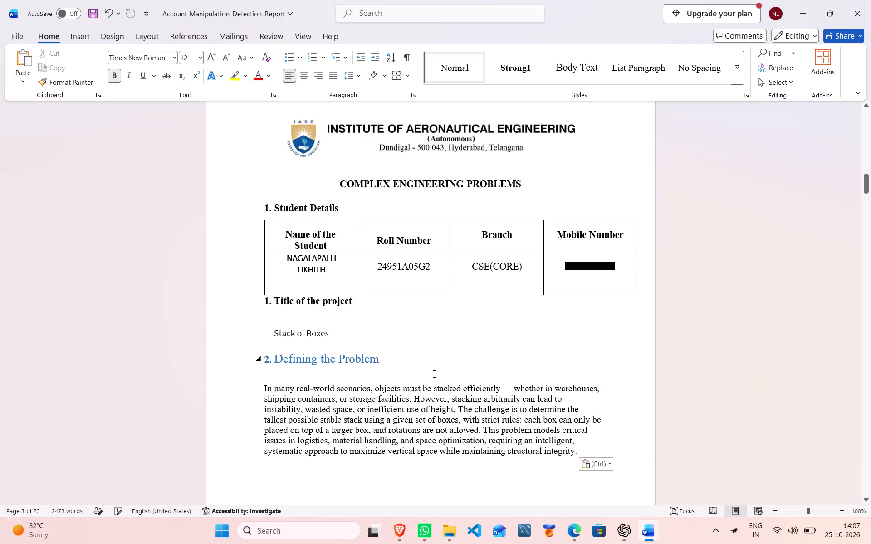
click(591, 467)
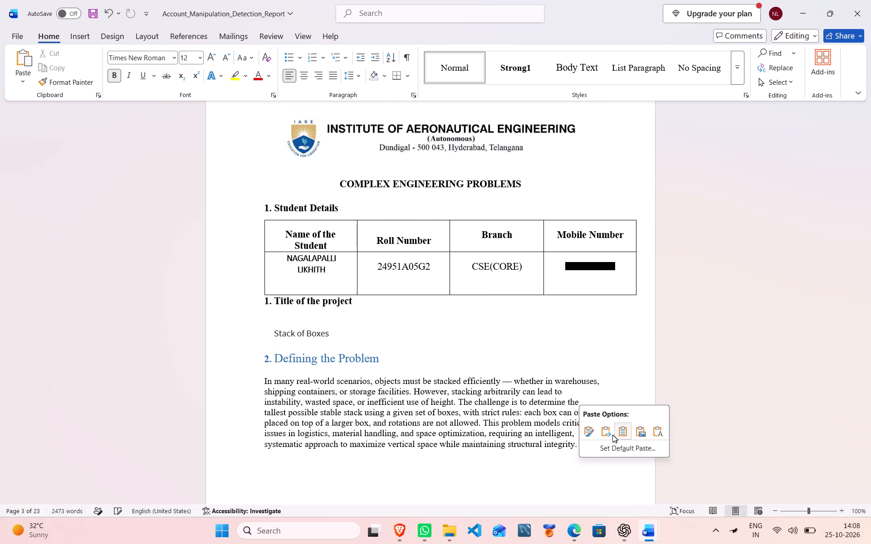
click(589, 437)
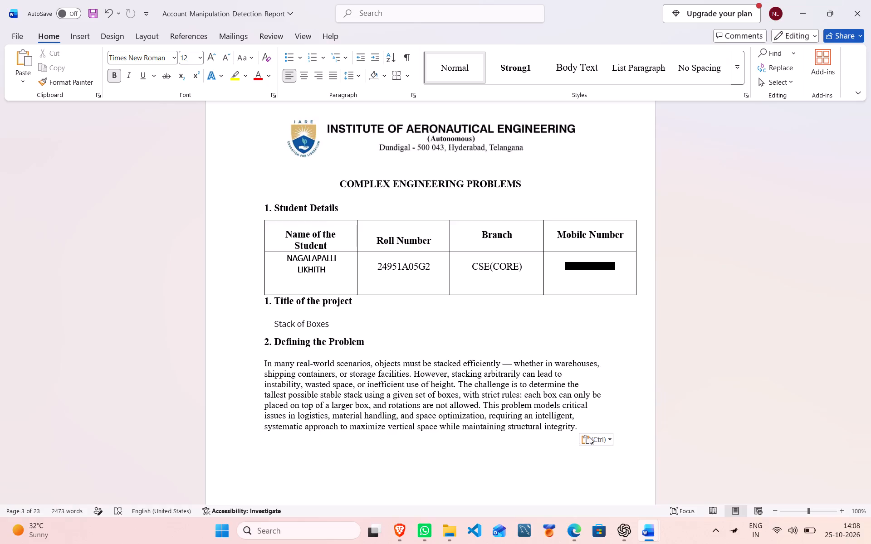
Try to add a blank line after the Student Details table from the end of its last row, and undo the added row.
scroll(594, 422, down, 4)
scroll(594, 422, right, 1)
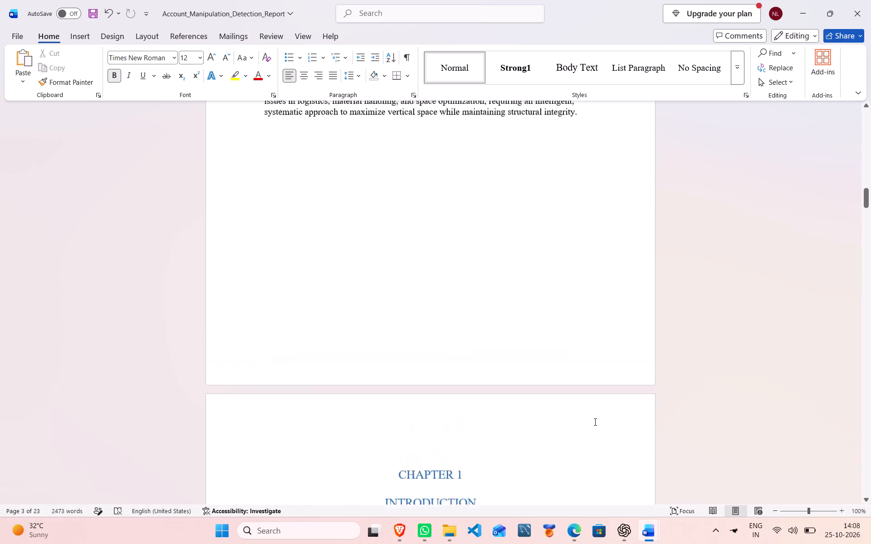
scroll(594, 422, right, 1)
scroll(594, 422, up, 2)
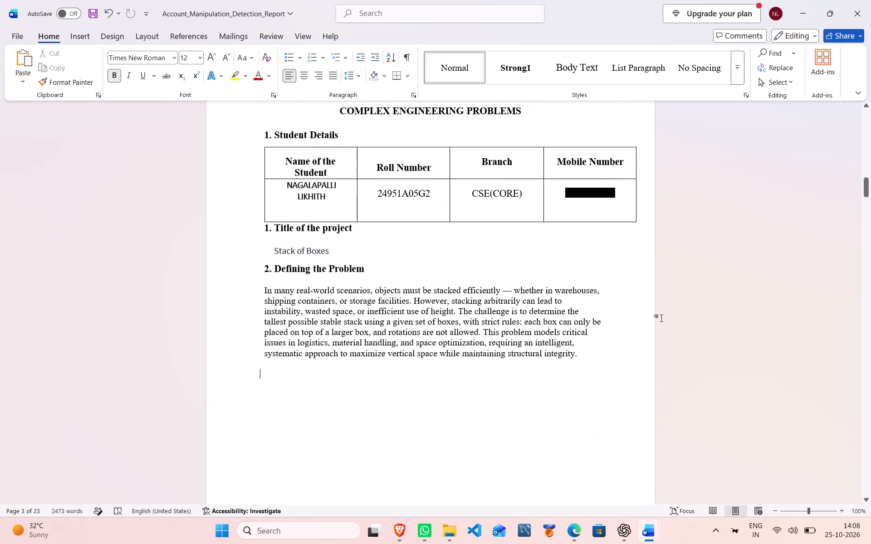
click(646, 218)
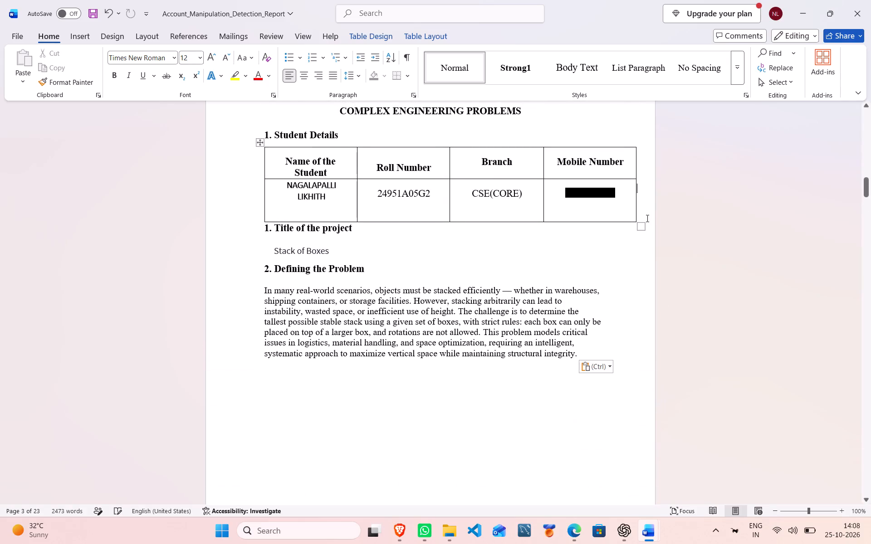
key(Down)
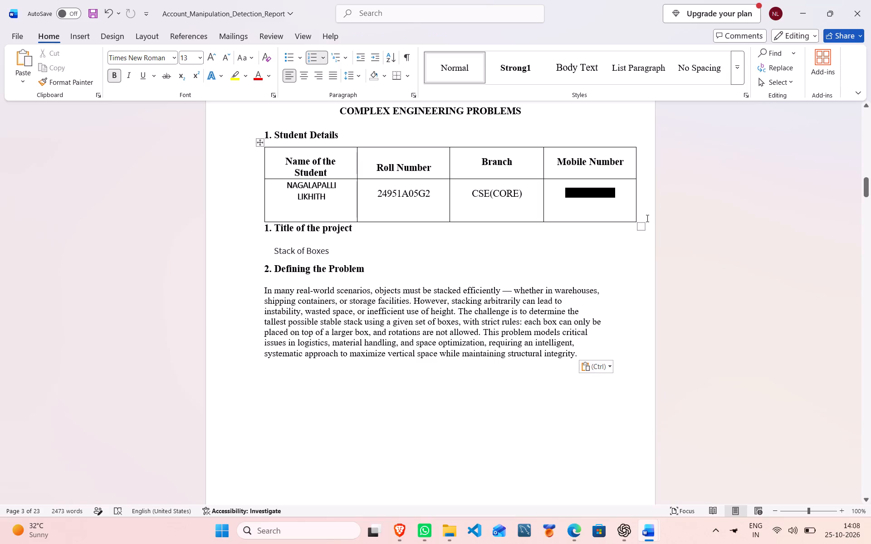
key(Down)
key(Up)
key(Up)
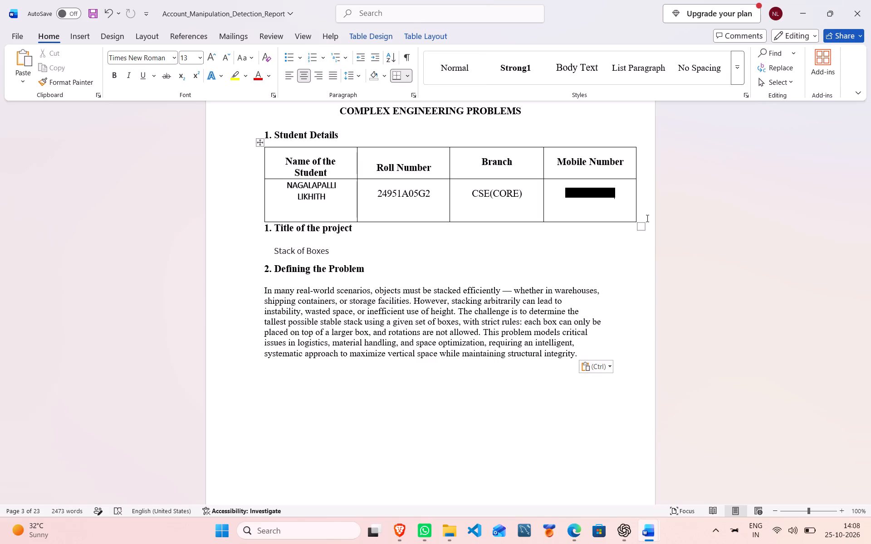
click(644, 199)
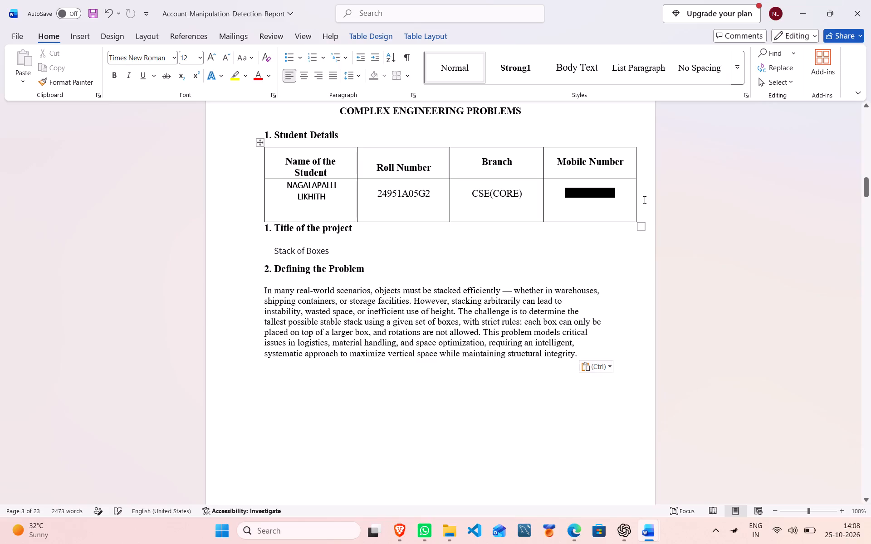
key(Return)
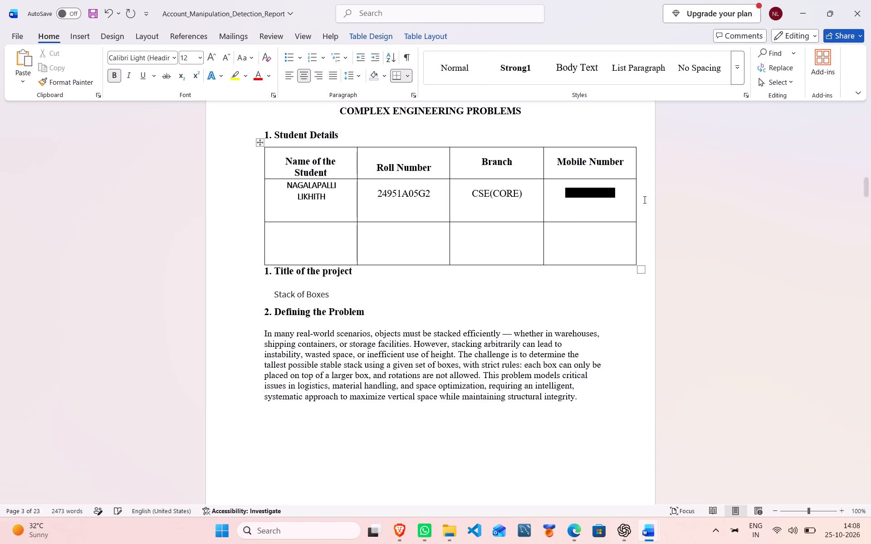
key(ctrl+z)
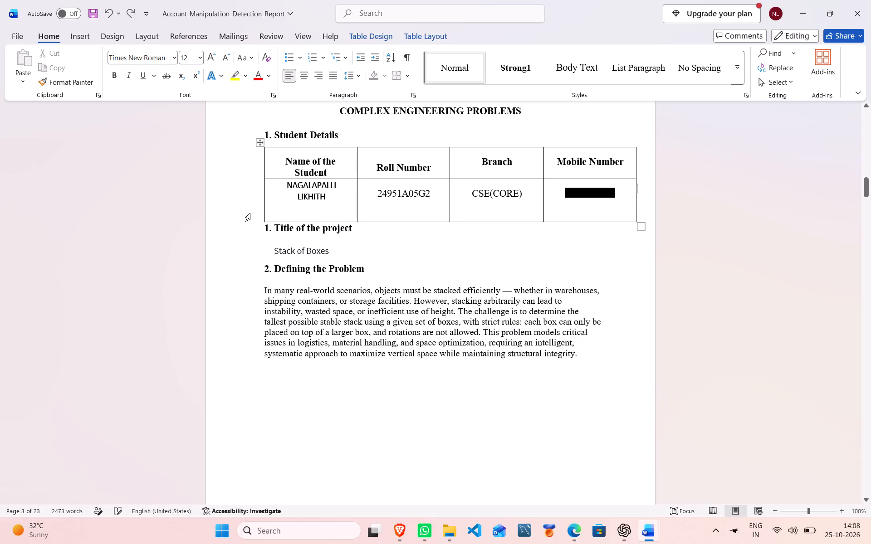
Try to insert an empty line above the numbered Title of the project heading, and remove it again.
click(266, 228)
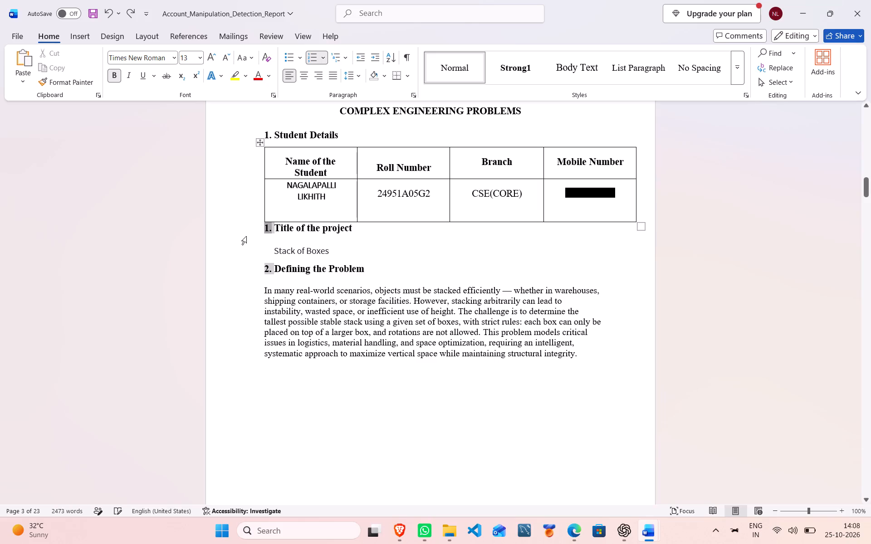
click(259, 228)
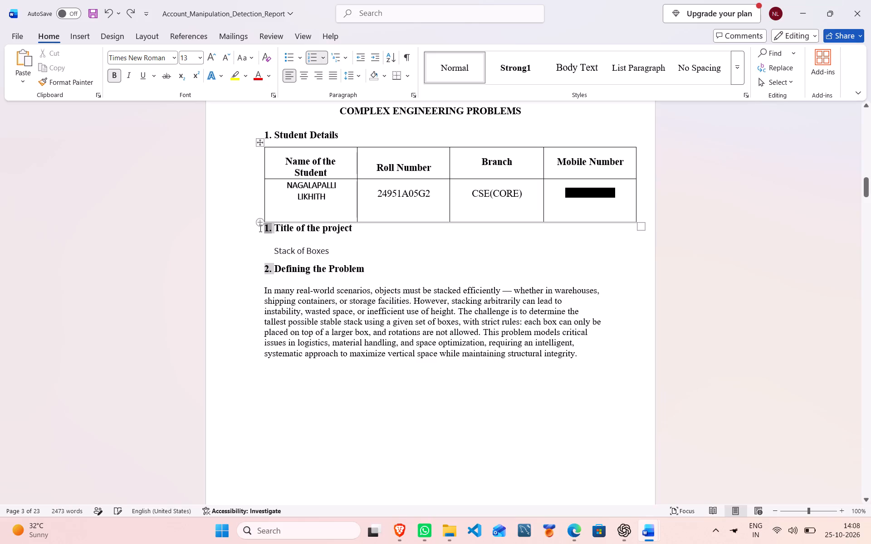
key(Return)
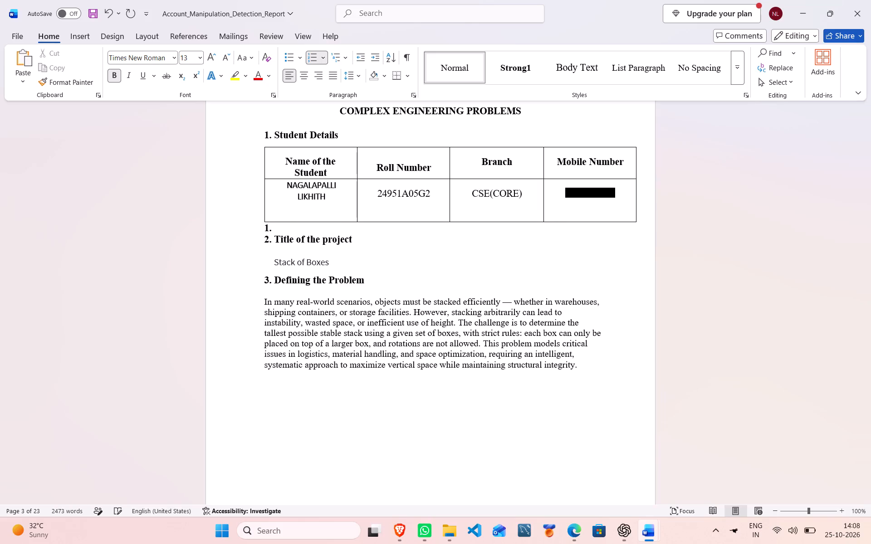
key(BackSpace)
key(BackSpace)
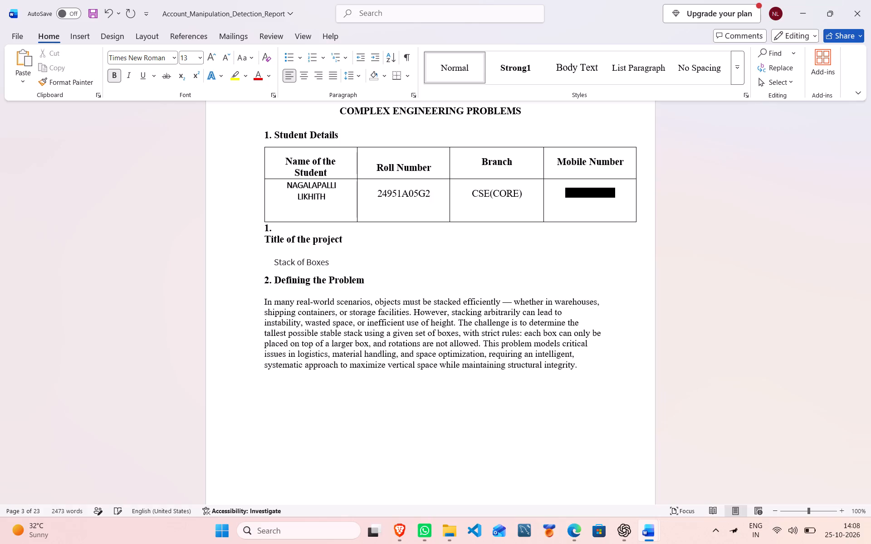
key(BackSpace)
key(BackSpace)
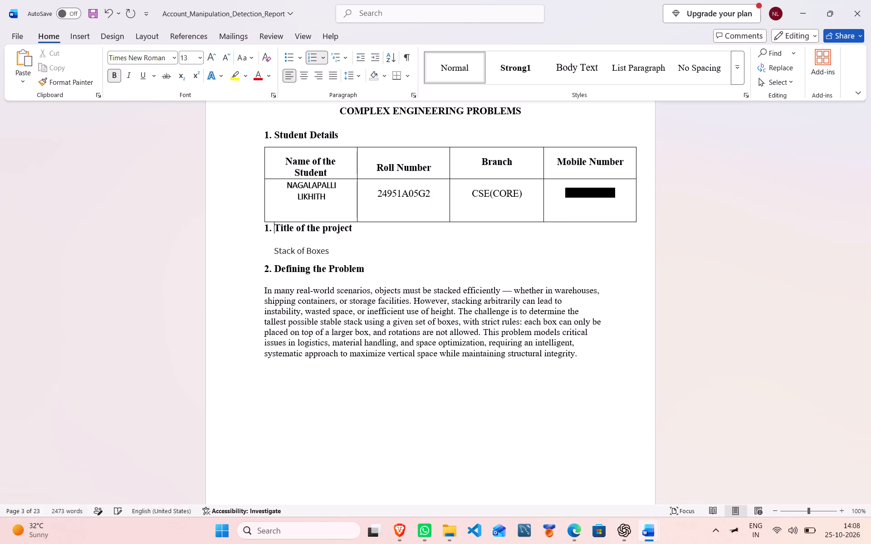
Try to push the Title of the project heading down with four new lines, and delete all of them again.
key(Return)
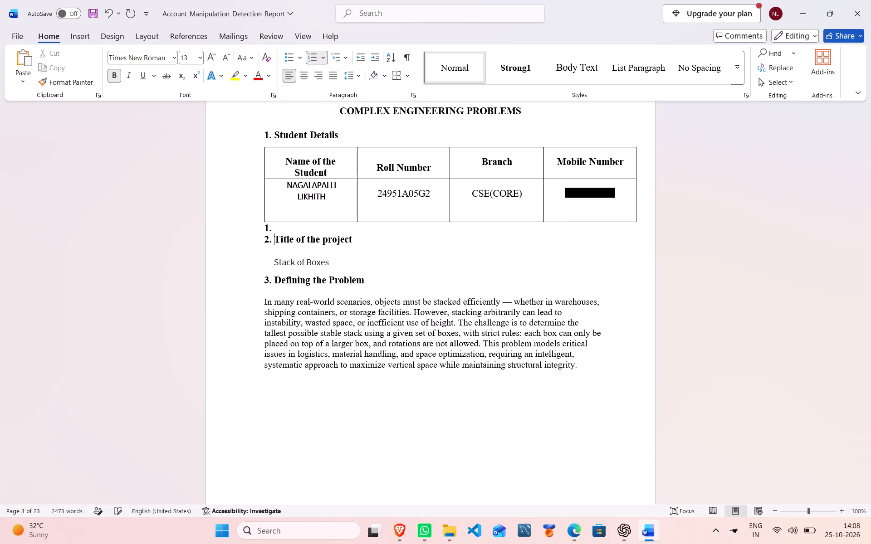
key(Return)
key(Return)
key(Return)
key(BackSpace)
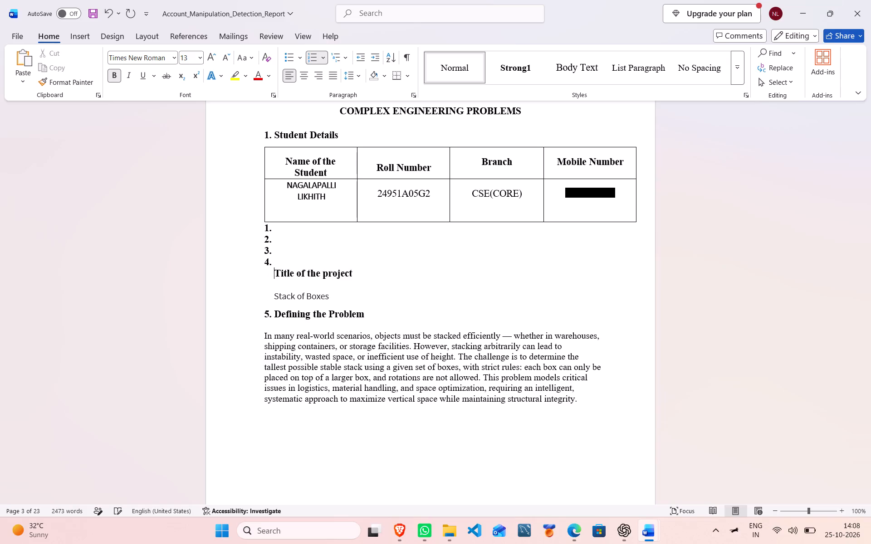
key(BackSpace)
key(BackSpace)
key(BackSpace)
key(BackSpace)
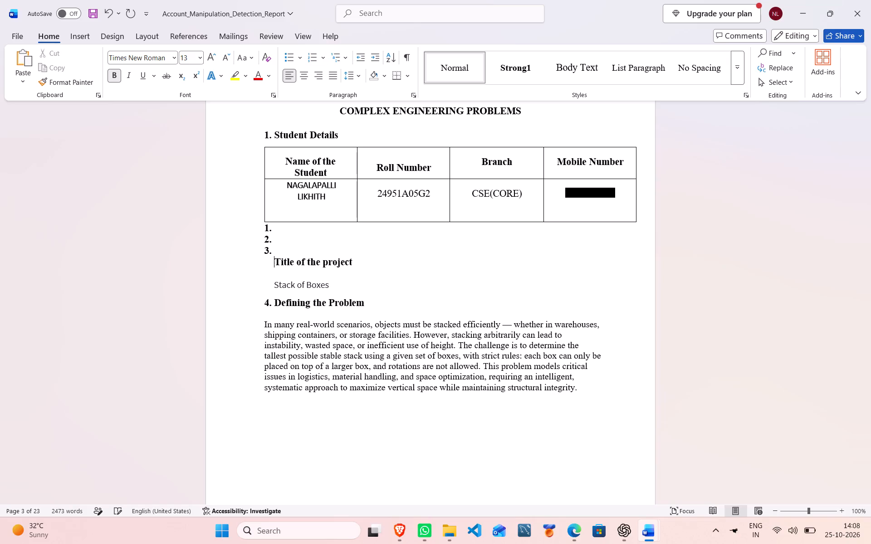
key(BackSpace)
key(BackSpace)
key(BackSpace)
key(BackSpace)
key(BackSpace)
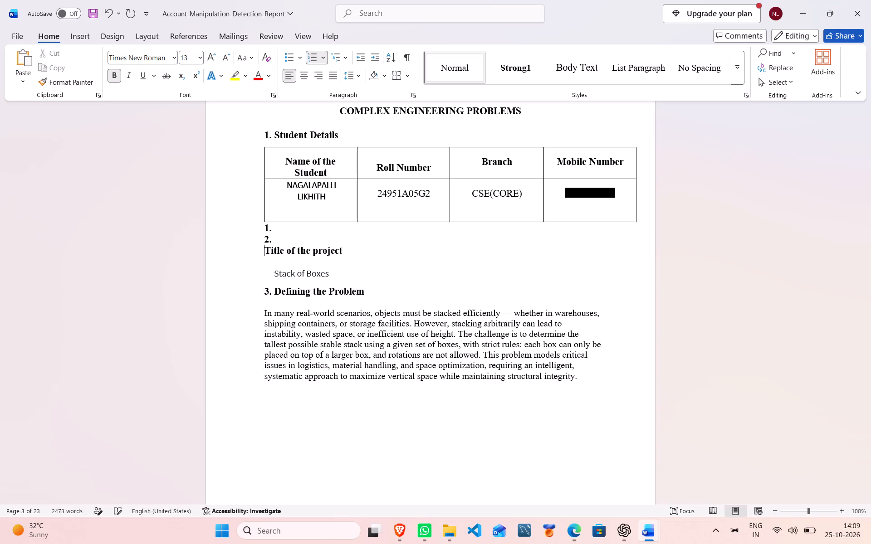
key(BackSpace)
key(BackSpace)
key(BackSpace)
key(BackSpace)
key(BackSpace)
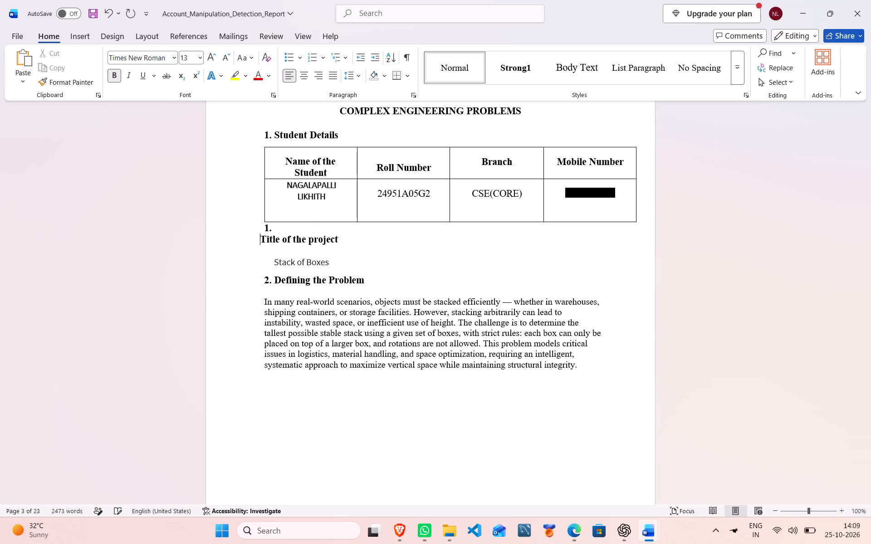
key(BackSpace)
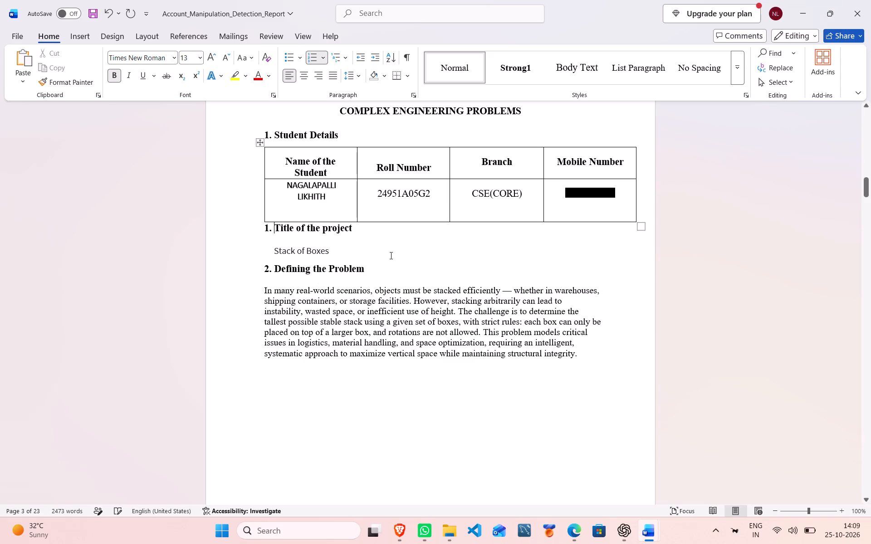
Resize the Student Details table so it is slightly narrower.
click(642, 216)
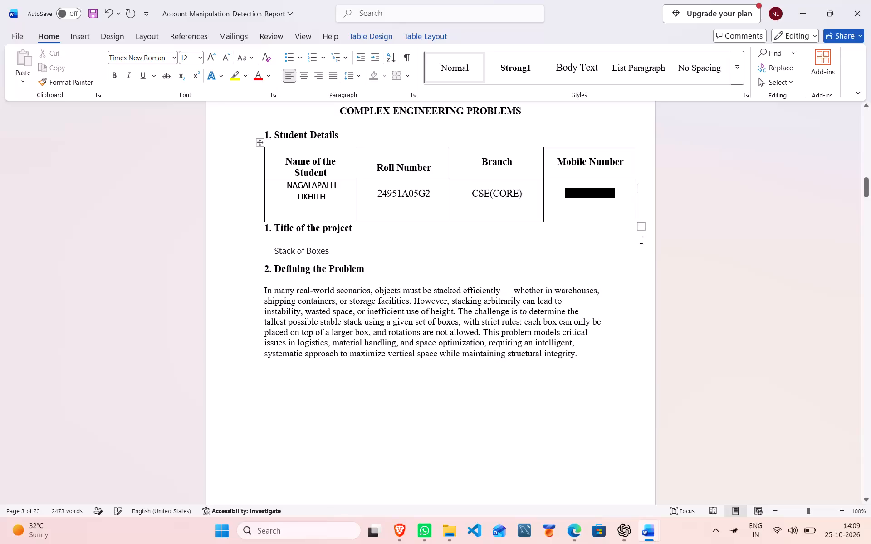
double_click(640, 227)
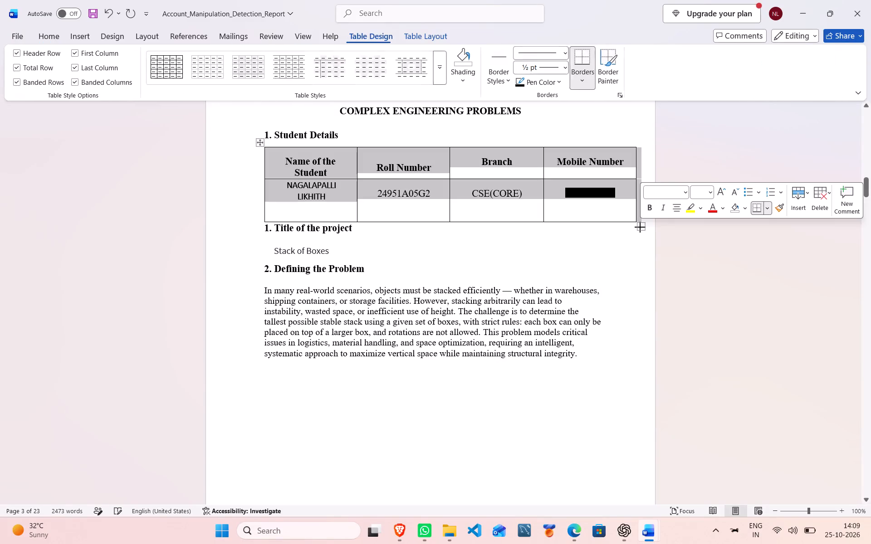
drag(640, 227, 624, 208)
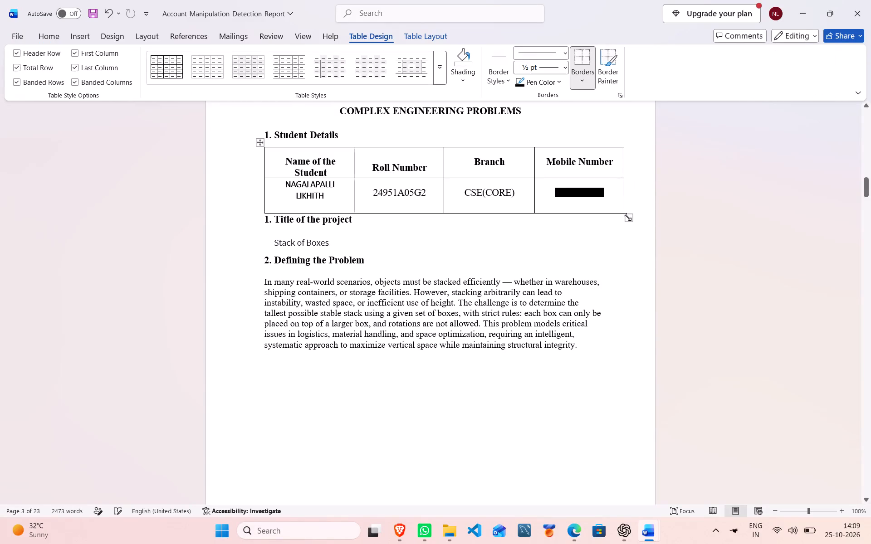
drag(627, 216, 633, 227)
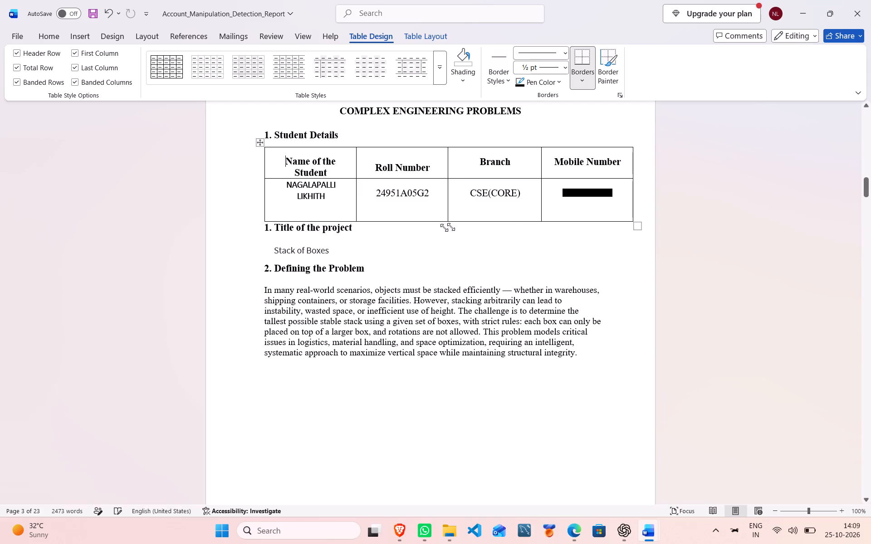
Remove the automatic numbering from the Title of the project heading and insert two blank lines above it.
click(260, 233)
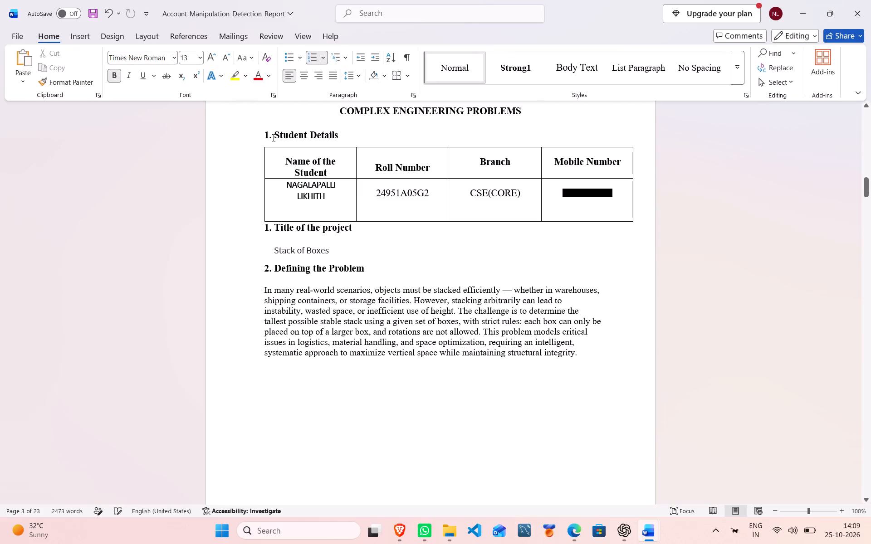
click(313, 55)
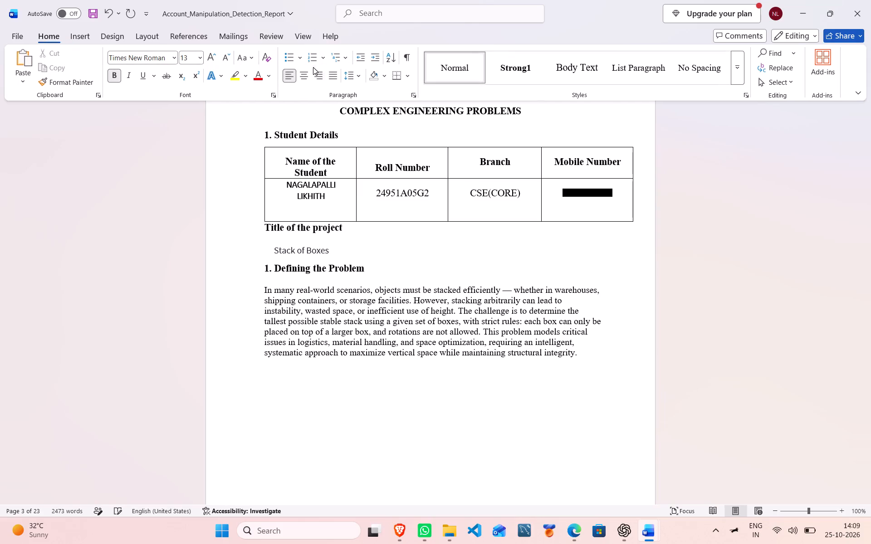
key(Return)
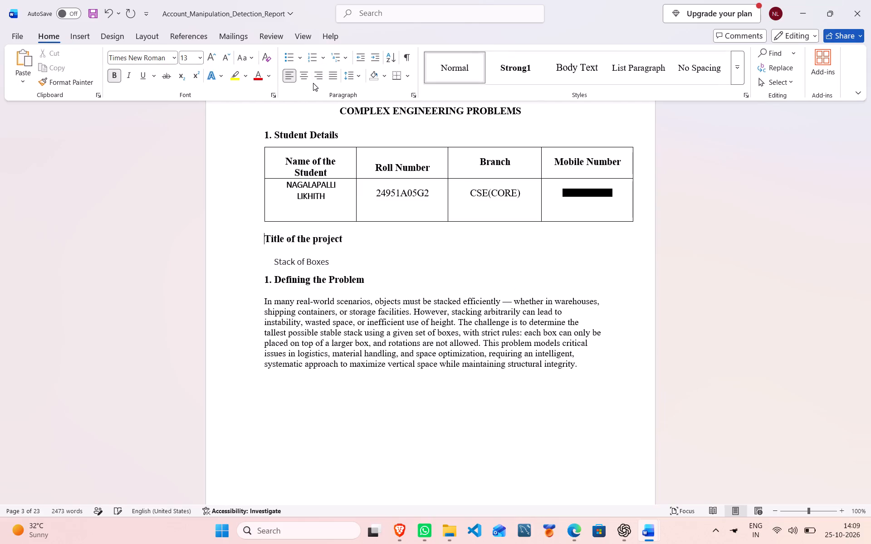
key(Return)
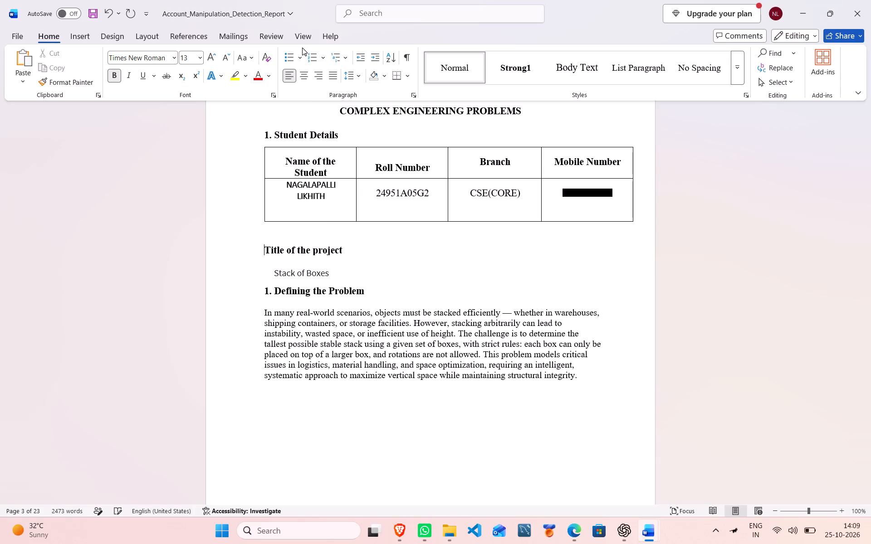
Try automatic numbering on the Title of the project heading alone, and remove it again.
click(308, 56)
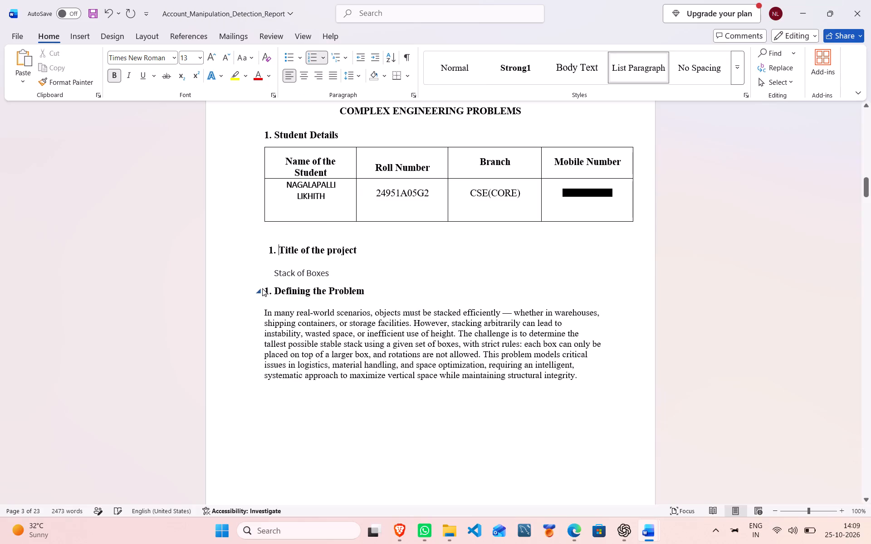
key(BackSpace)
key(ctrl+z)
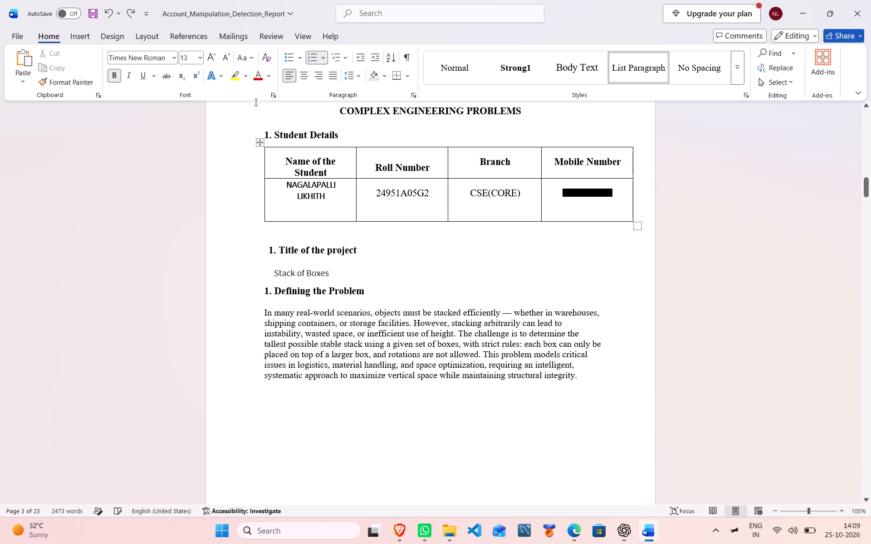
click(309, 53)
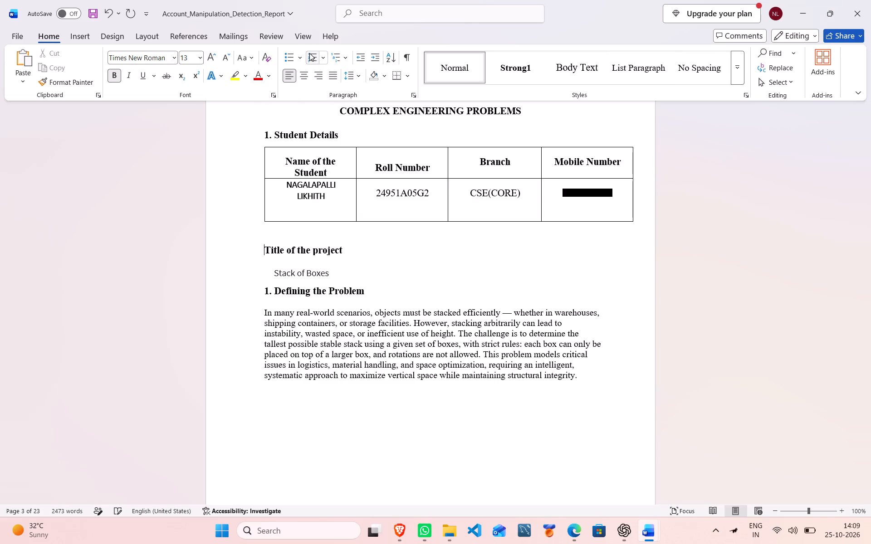
Apply one continuous numbered list to the lines from the Title of the project heading through the Defining the Problem heading.
drag(263, 246, 372, 295)
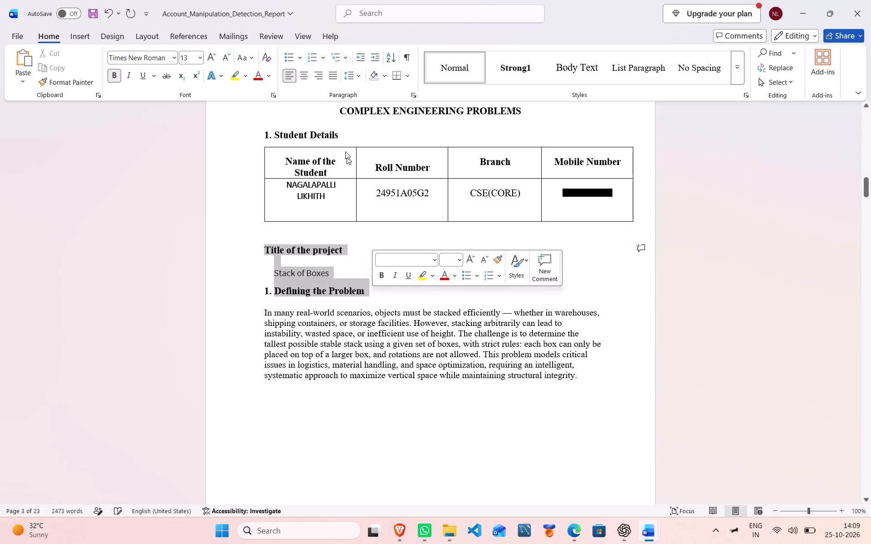
click(316, 55)
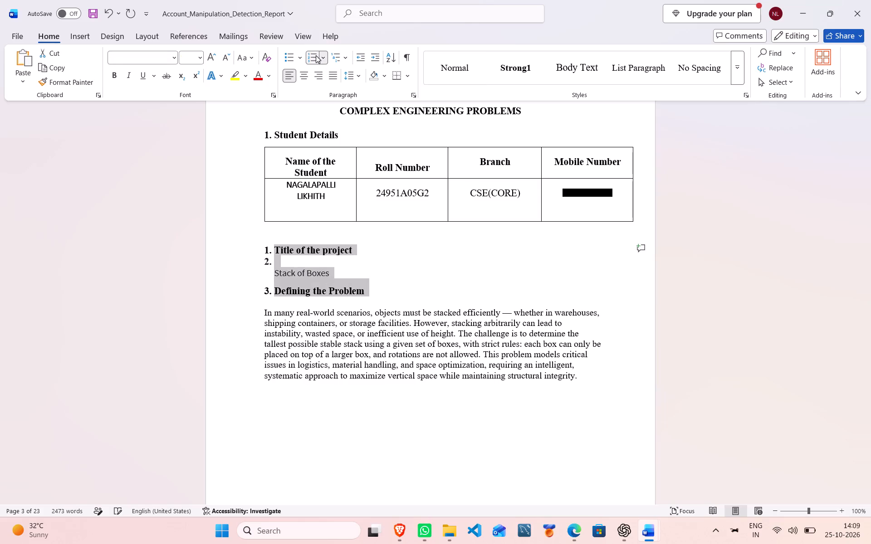
click(412, 253)
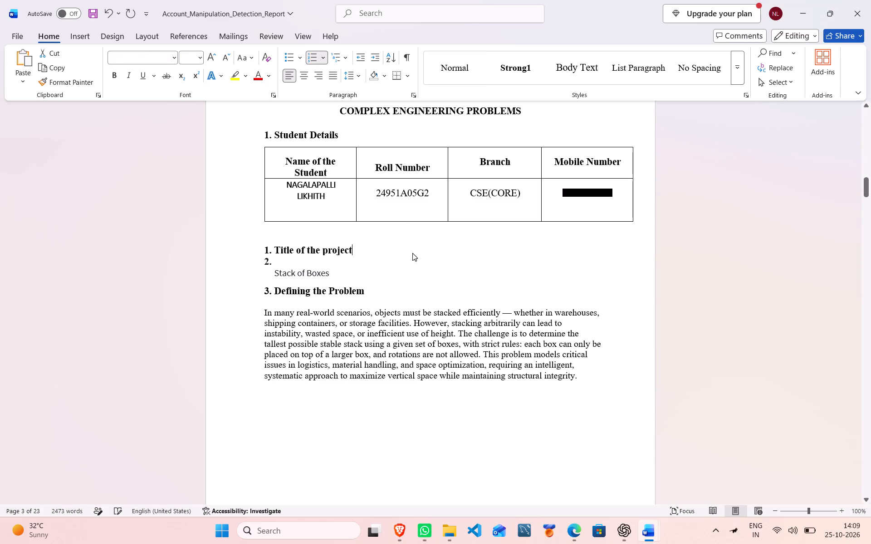
click(275, 266)
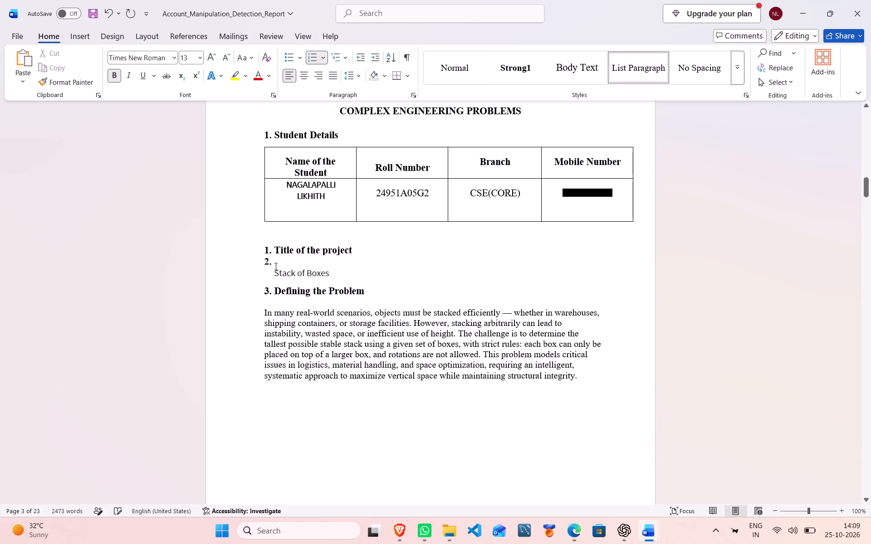
Remove the list number from the empty line between the Title of the project heading and Stack of Boxes.
key(BackSpace)
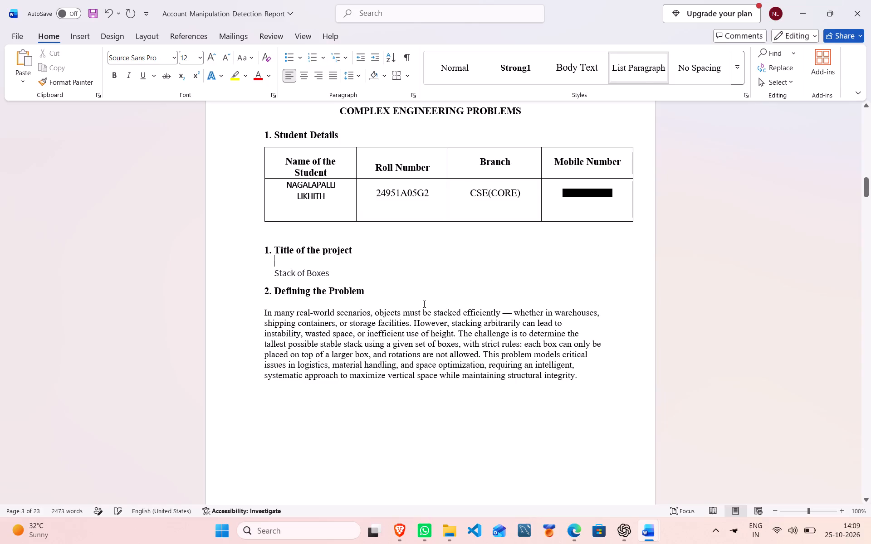
Review the report's layout from the self-assessment form through the Student Details page to Chapters 2 and 3.
scroll(423, 304, up, 2)
scroll(423, 304, right, 1)
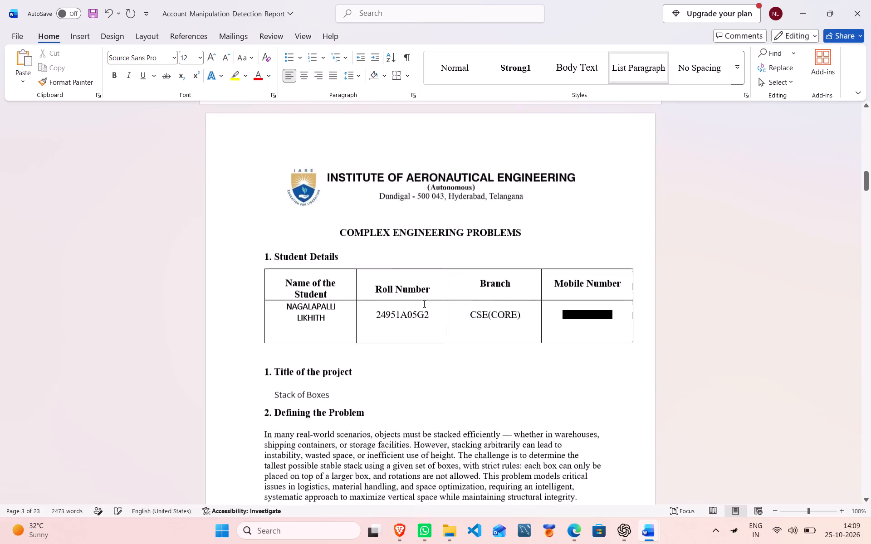
scroll(423, 304, up, 13)
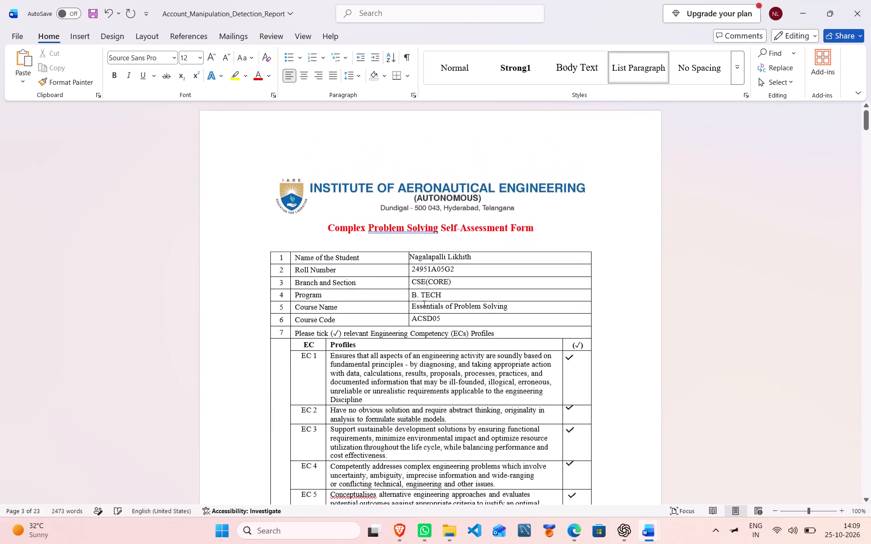
scroll(423, 304, up, 1)
scroll(423, 304, down, 1)
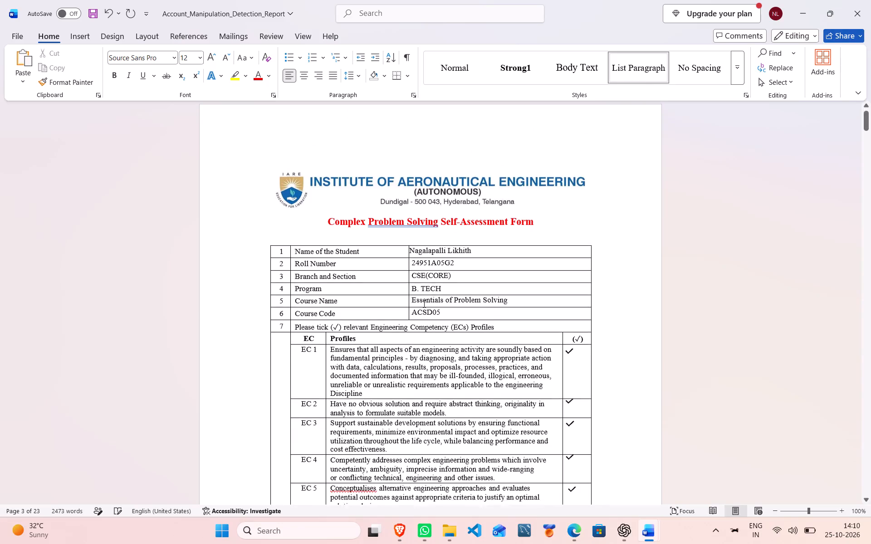
scroll(423, 304, down, 6)
scroll(423, 304, down, 17)
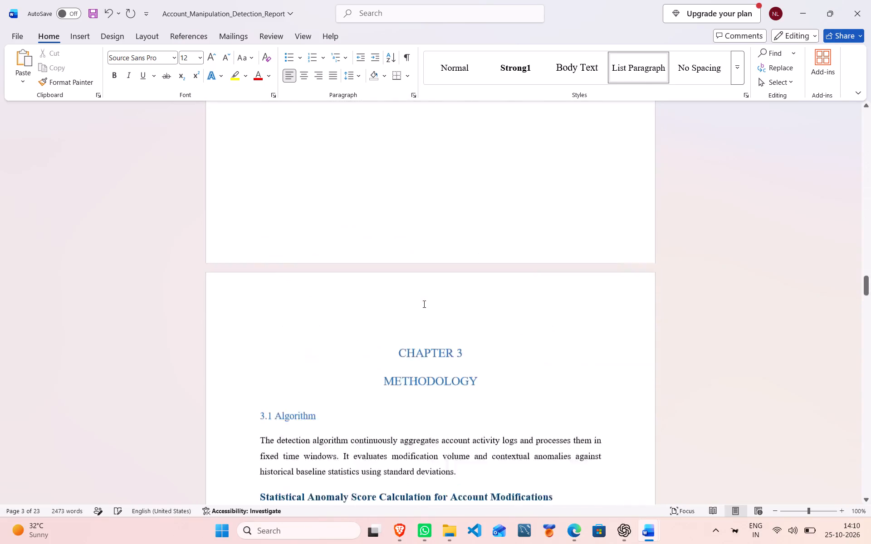
scroll(423, 304, up, 3)
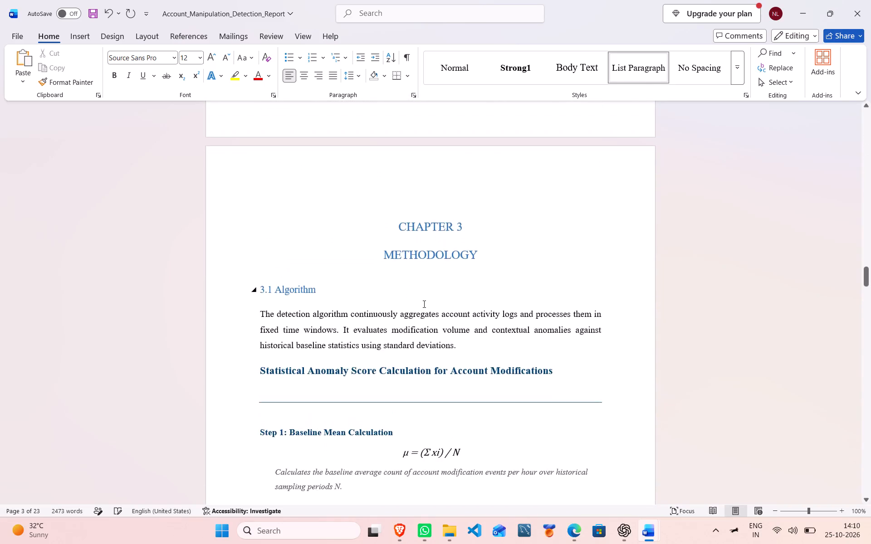
scroll(423, 304, up, 6)
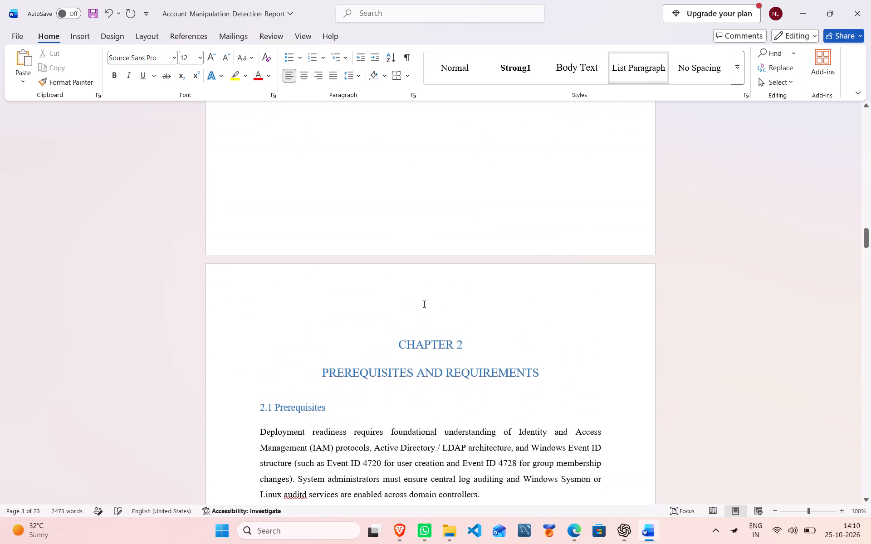
scroll(423, 304, up, 1)
scroll(386, 238, up, 1)
Switch to the report reference document and place the cursor between the Defining the Problem text and the Identifying Strategies heading.
key(alt+Tab)
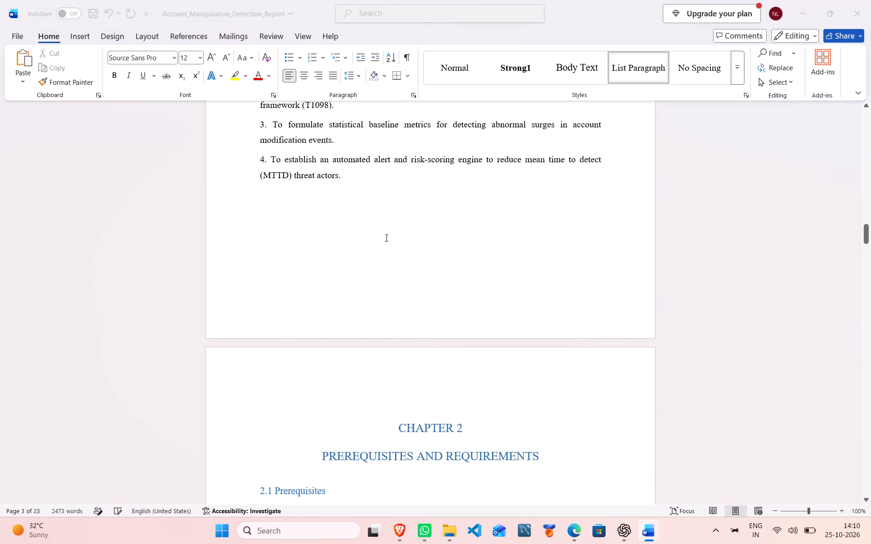
key(alt+Tab)
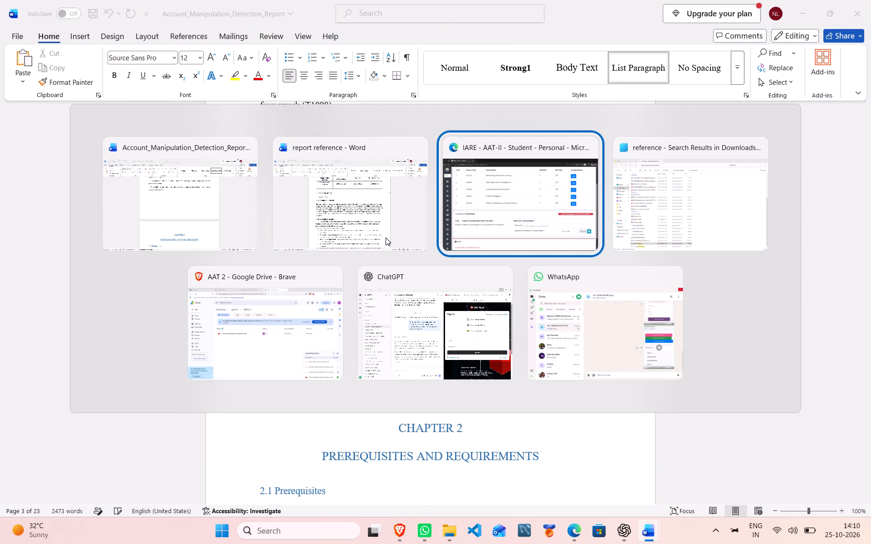
alt+click(339, 215)
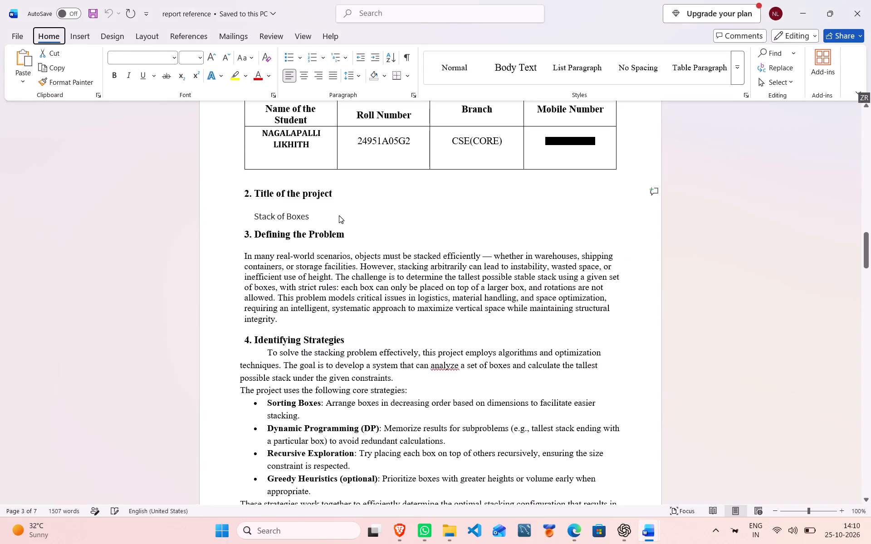
click(394, 330)
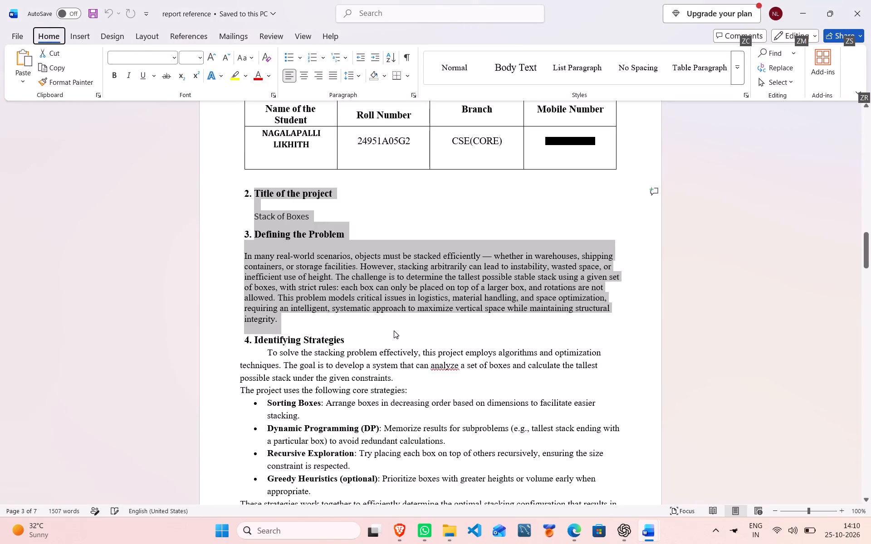
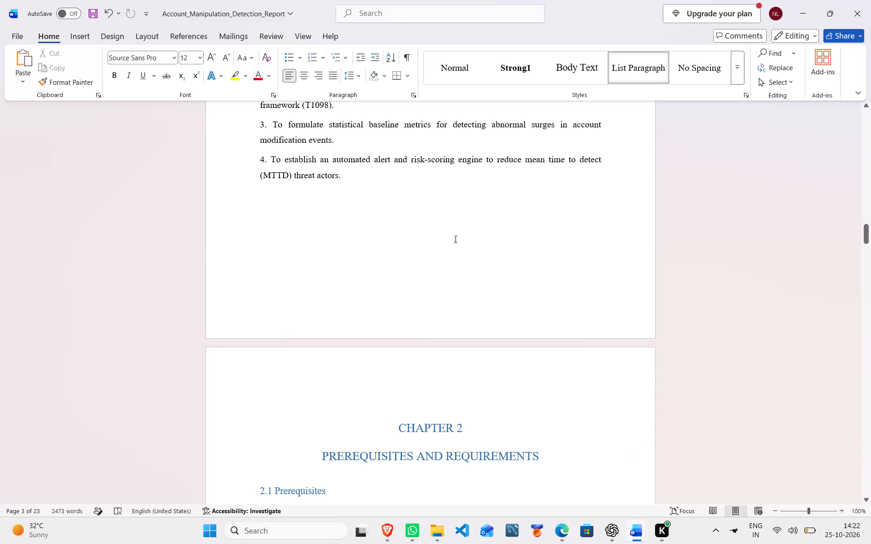
Review the report from the Complex Engineering Problems page through the chapters to the References section.
scroll(465, 244, up, 4)
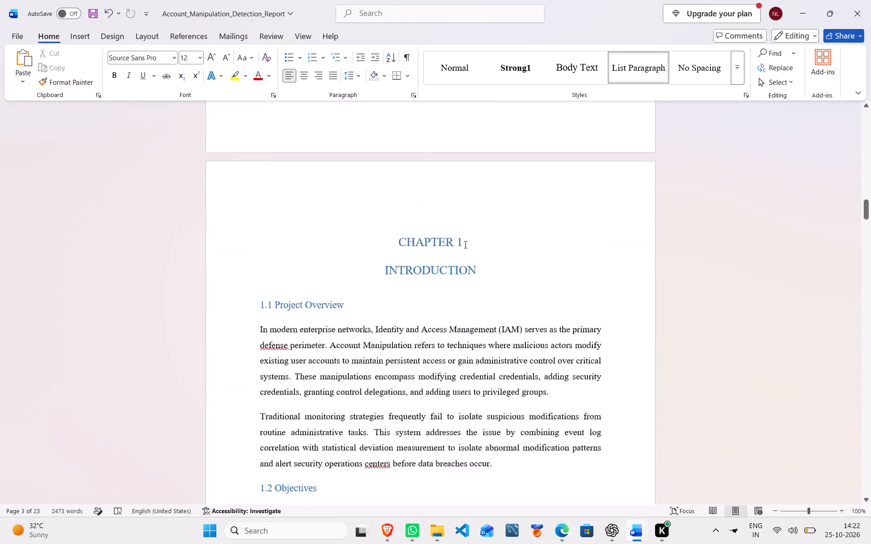
scroll(465, 244, up, 1)
scroll(465, 244, down, 1)
scroll(465, 244, up, 1)
scroll(465, 244, down, 2)
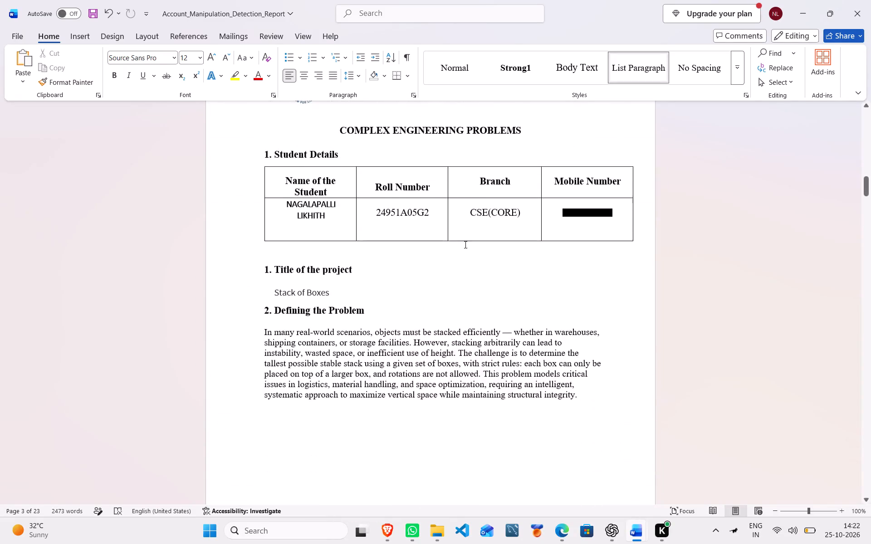
scroll(465, 244, down, 2)
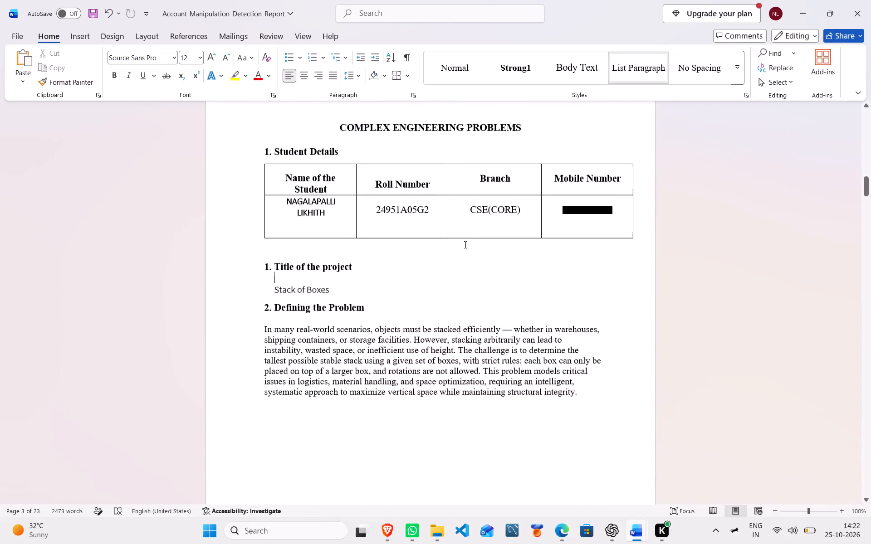
scroll(465, 244, down, 3)
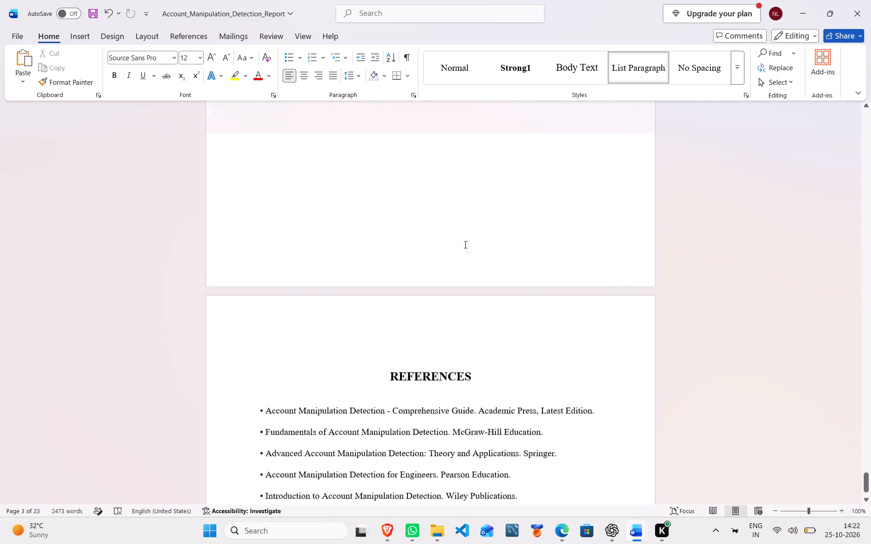
scroll(465, 244, down, 1)
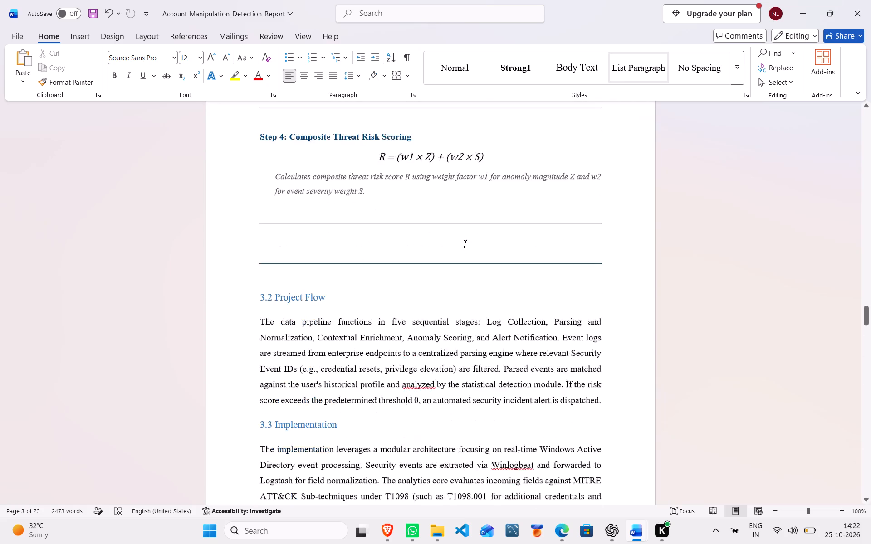
scroll(465, 244, down, 1)
scroll(465, 244, up, 3)
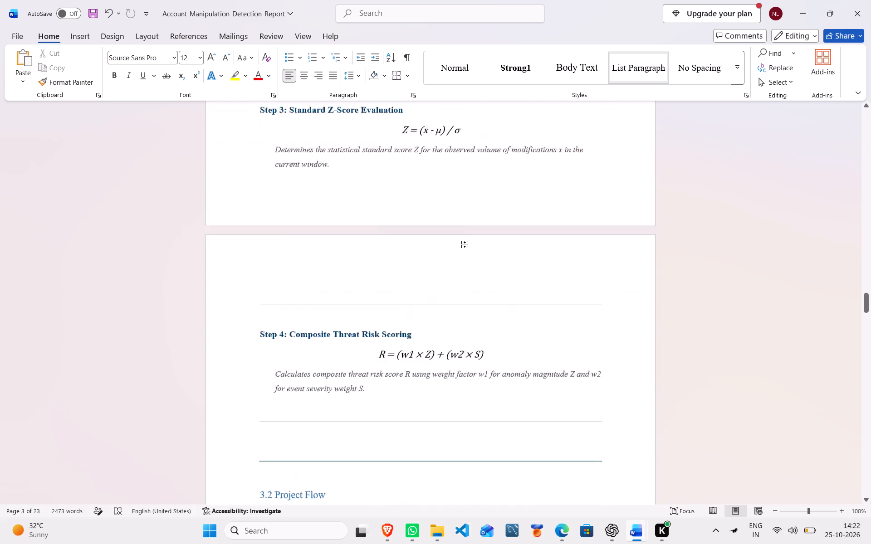
scroll(465, 244, up, 1)
scroll(465, 244, down, 5)
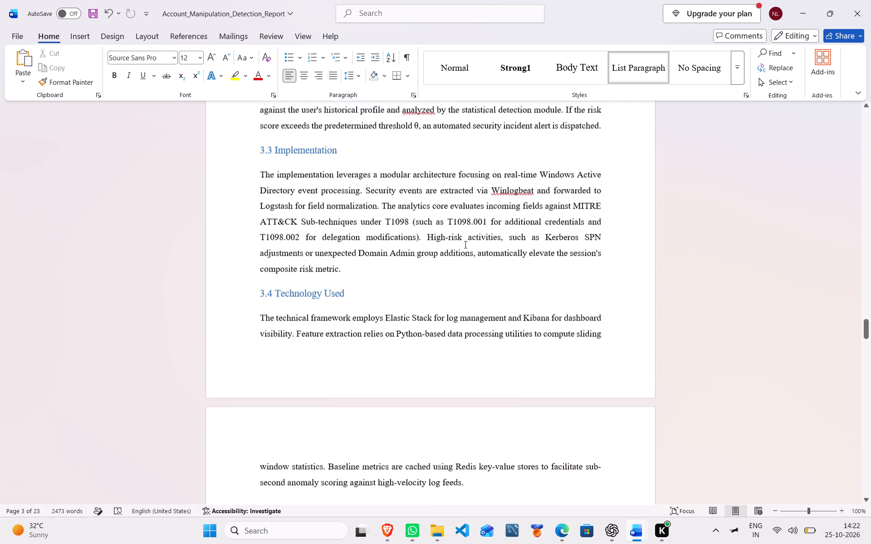
scroll(465, 244, down, 7)
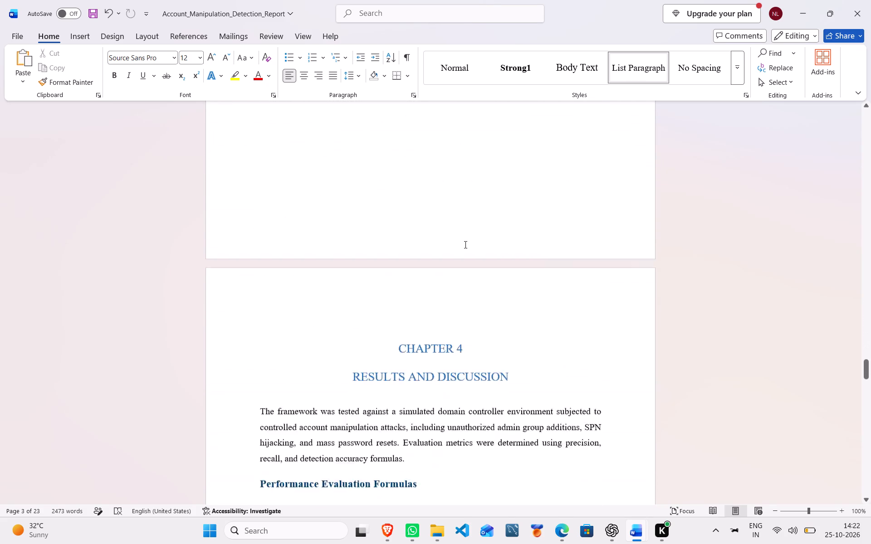
scroll(465, 244, down, 6)
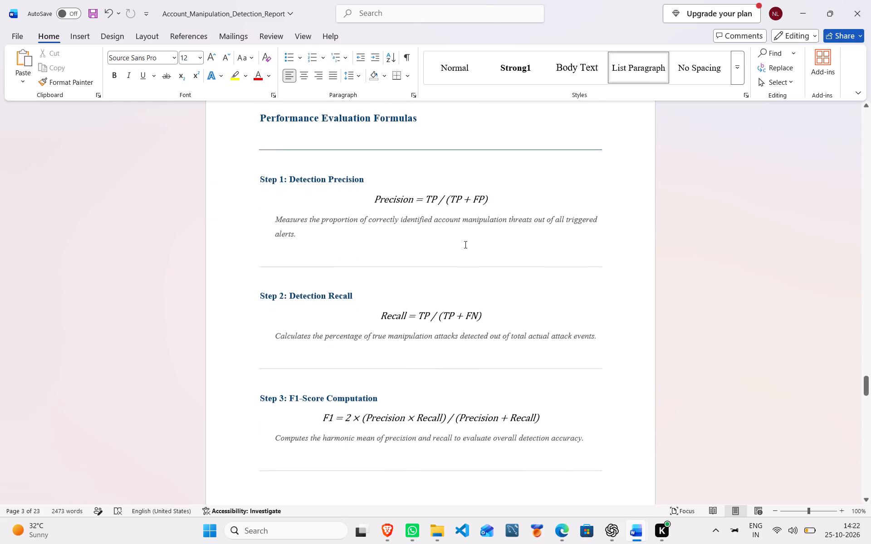
scroll(465, 244, down, 4)
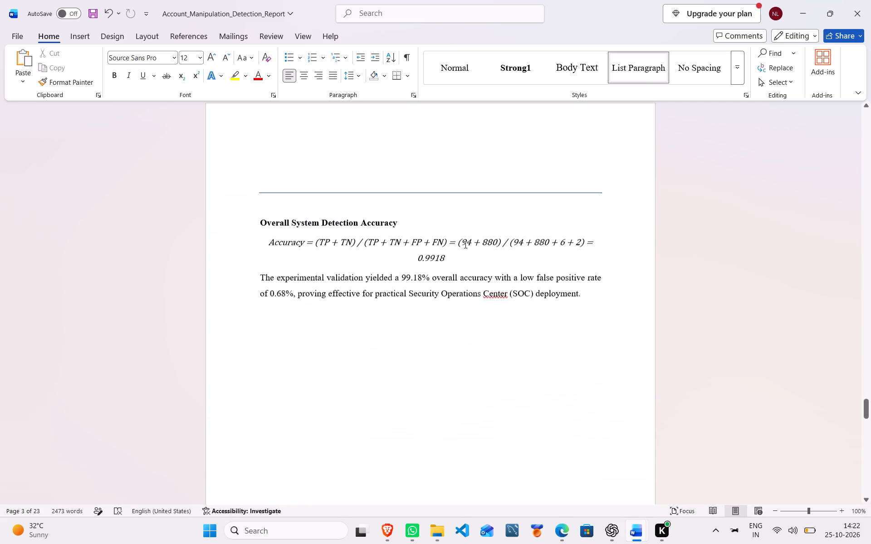
scroll(465, 244, down, 6)
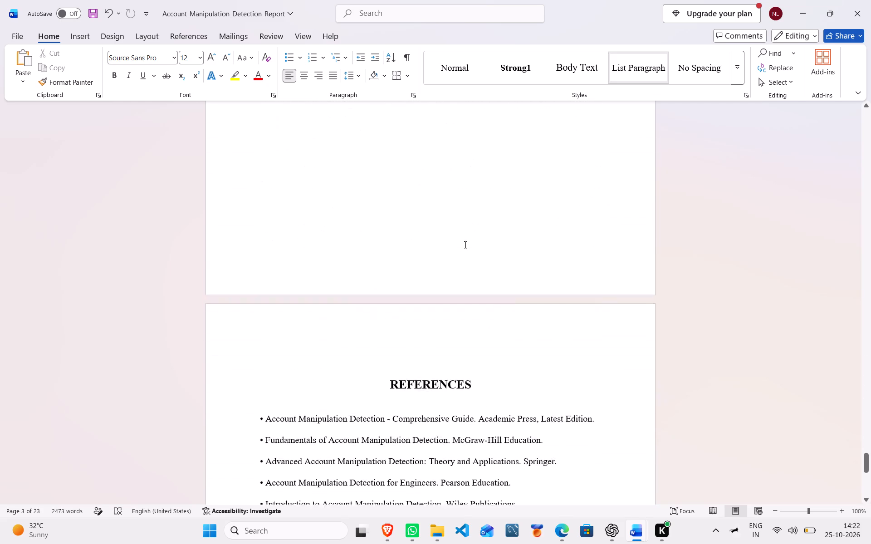
scroll(465, 244, down, 7)
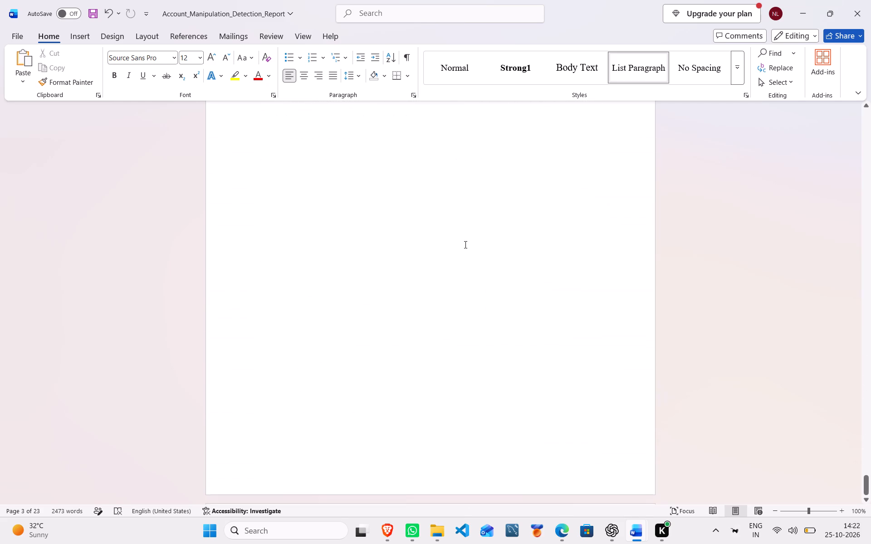
In the 3.3 Implementation paragraph, delete the parenthetical about T1098.001 and T1098.002 and end the sentence with a period after T1098.
scroll(465, 244, up, 12)
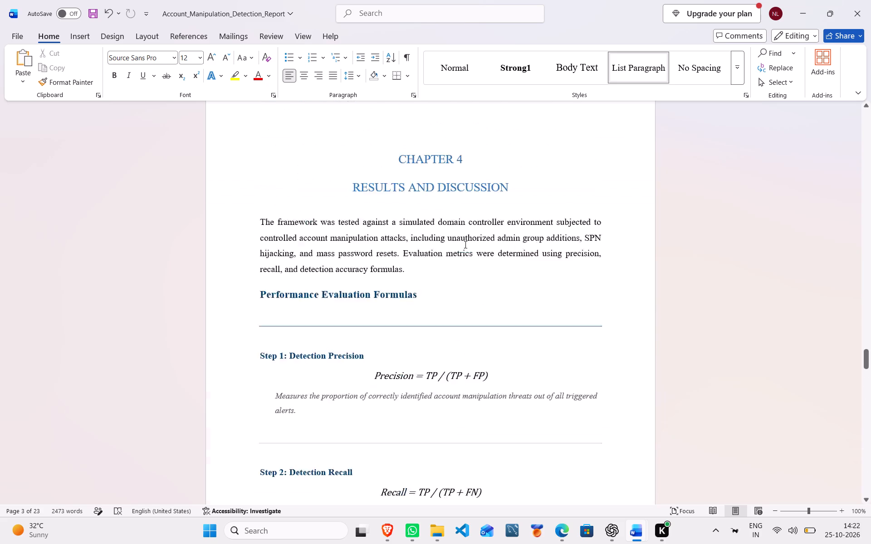
scroll(465, 244, up, 6)
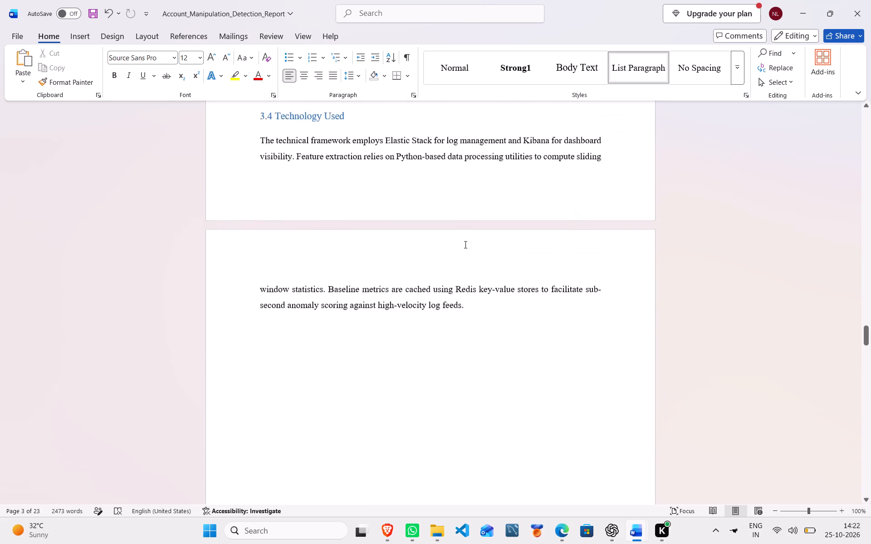
scroll(465, 244, up, 1)
scroll(500, 200, up, 1)
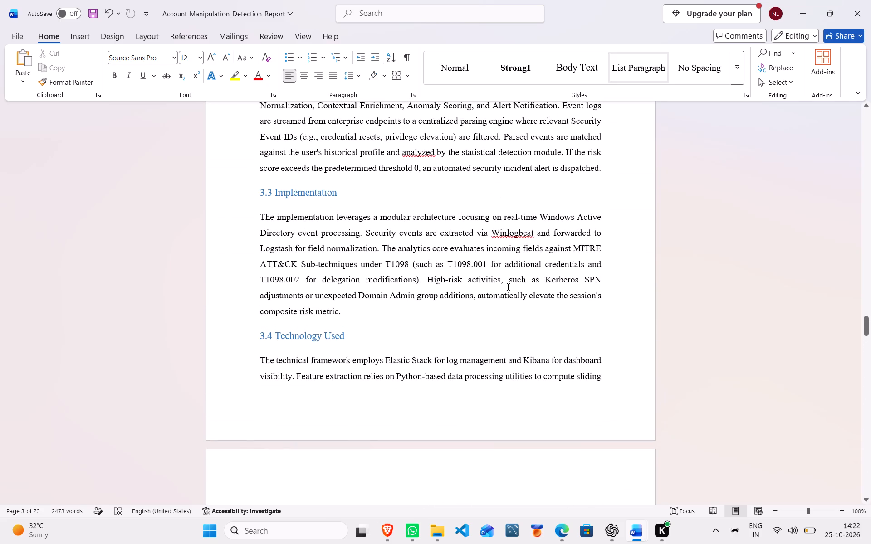
click(420, 282)
drag(419, 281, 413, 268)
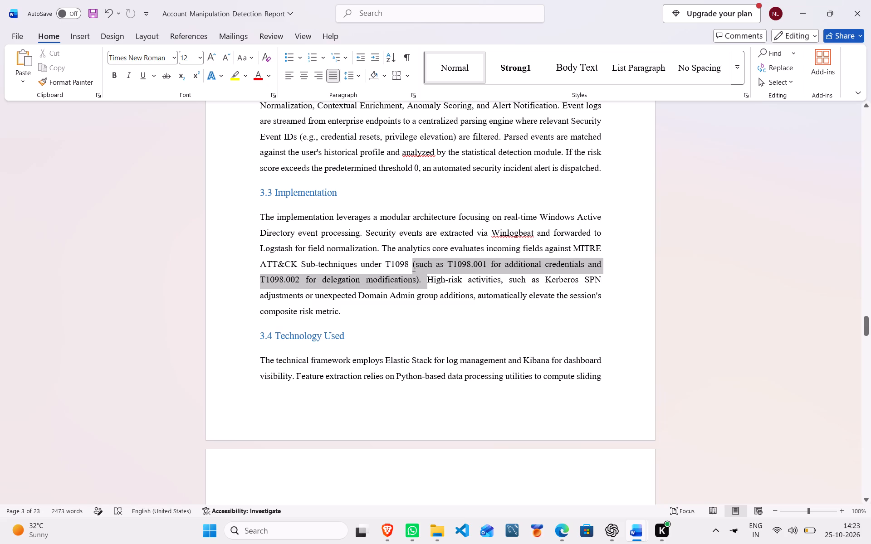
drag(413, 268, 412, 268)
key(BackSpace)
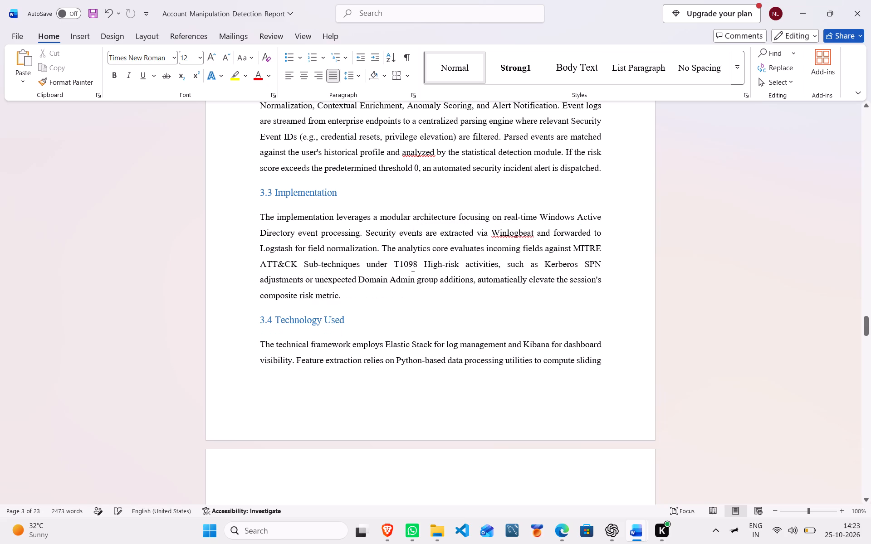
key(BackSpace)
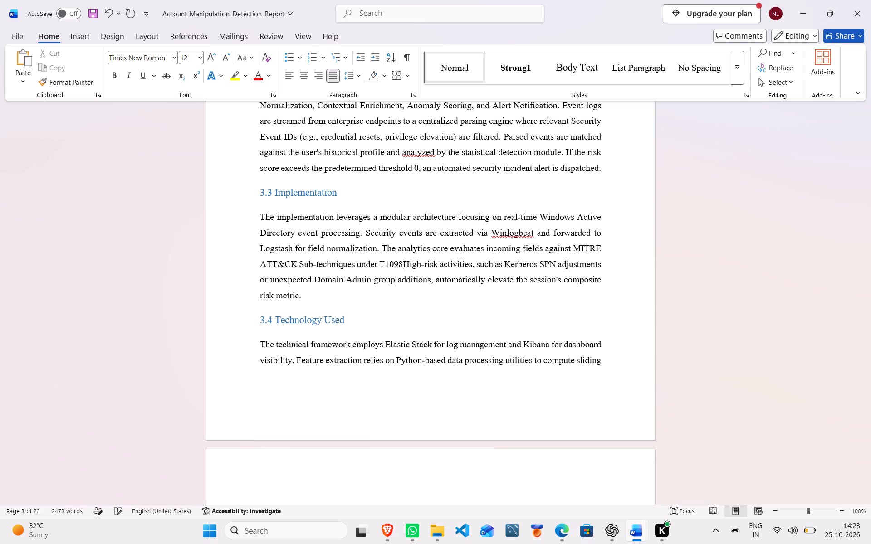
key(period)
key(space)
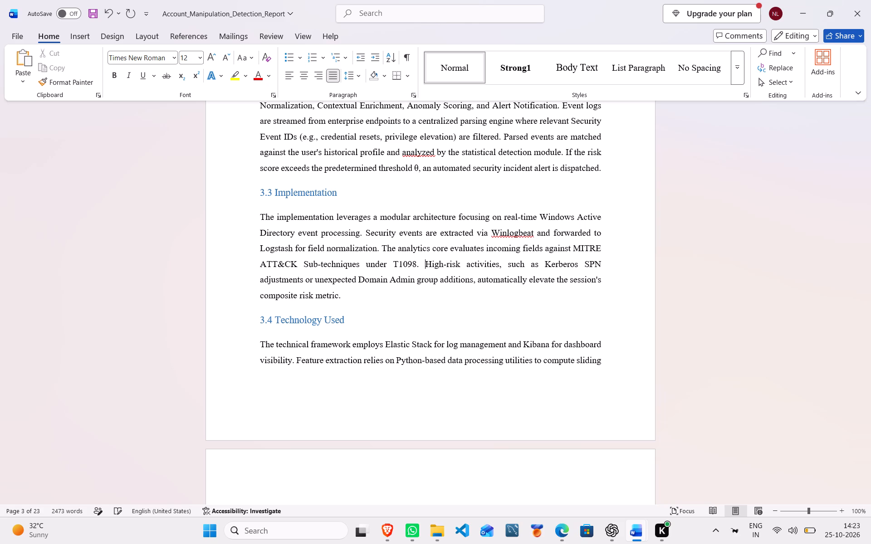
Delete the blue horizontal divider line between the Step 4 risk scoring block and the 3.2 Project Flow heading.
scroll(503, 312, down, 2)
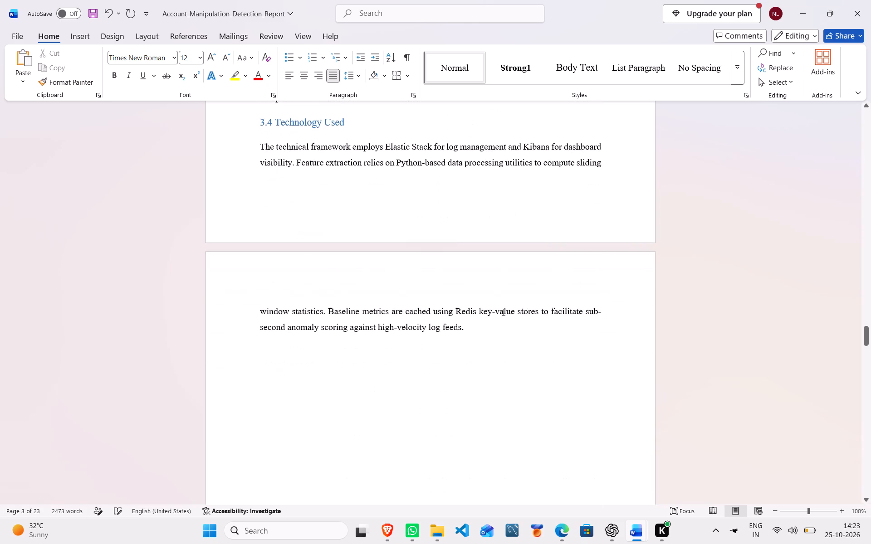
scroll(503, 312, up, 3)
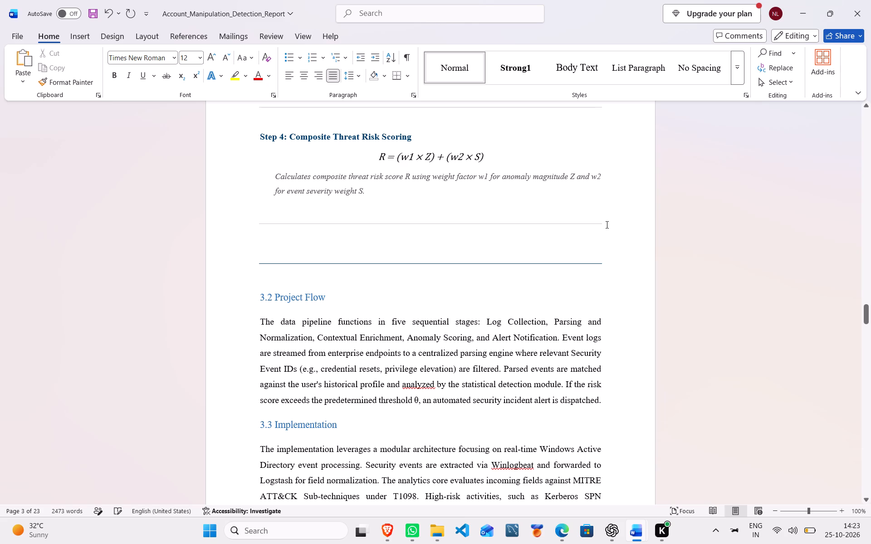
drag(606, 224, 251, 215)
drag(251, 215, 268, 237)
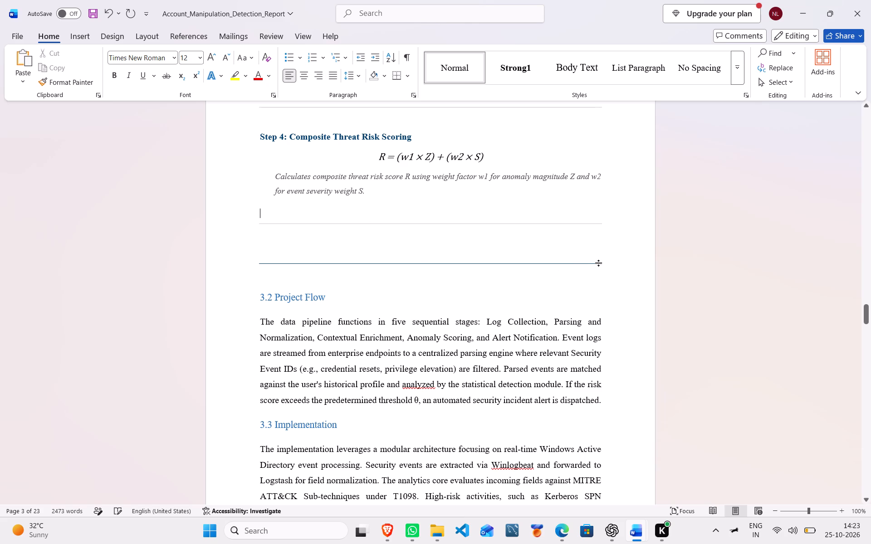
click(606, 263)
click(606, 263)
drag(606, 263, 444, 256)
drag(444, 256, 440, 257)
key(BackSpace)
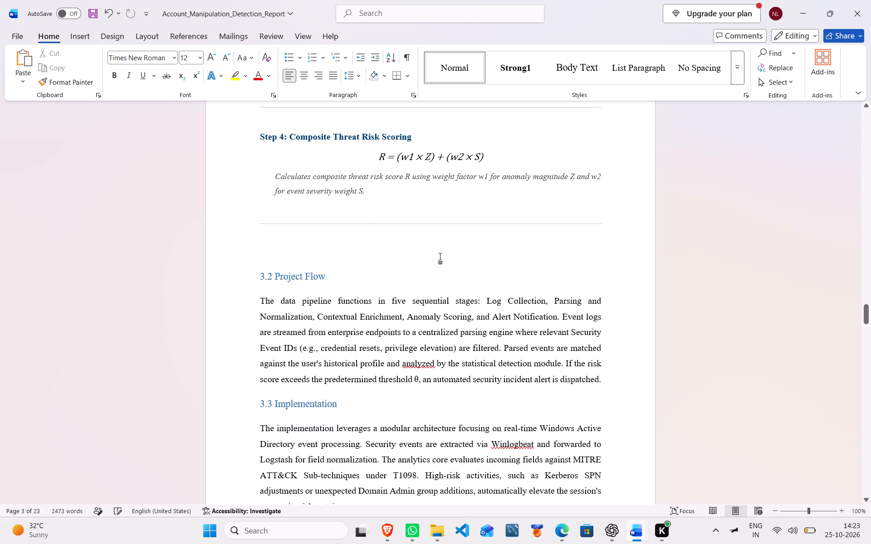
key(BackSpace)
Review the report from Chapter 4 back to the Complex Engineering Problems page, examining its student details, project title and problem definition.
scroll(440, 257, down, 2)
scroll(440, 257, up, 1)
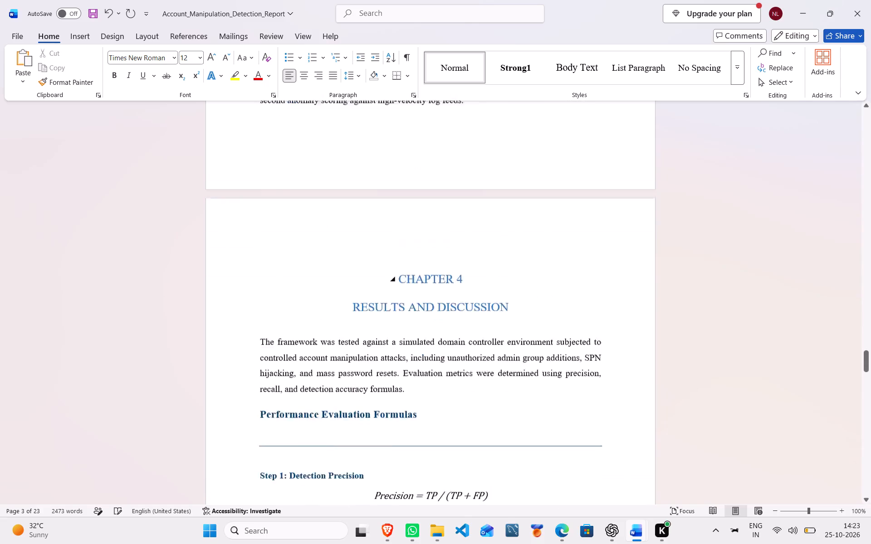
scroll(440, 257, up, 4)
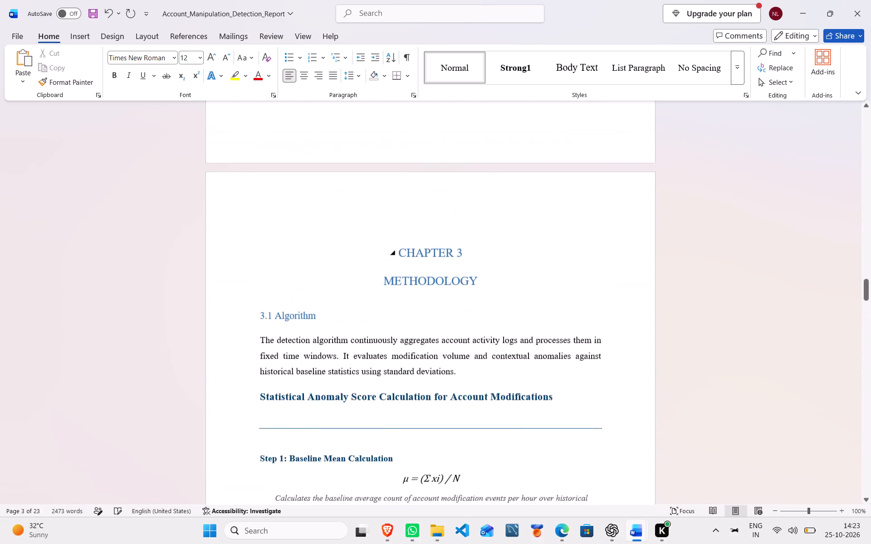
scroll(440, 257, up, 4)
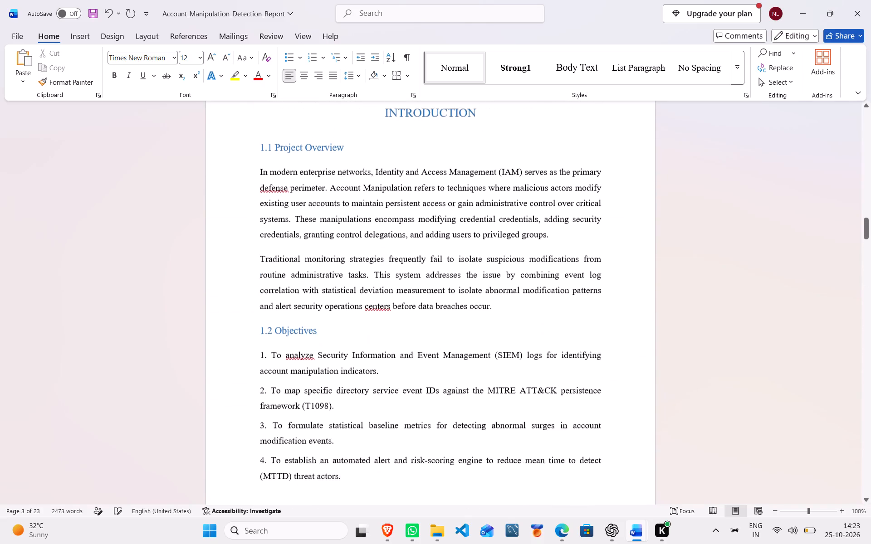
scroll(440, 257, up, 4)
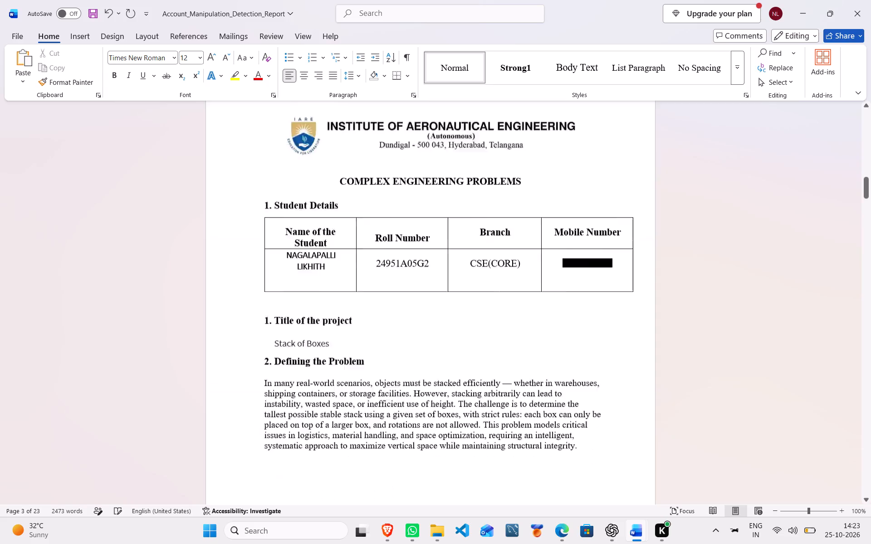
scroll(440, 257, up, 3)
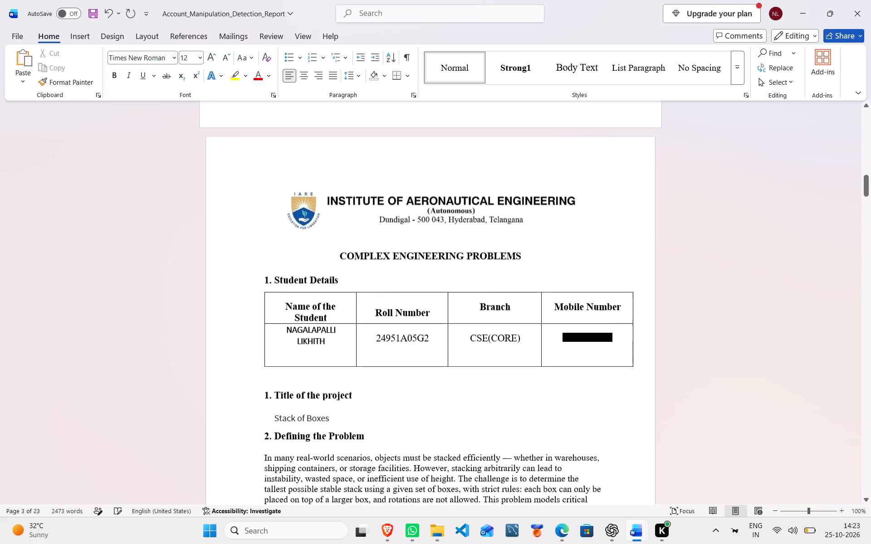
scroll(440, 257, up, 1)
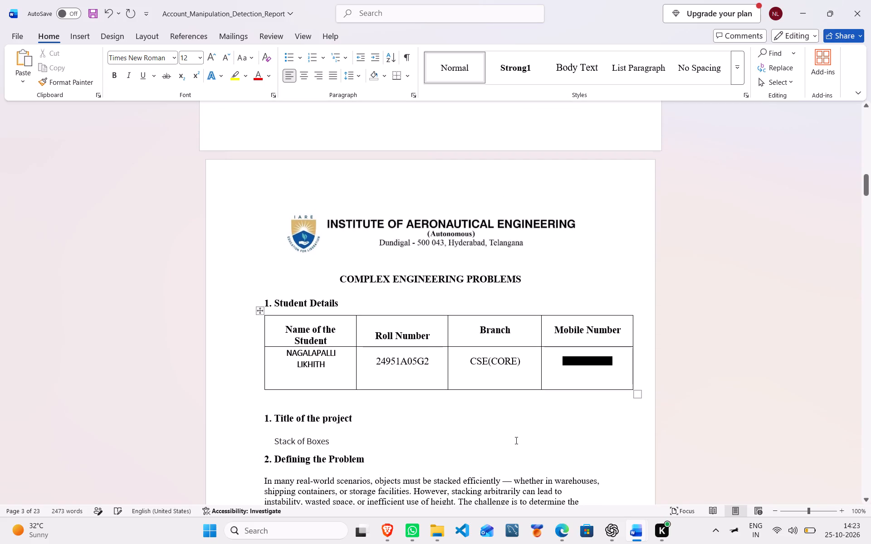
scroll(515, 440, down, 1)
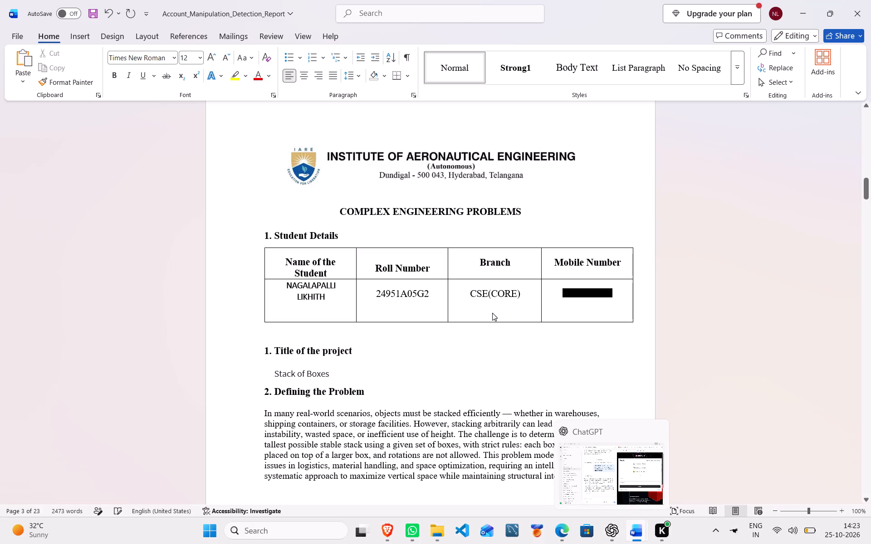
scroll(436, 321, up, 1)
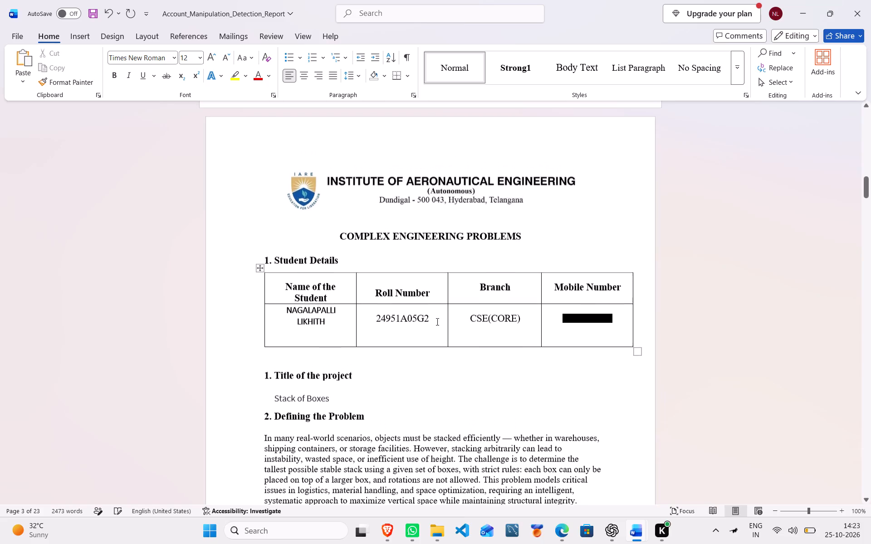
scroll(436, 321, up, 1)
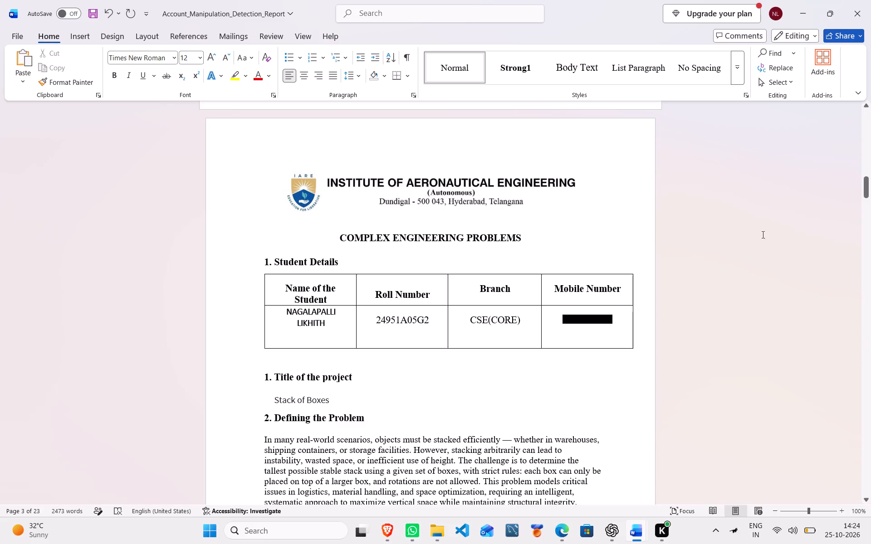
Move the handwritten-style signature text box slightly up and across, over the Signature of the Student label below the form table.
scroll(756, 261, up, 3)
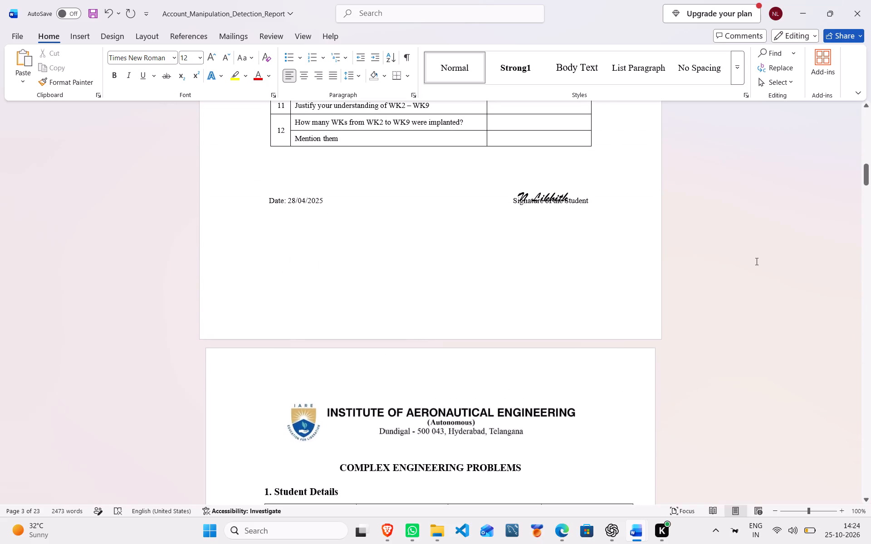
click(564, 199)
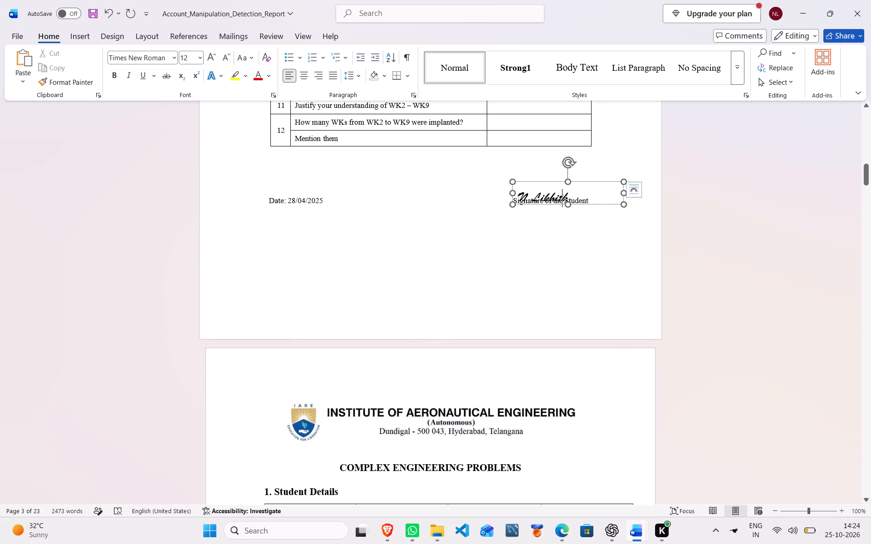
click(564, 181)
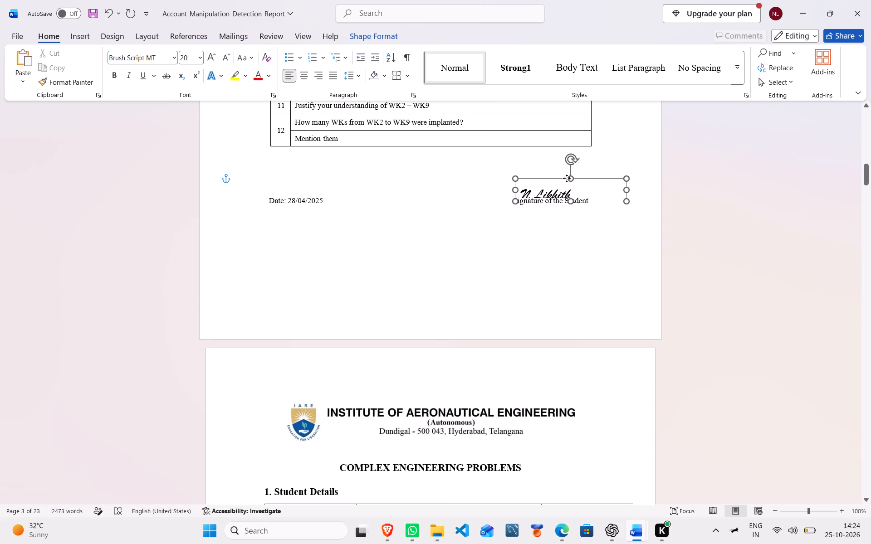
click(584, 247)
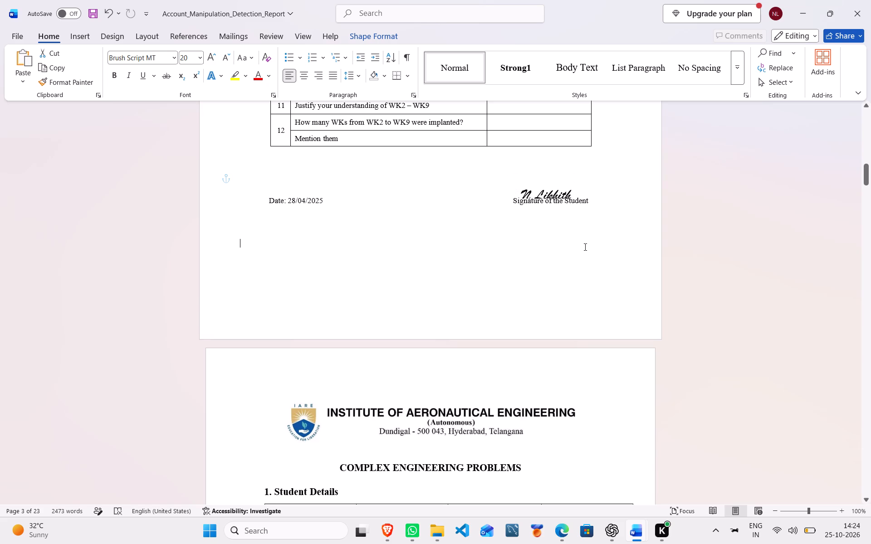
Delete the month digits 04 from the Date line opposite the student's signature.
scroll(531, 219, up, 4)
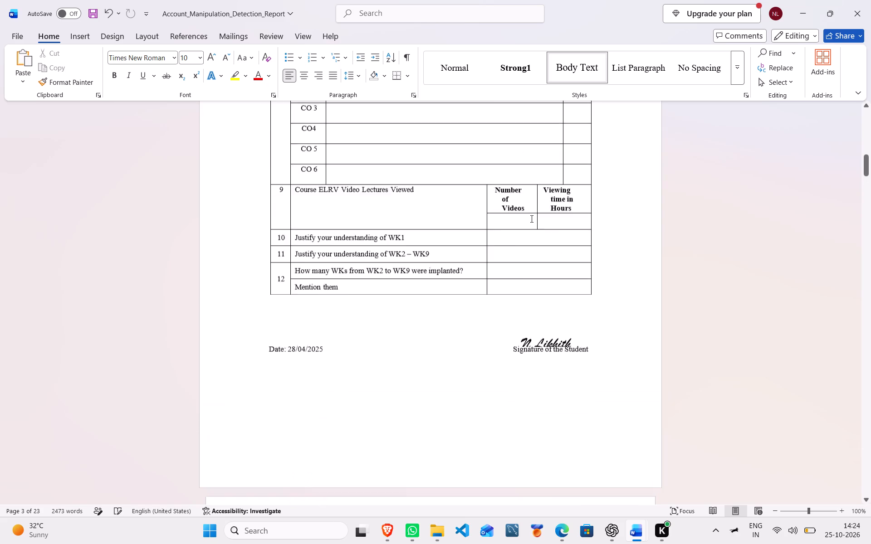
scroll(531, 219, up, 2)
scroll(531, 219, down, 3)
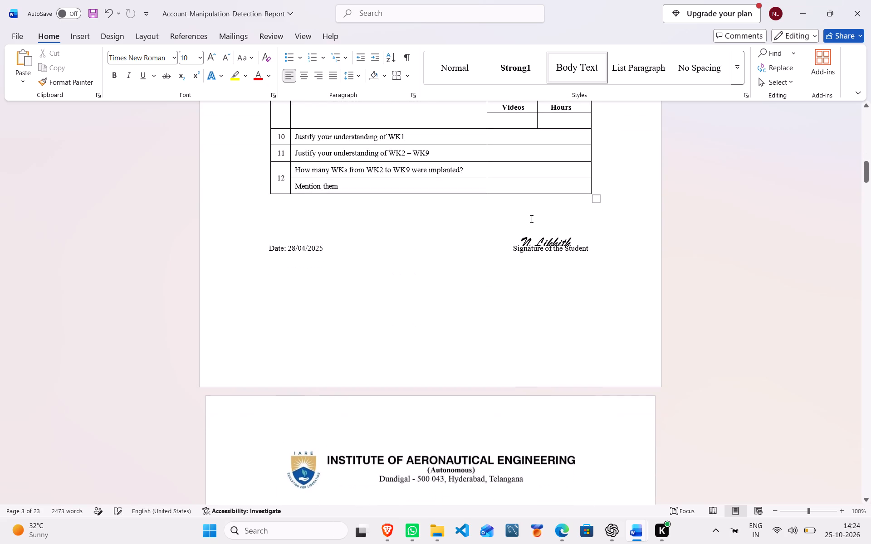
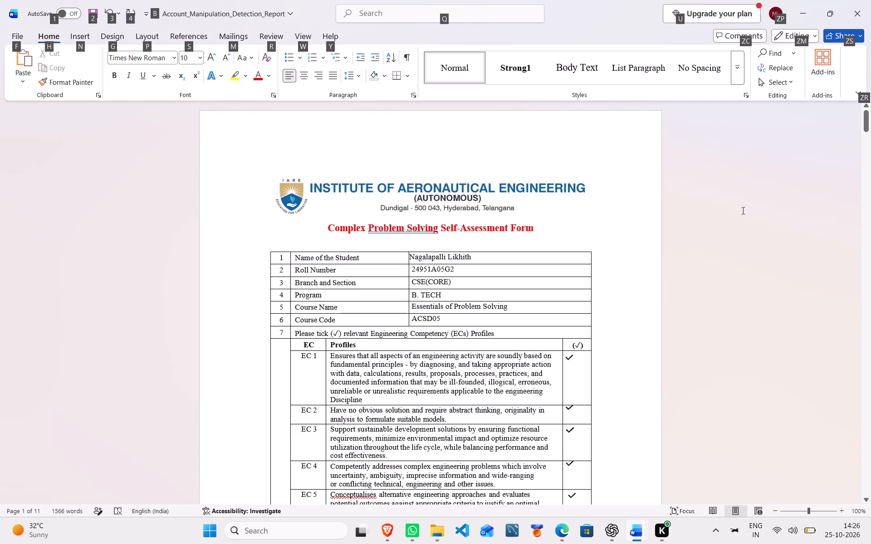
Switch to the AAT-II page in Edge and get the assigned questions for ACSD19 and for Information Security Management (ACCD04).
key(alt+Tab)
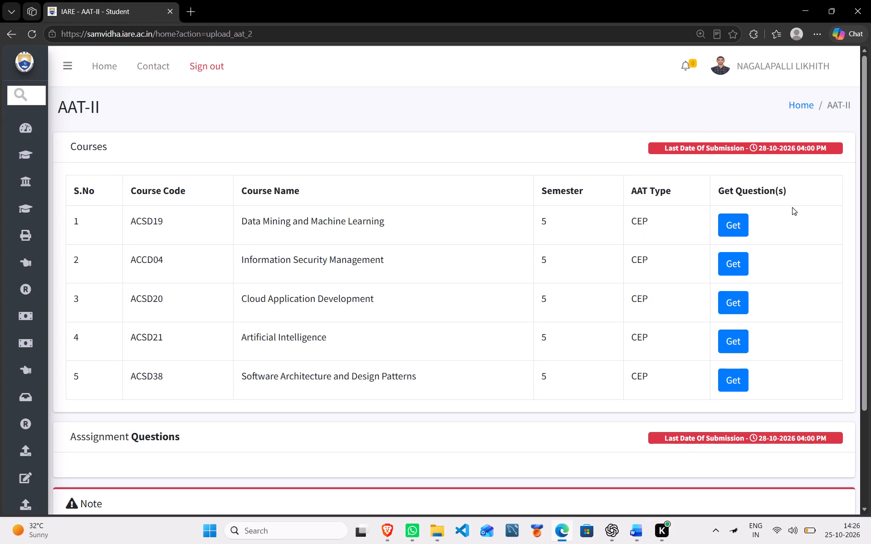
click(743, 219)
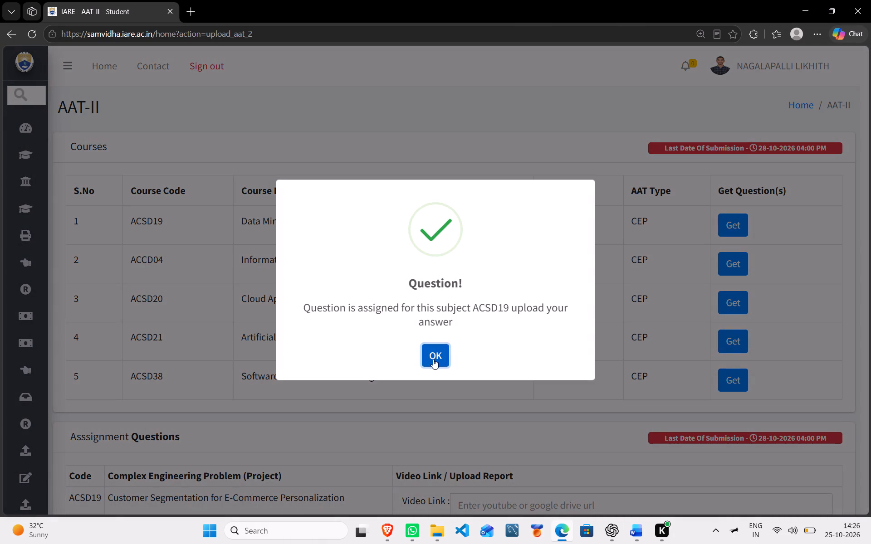
click(433, 359)
click(727, 265)
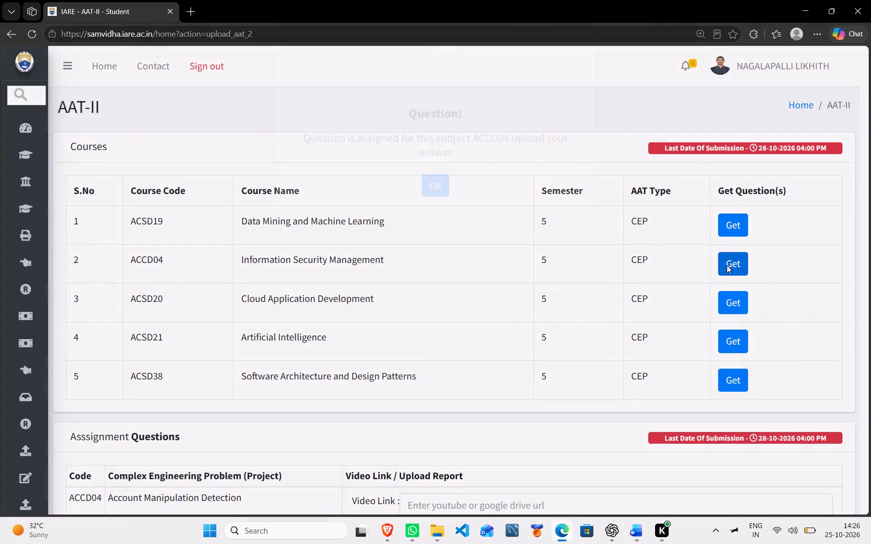
click(438, 355)
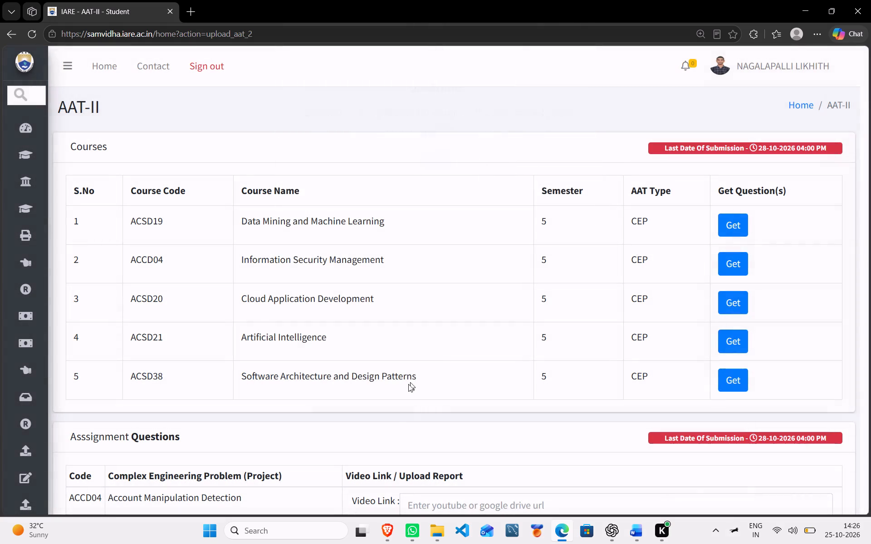
Copy Information Security Management from the AAT-II course list into the Course Name row of the Word self-assessment form.
scroll(396, 418, down, 1)
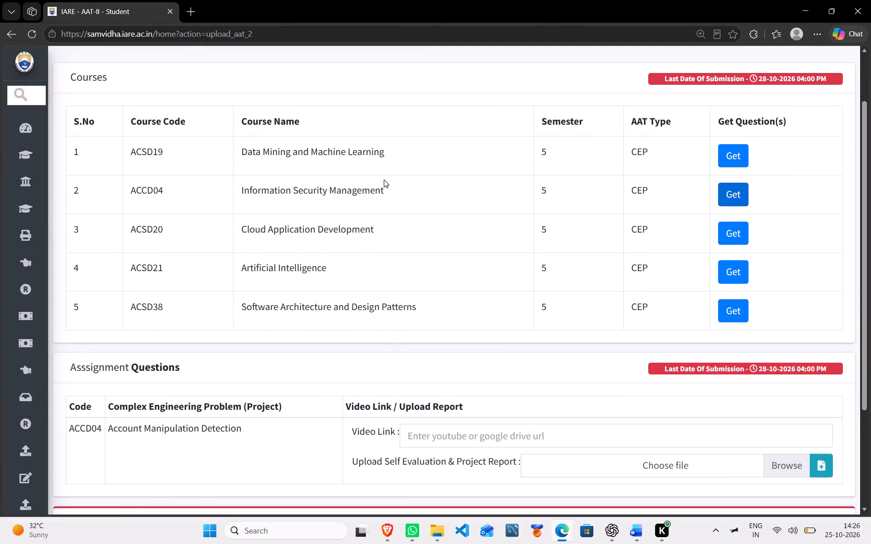
drag(387, 189, 240, 189)
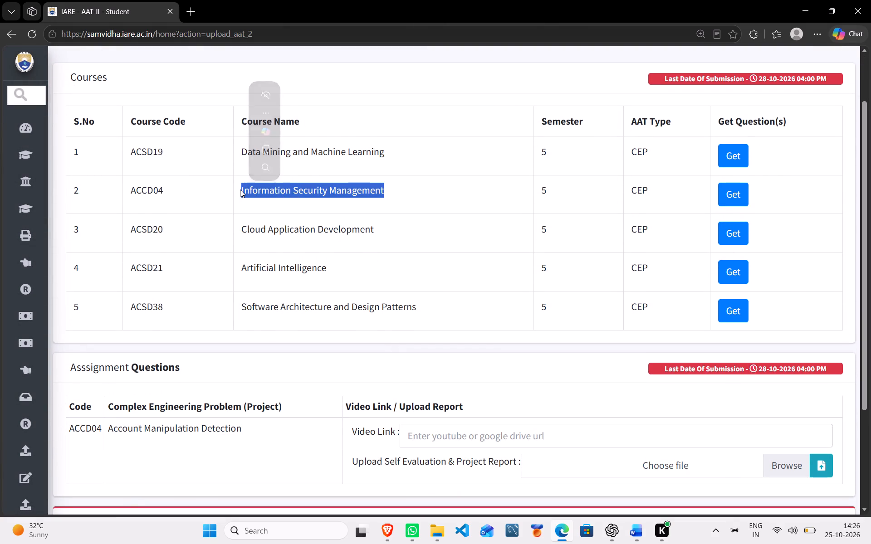
key(ctrl+c)
key(alt+Tab)
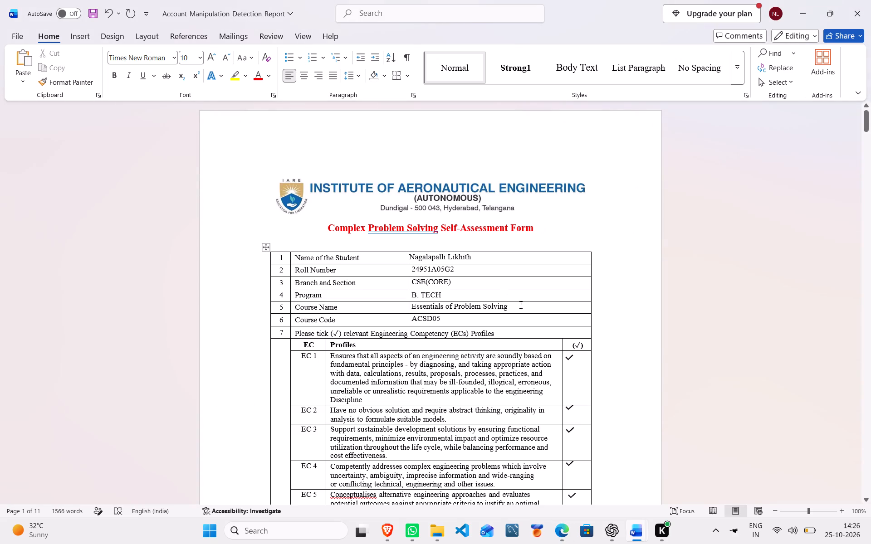
drag(515, 308, 407, 304)
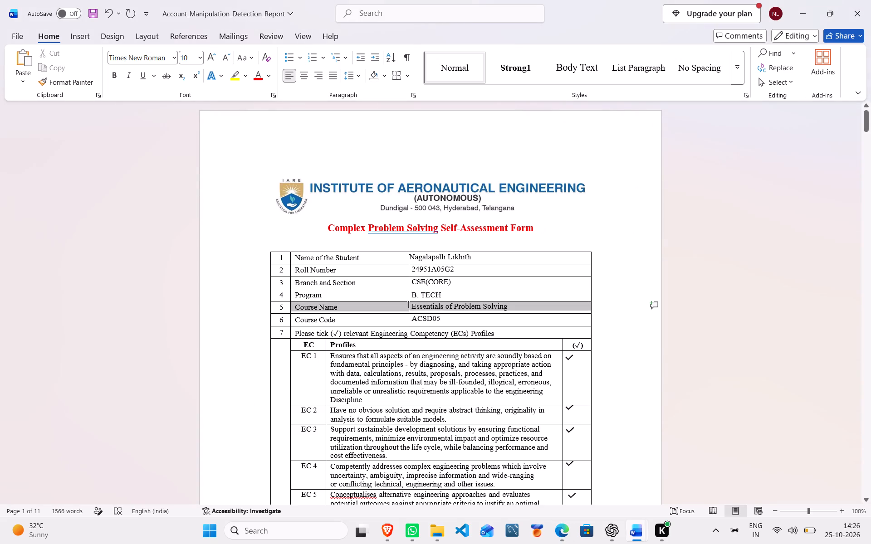
drag(407, 304, 413, 307)
key(ctrl+v)
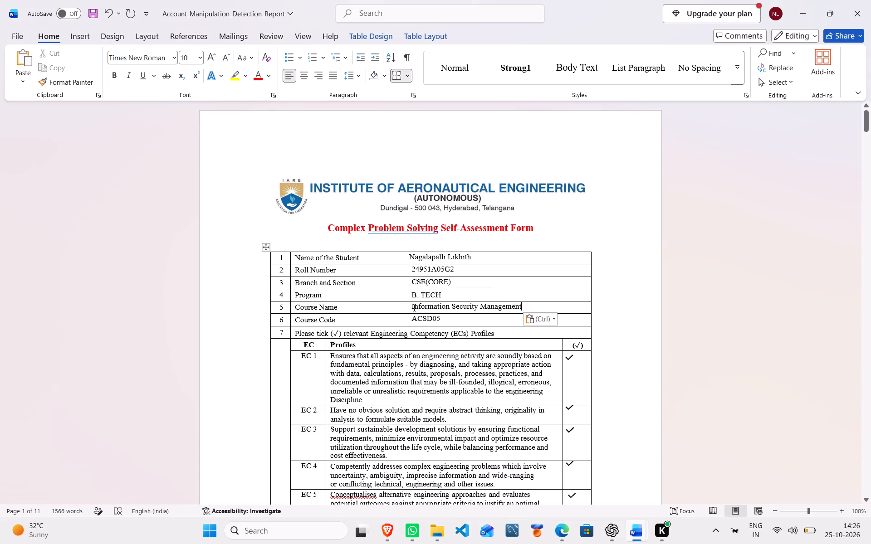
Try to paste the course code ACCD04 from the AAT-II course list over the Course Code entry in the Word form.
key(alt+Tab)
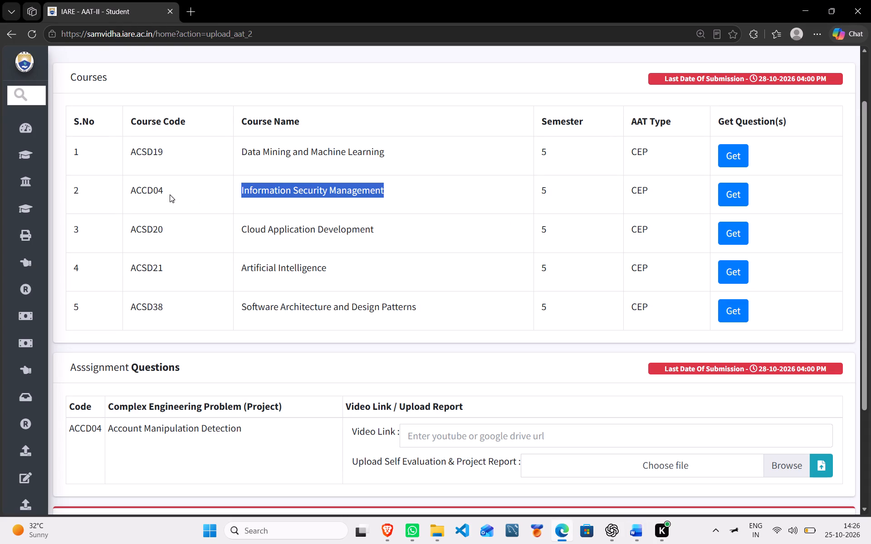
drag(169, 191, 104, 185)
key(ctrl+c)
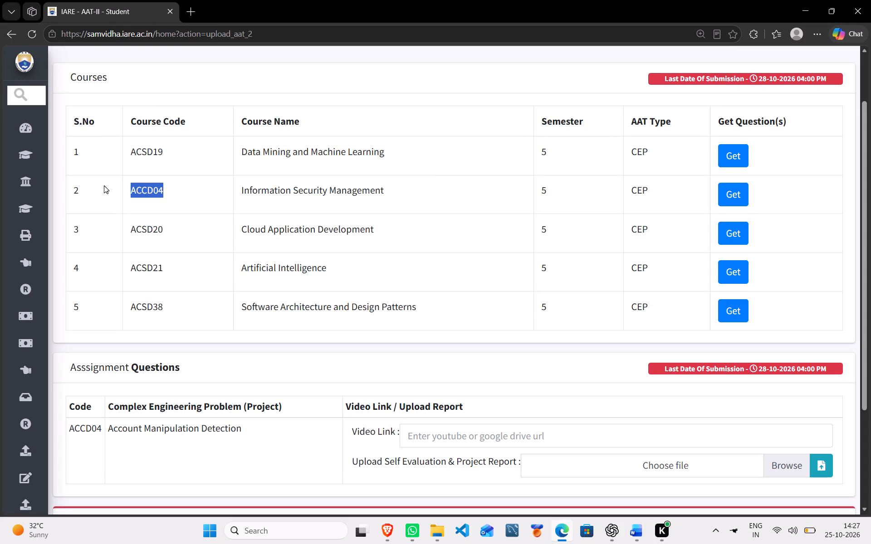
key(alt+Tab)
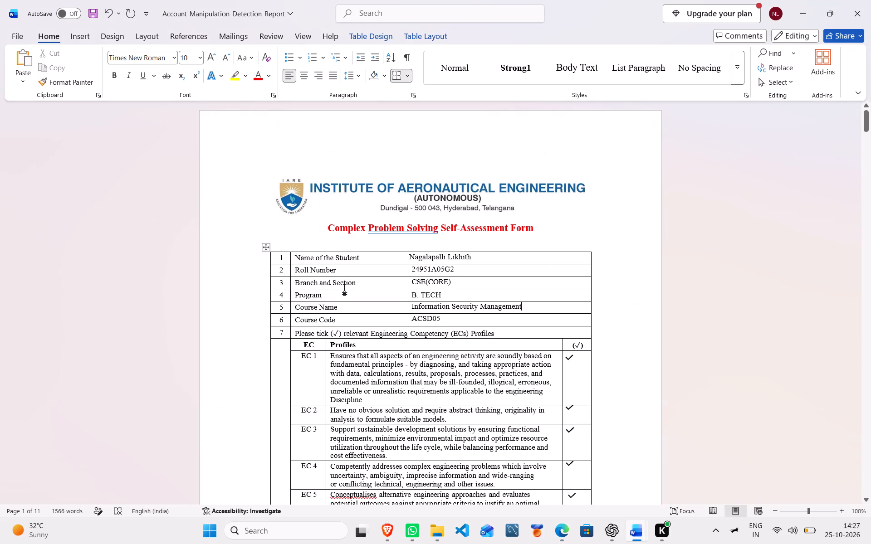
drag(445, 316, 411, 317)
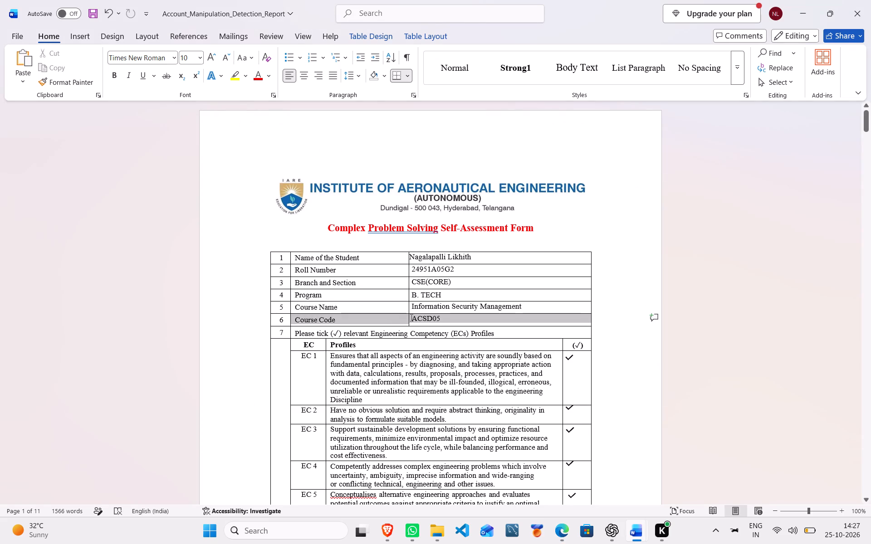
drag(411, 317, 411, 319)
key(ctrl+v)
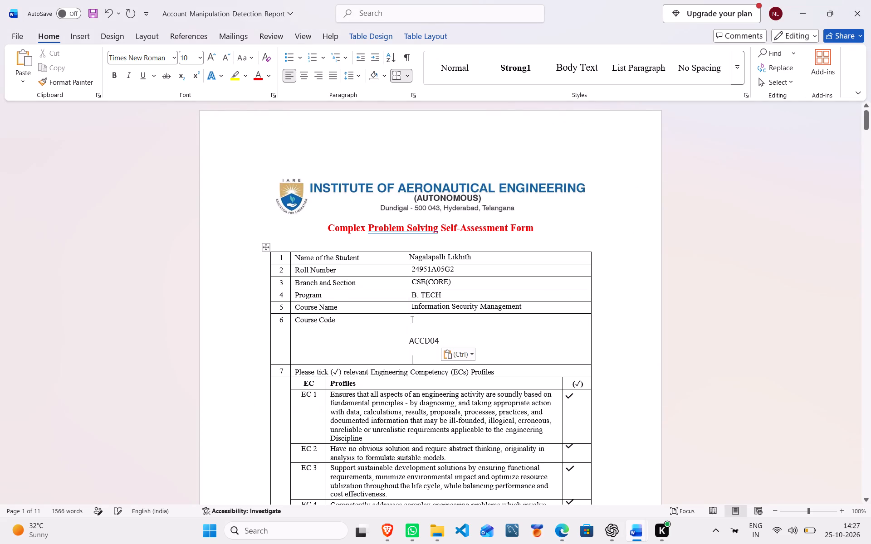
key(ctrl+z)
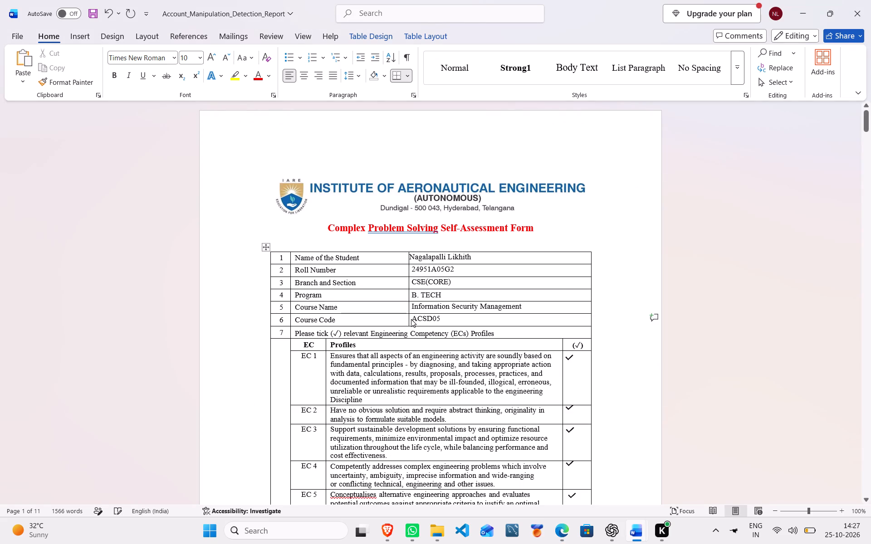
Edit the Course Code row of the self-assessment form to read ACCD04, checking it against the AAT-II page in Edge.
click(445, 316)
key(BackSpace)
key(4)
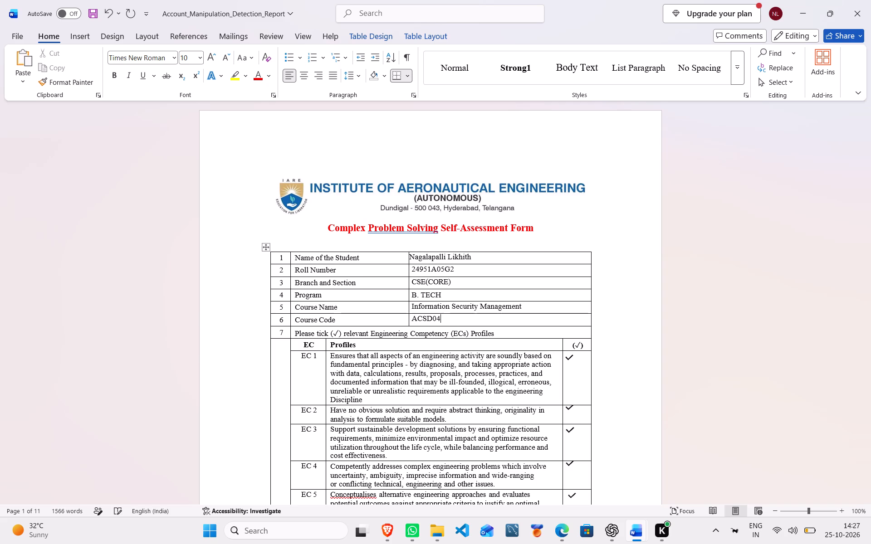
key(alt+Tab)
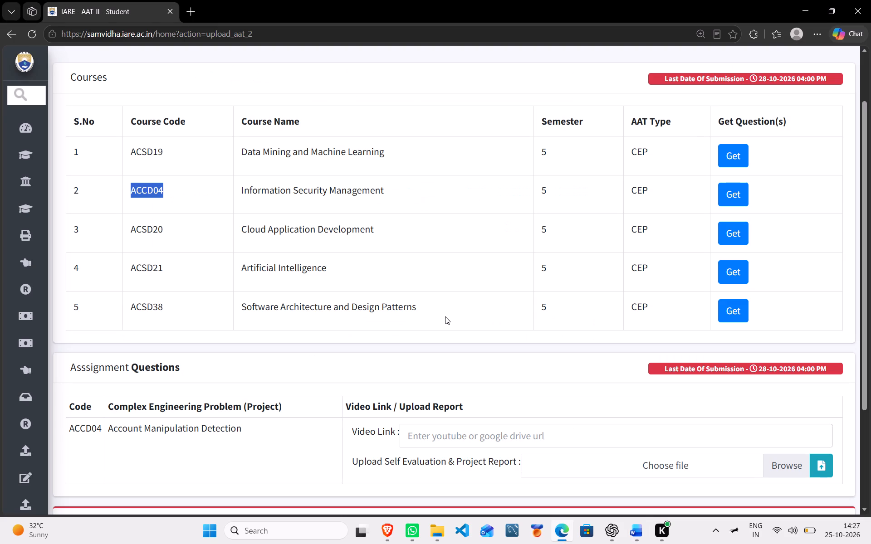
key(alt+Tab)
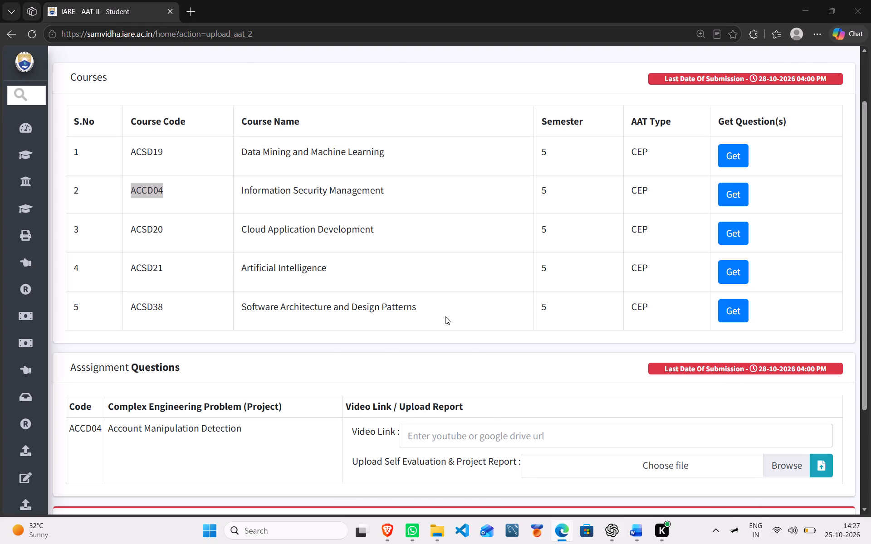
key(Left)
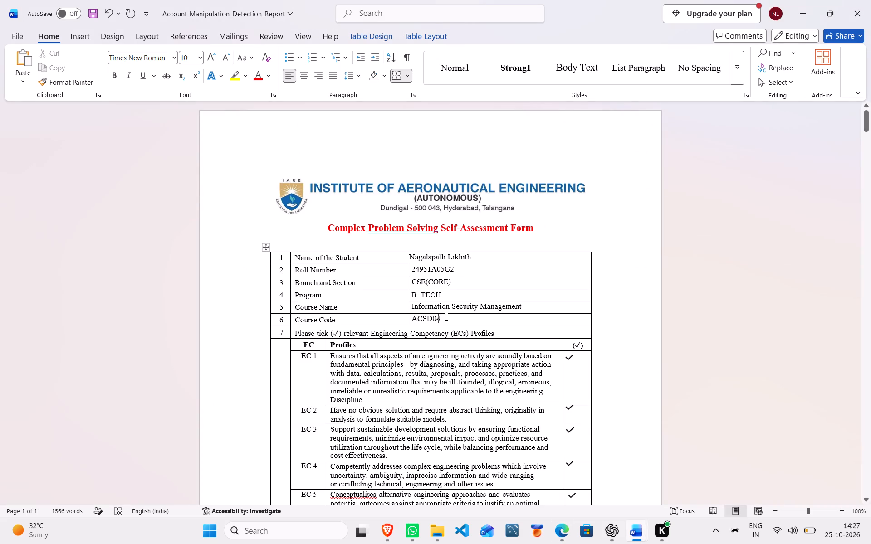
key(Left)
key(Left)
key(BackSpace)
key(c)
key(BackSpace)
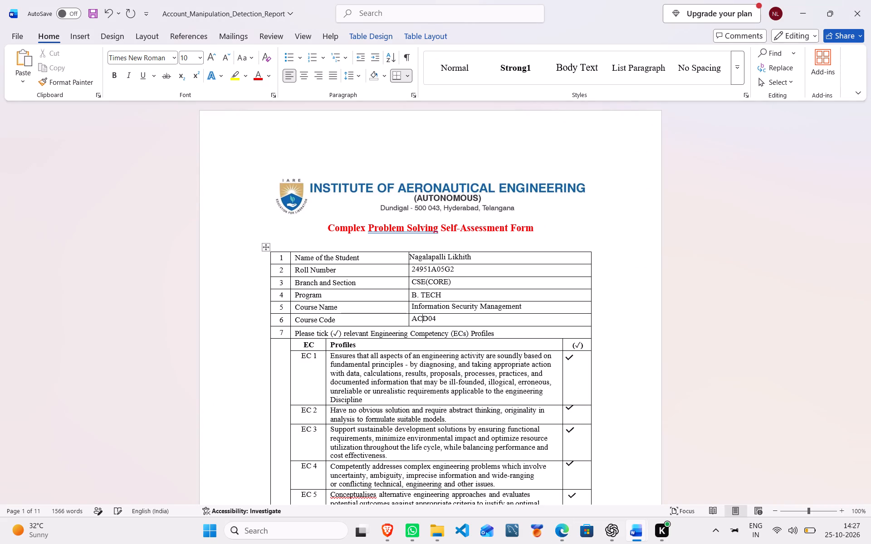
key(shift+c)
Replace the project title on the Complex Engineering Problems page with Account Manipulation Detection from the AAT-II page, keeping text only.
scroll(445, 316, down, 1)
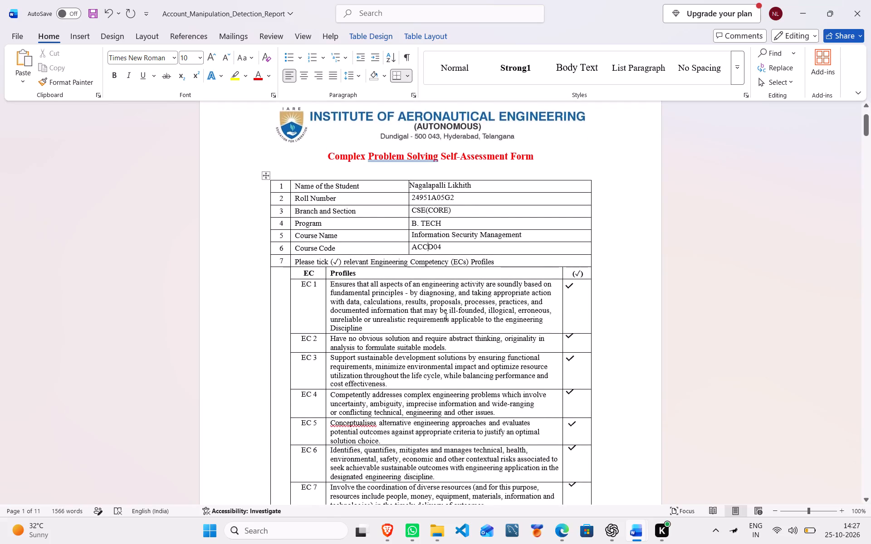
scroll(445, 316, down, 5)
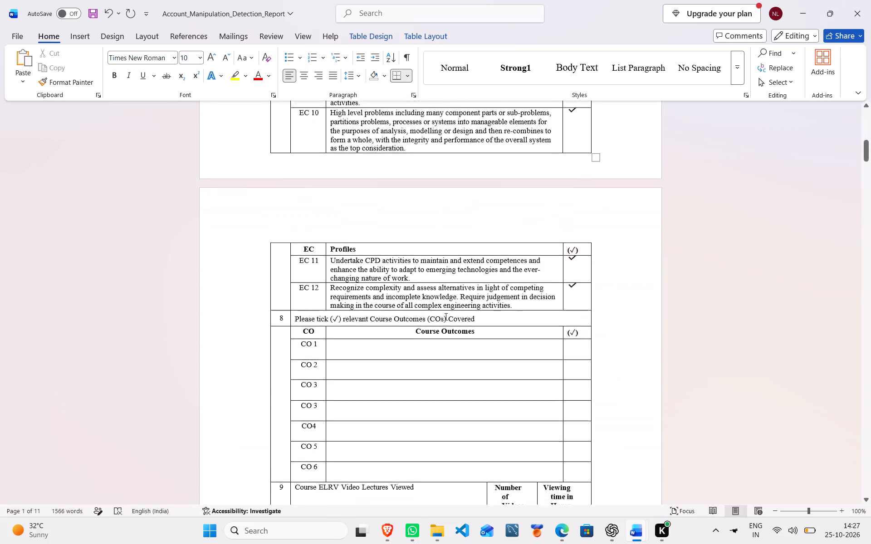
scroll(445, 316, down, 5)
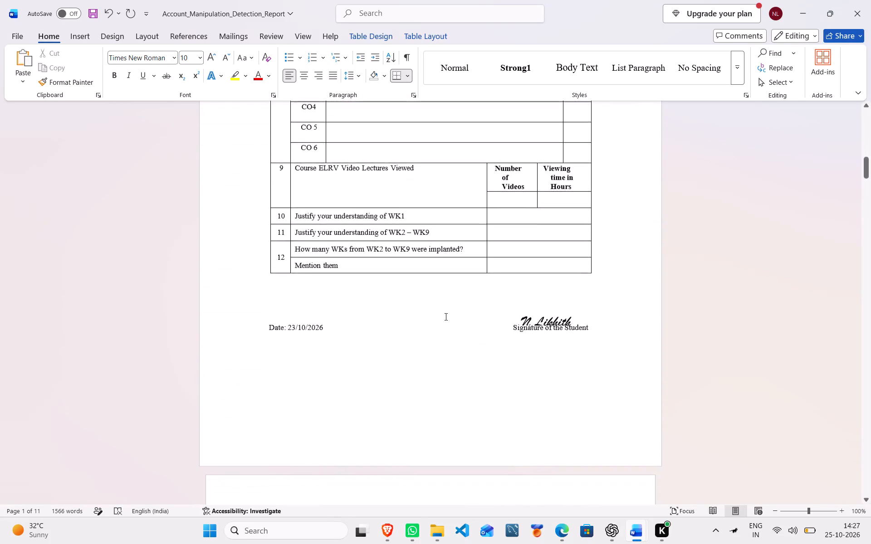
scroll(445, 316, down, 4)
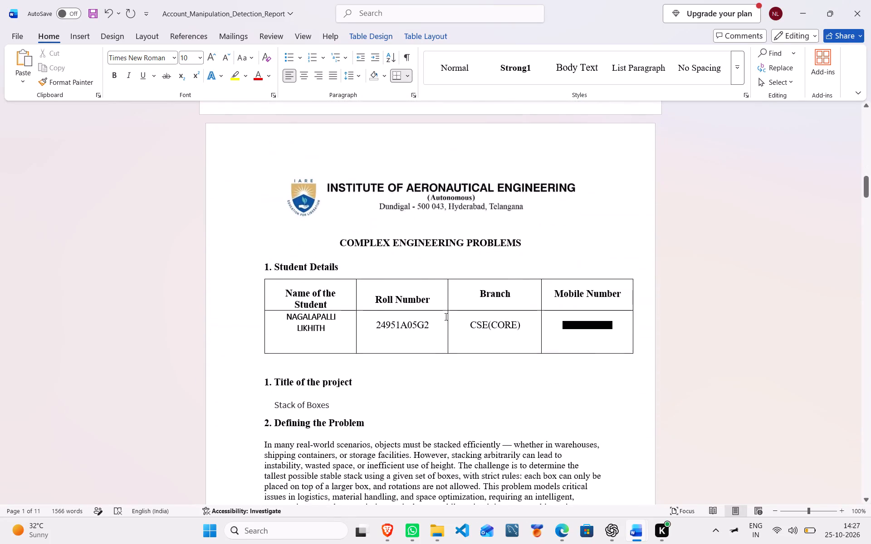
scroll(445, 316, down, 1)
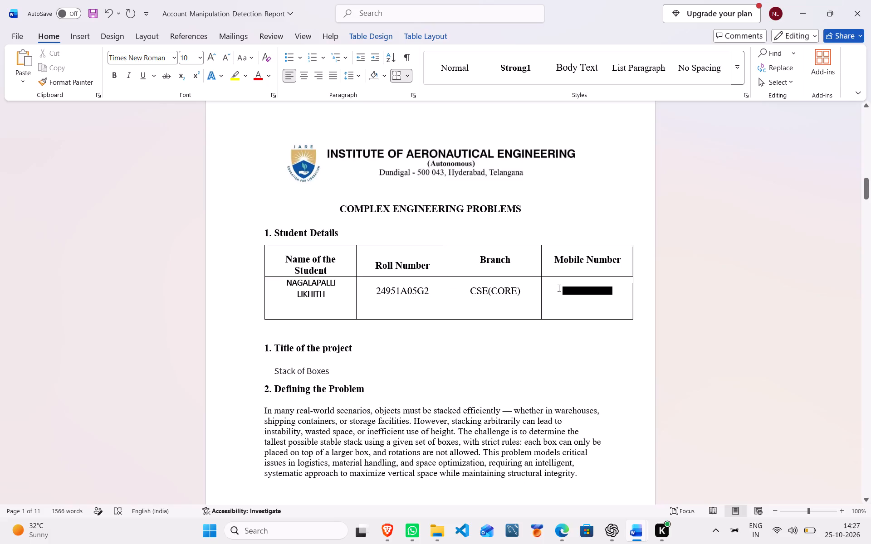
scroll(531, 341, down, 2)
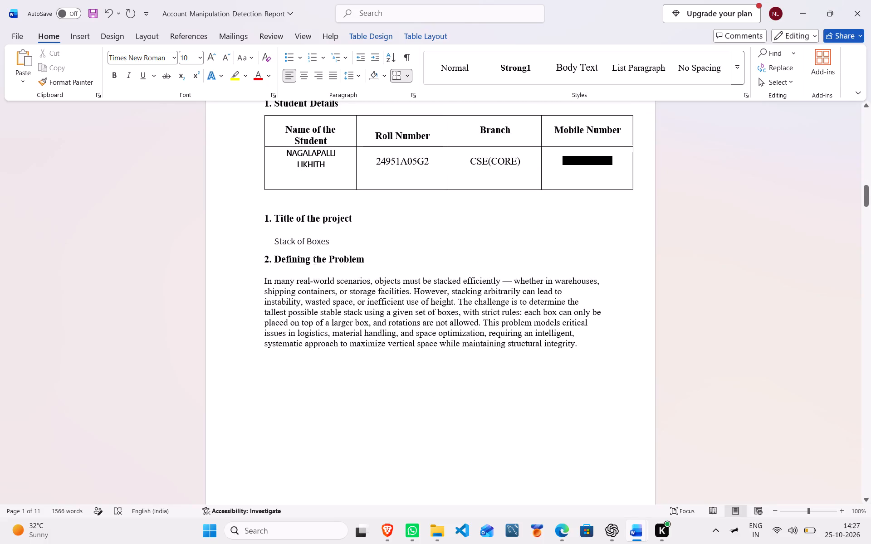
key(alt+Tab)
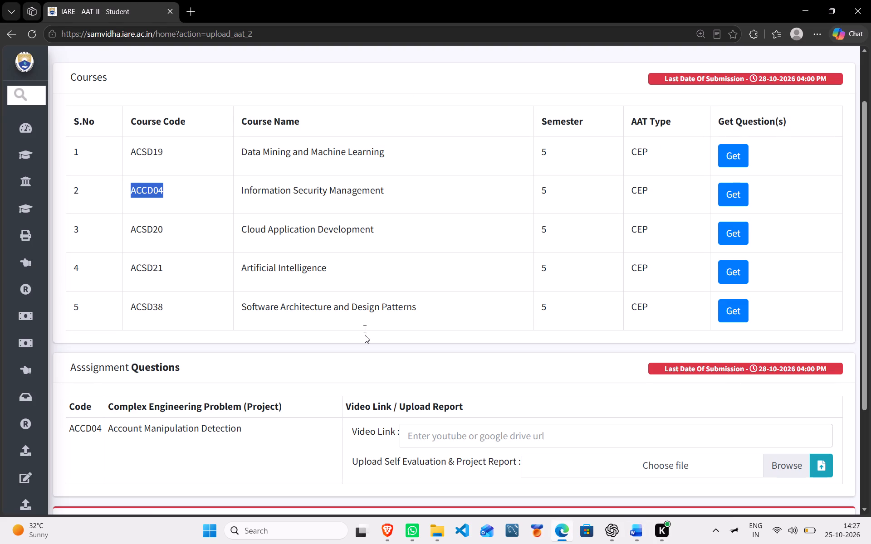
scroll(349, 452, down, 1)
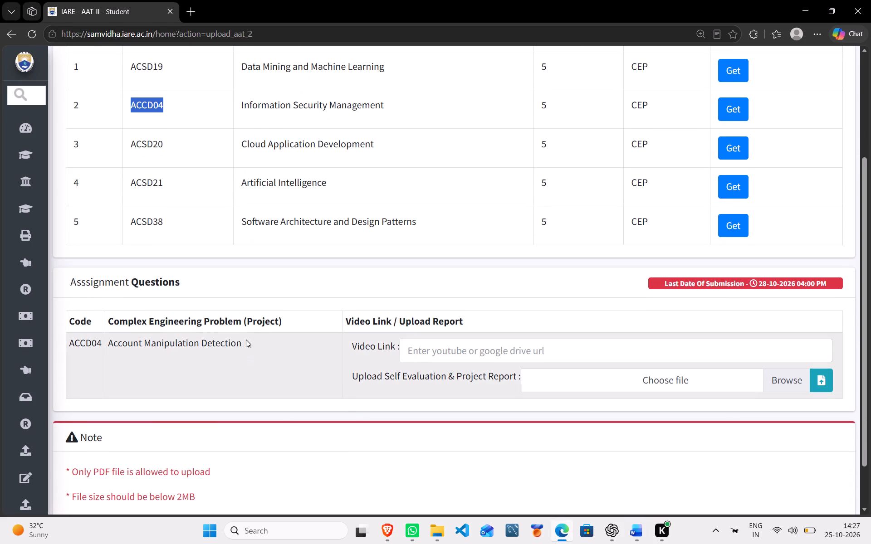
drag(246, 340, 104, 341)
key(ctrl+c)
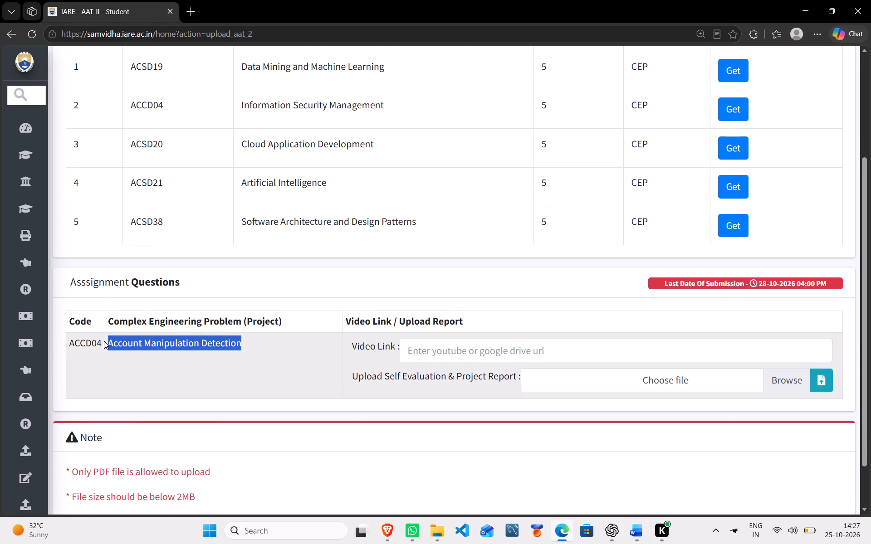
key(alt+Tab)
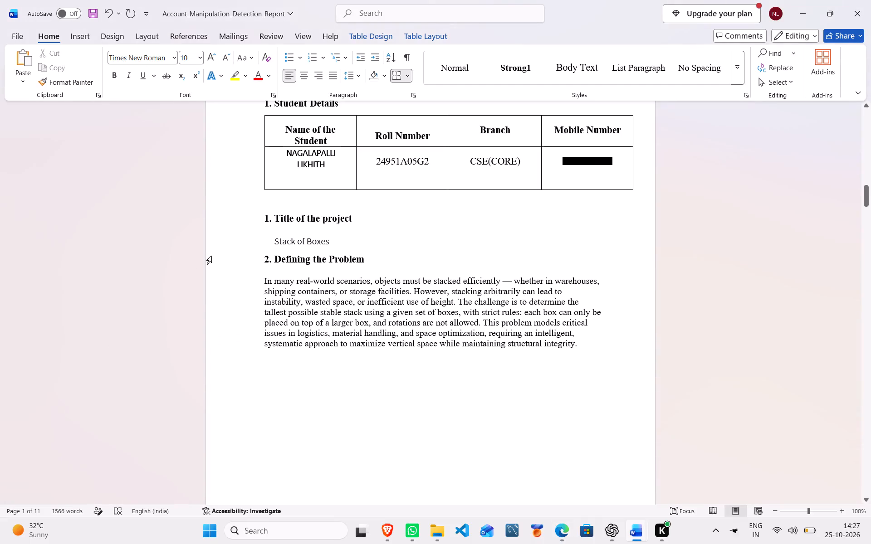
drag(331, 243, 284, 241)
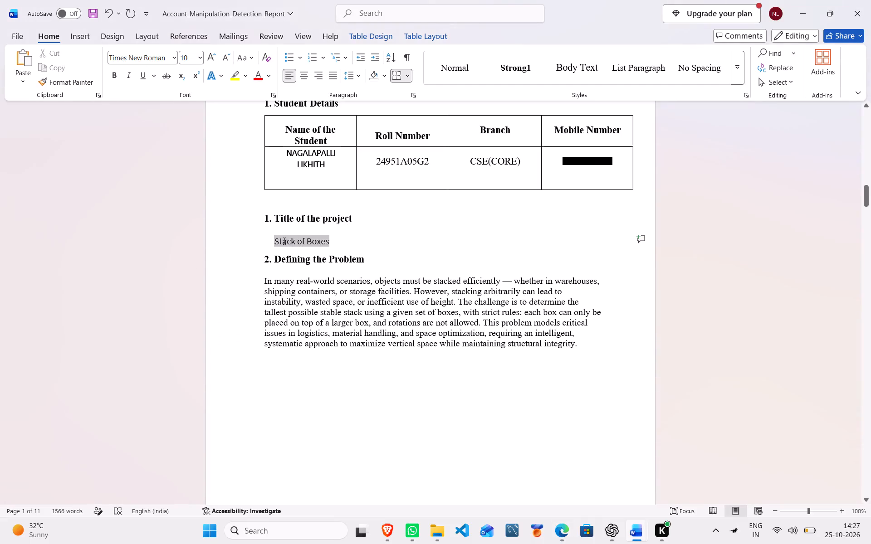
drag(284, 241, 283, 241)
key(ctrl+v)
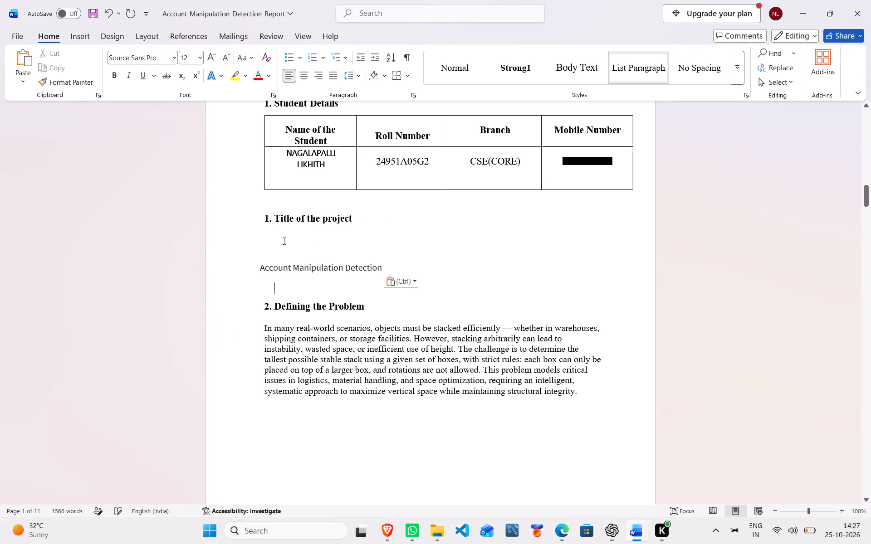
click(404, 281)
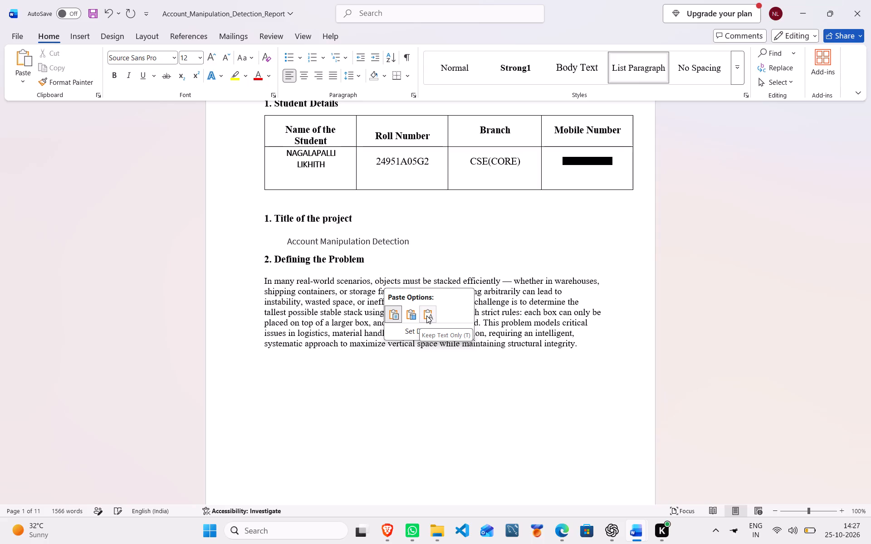
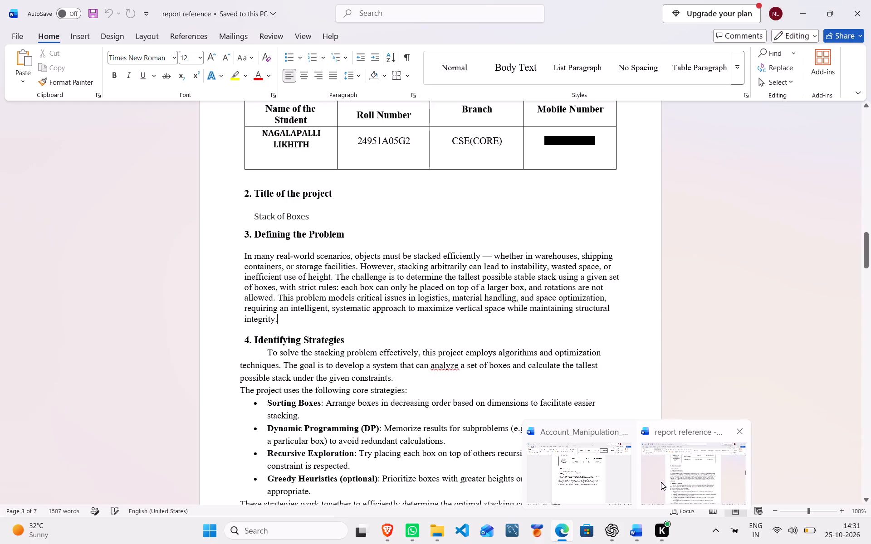
Switch to the Account_Manipulation_Detection_Report document in Word and review its pages from the self-assessment form through to the references.
click(603, 481)
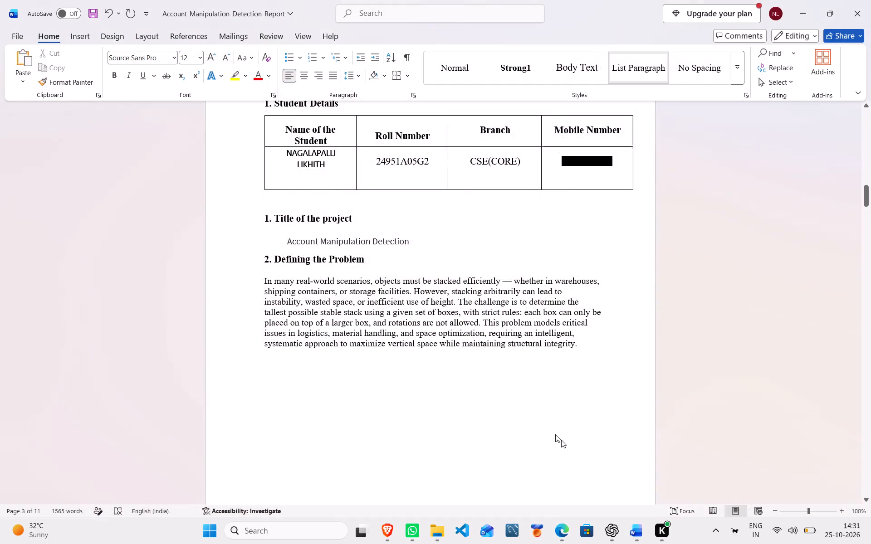
scroll(478, 351, up, 1)
scroll(478, 351, down, 1)
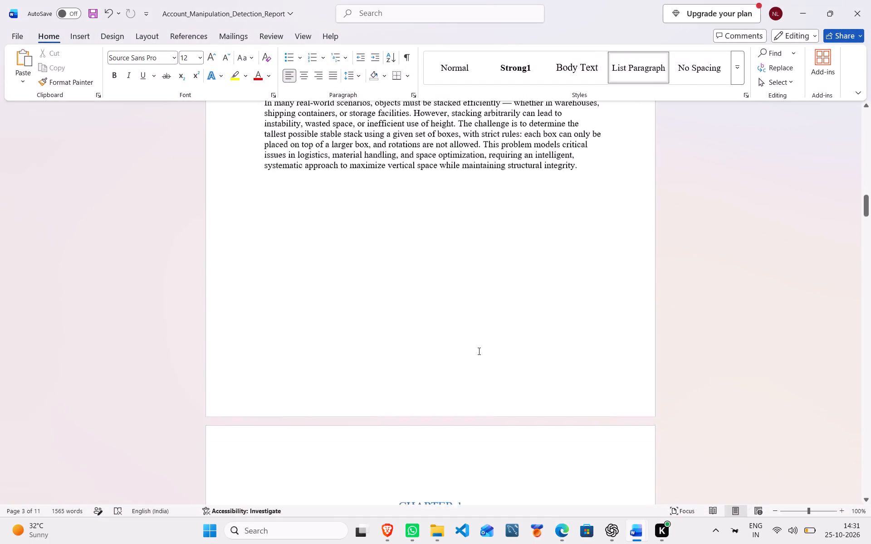
scroll(478, 351, down, 1)
scroll(478, 351, up, 3)
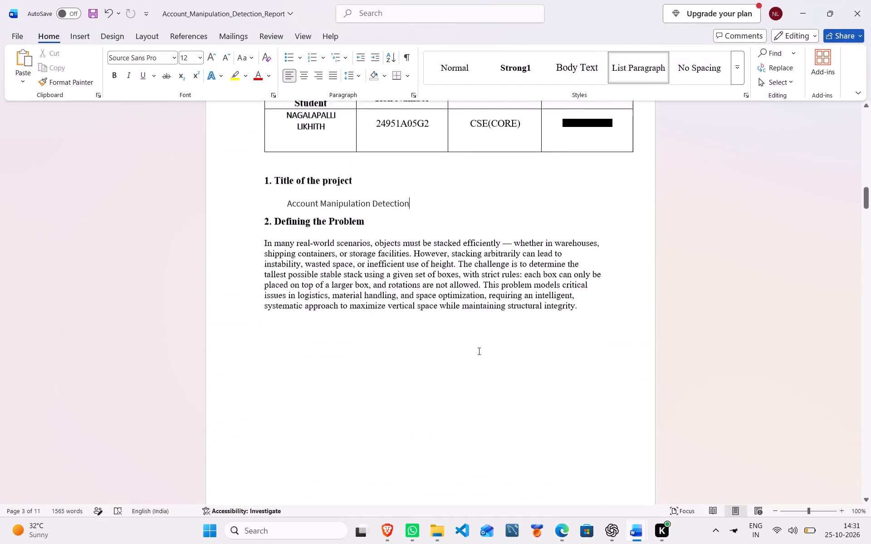
scroll(478, 351, up, 20)
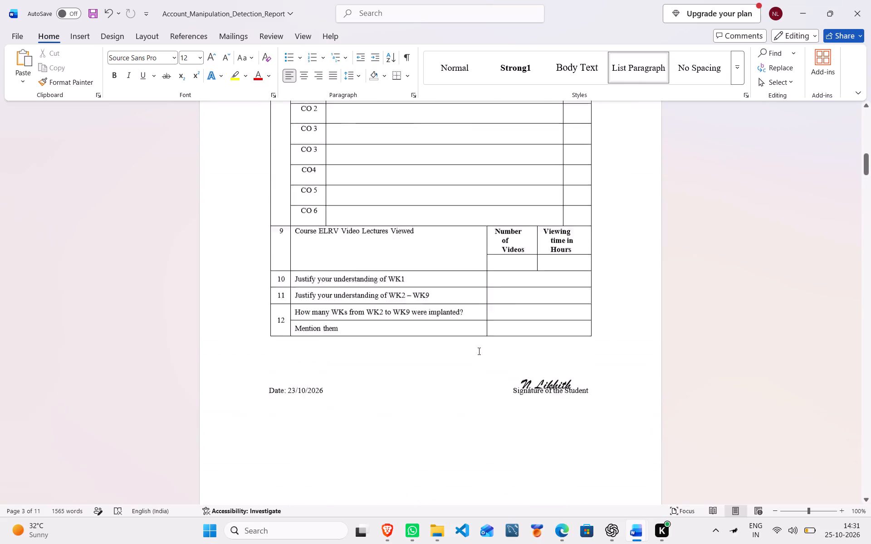
scroll(478, 351, up, 20)
scroll(478, 351, up, 20)
scroll(478, 351, up, 20)
scroll(478, 351, down, 18)
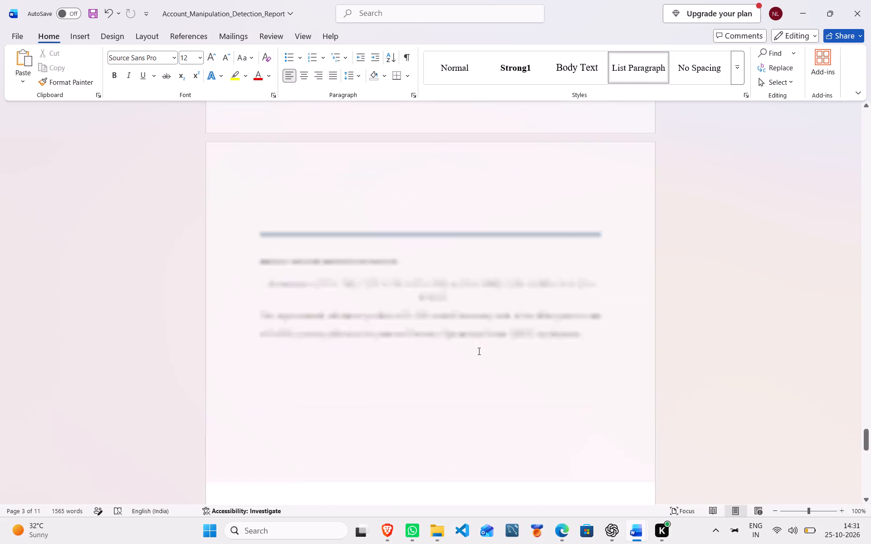
scroll(478, 351, down, 20)
scroll(478, 351, up, 3)
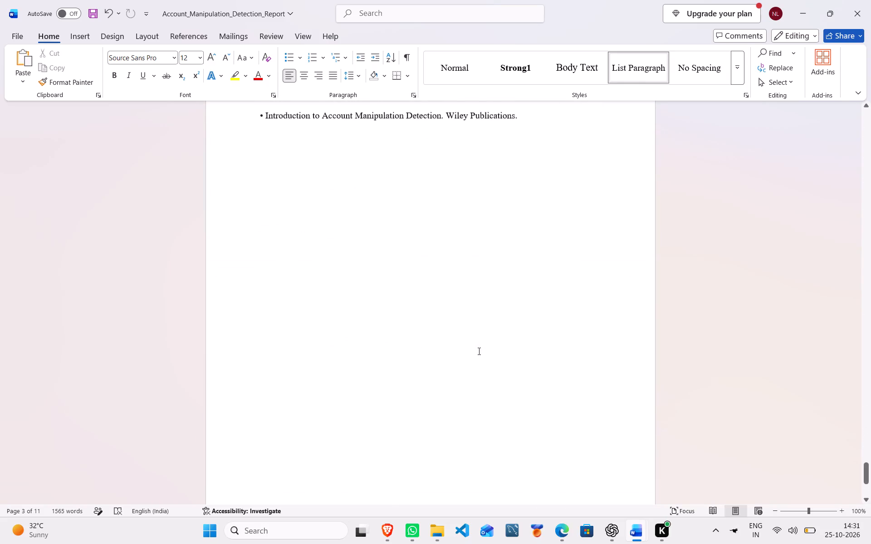
scroll(478, 351, up, 3)
scroll(478, 351, up, 20)
scroll(478, 351, up, 20)
scroll(478, 351, up, 20)
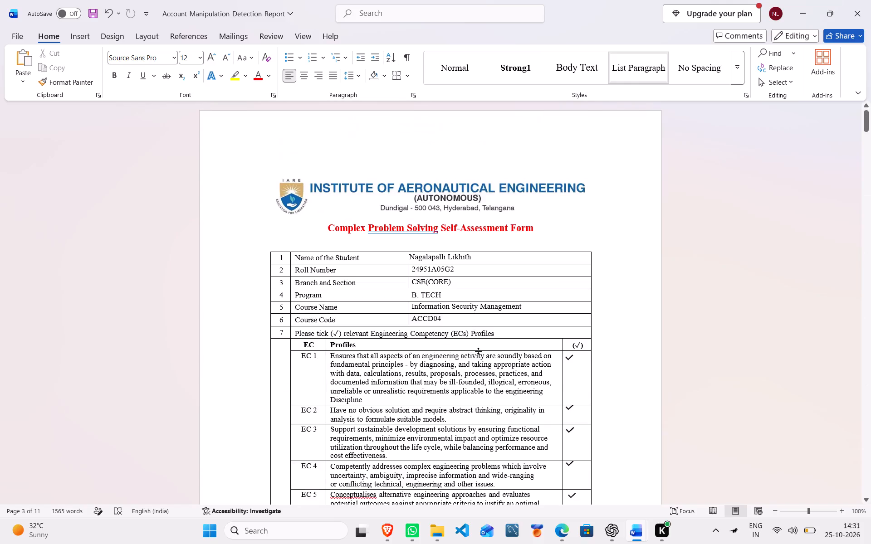
scroll(478, 351, up, 20)
scroll(478, 351, up, 7)
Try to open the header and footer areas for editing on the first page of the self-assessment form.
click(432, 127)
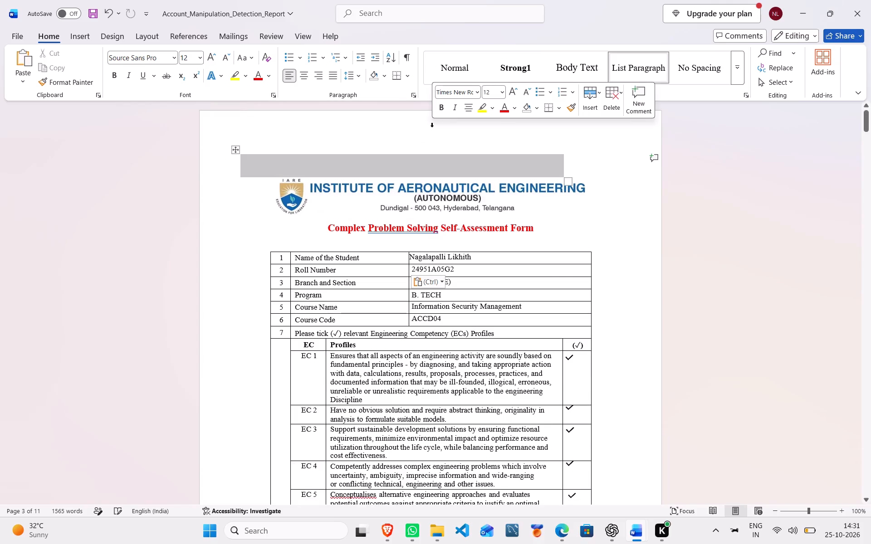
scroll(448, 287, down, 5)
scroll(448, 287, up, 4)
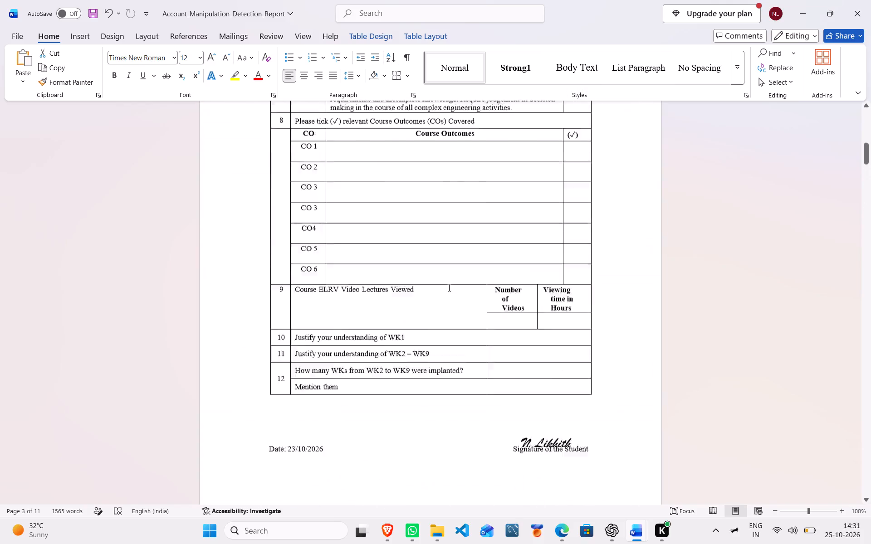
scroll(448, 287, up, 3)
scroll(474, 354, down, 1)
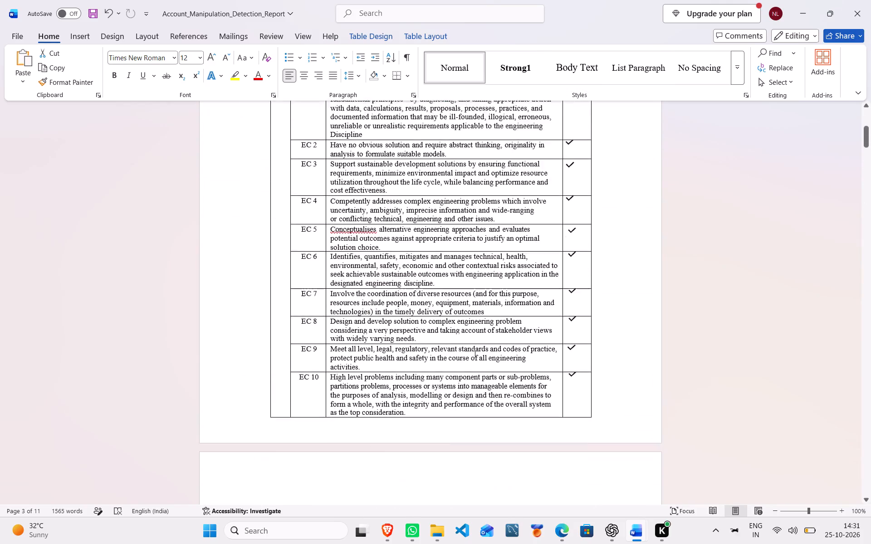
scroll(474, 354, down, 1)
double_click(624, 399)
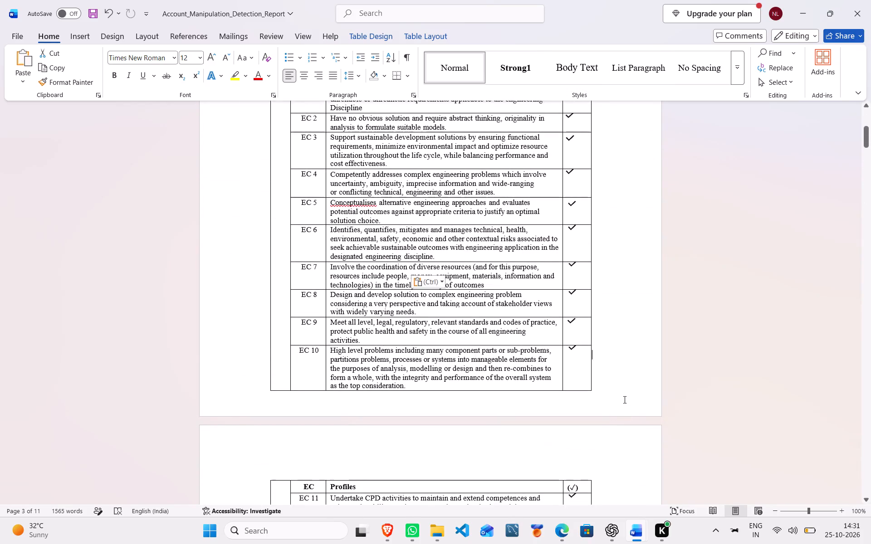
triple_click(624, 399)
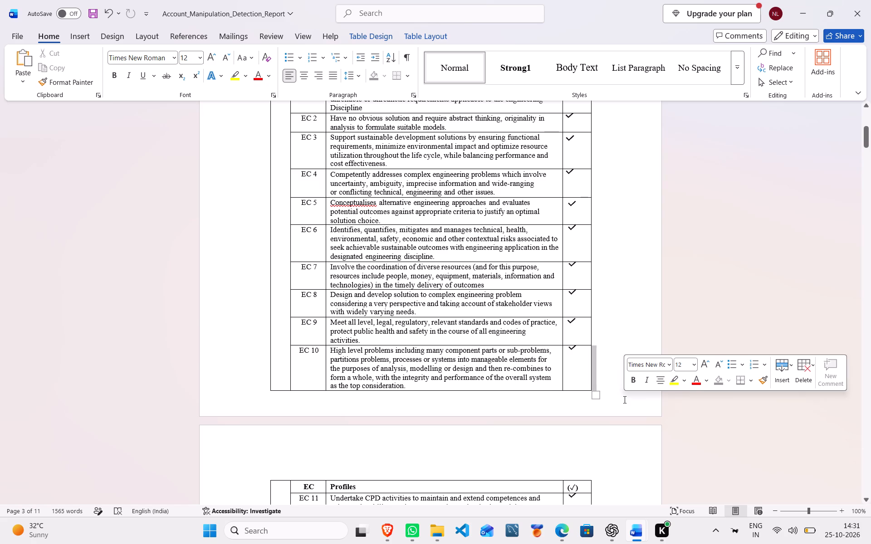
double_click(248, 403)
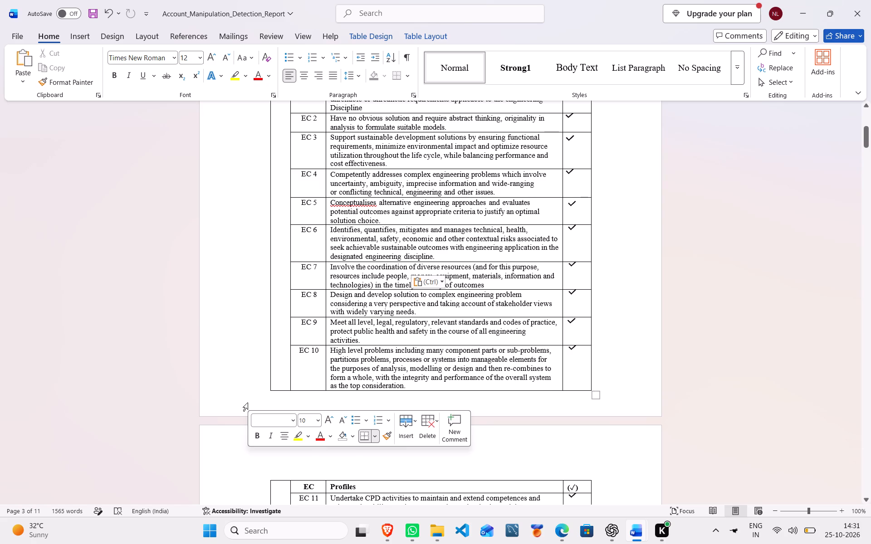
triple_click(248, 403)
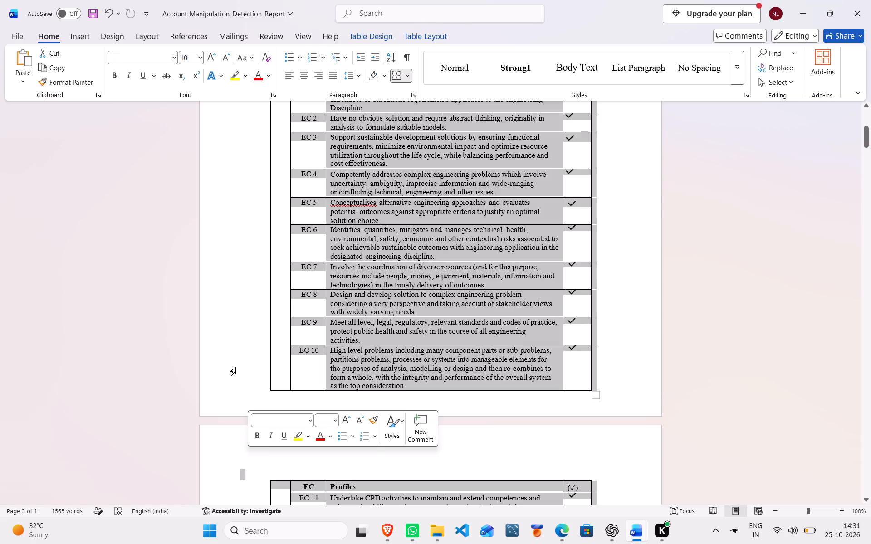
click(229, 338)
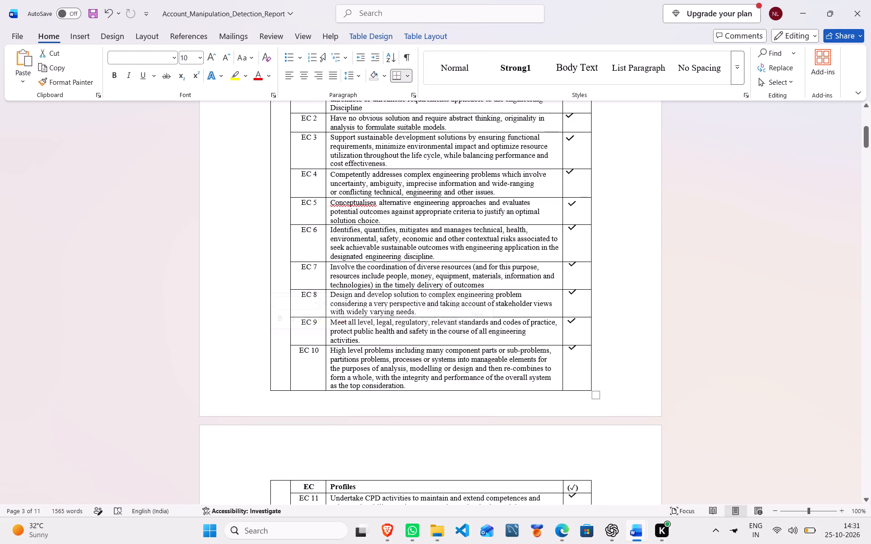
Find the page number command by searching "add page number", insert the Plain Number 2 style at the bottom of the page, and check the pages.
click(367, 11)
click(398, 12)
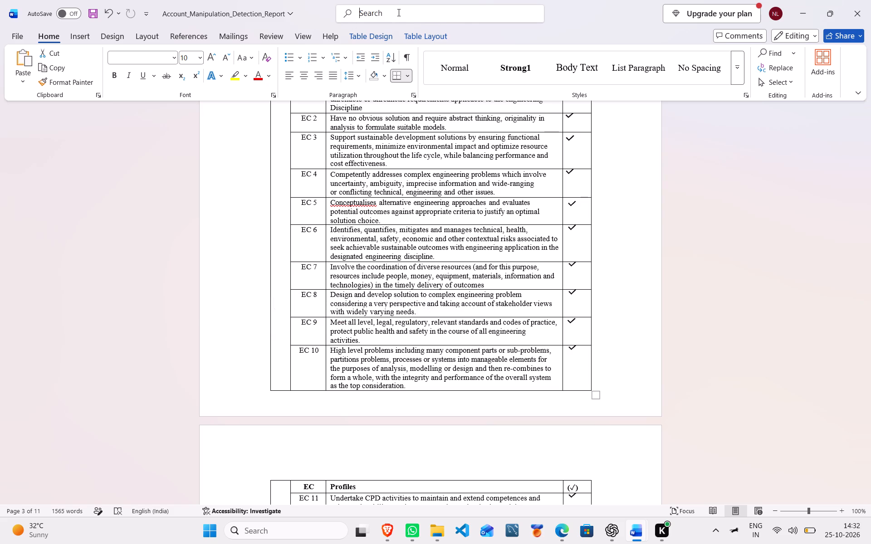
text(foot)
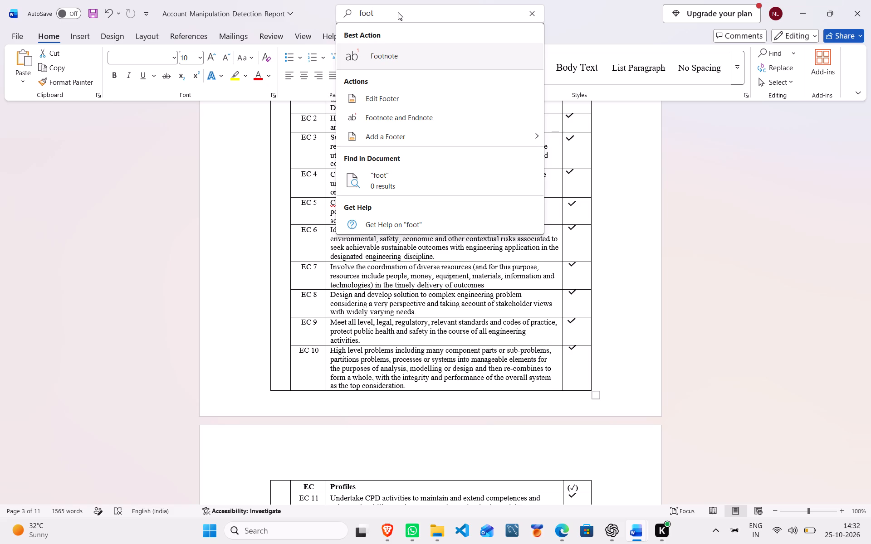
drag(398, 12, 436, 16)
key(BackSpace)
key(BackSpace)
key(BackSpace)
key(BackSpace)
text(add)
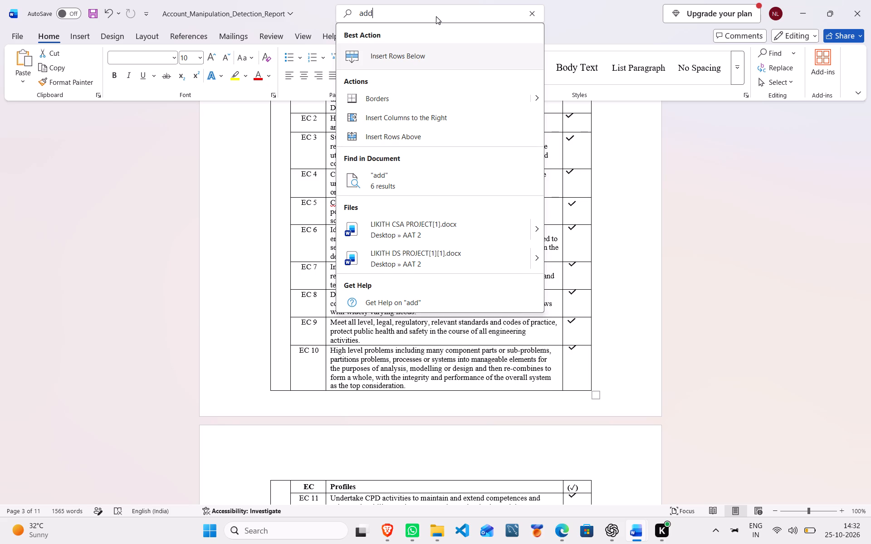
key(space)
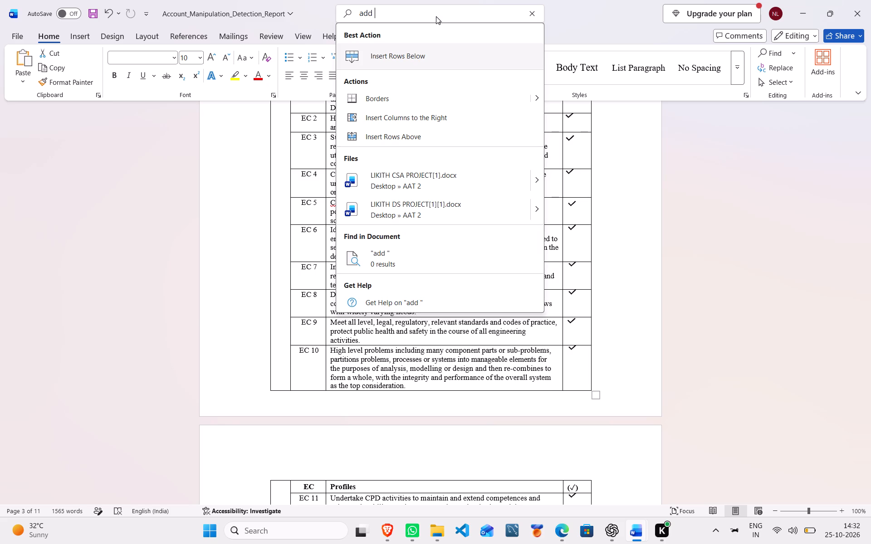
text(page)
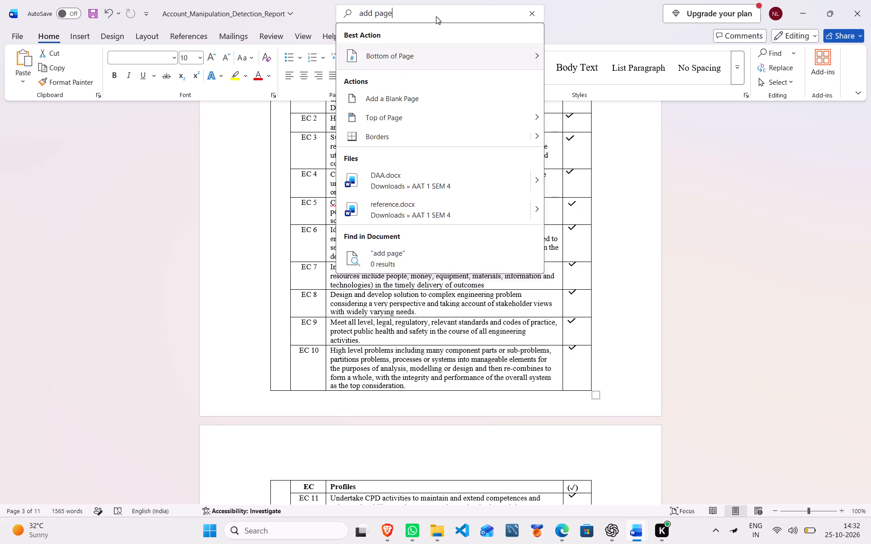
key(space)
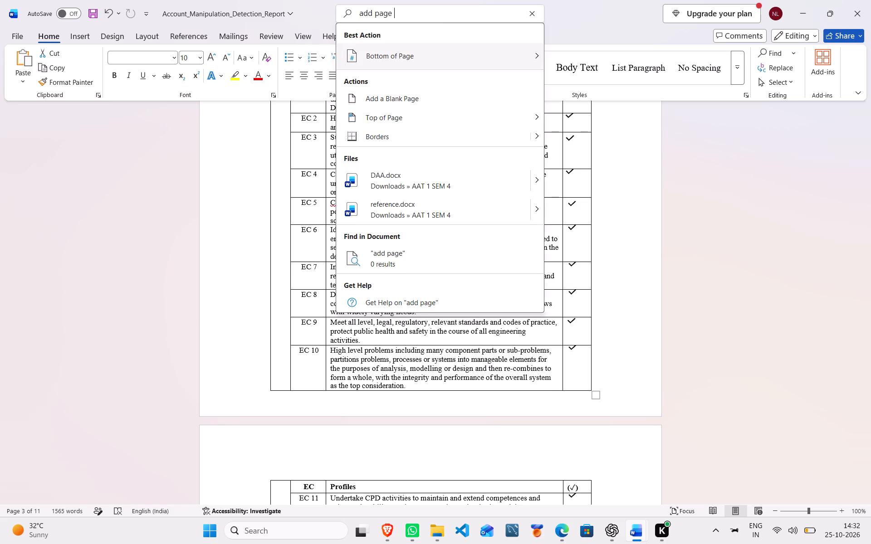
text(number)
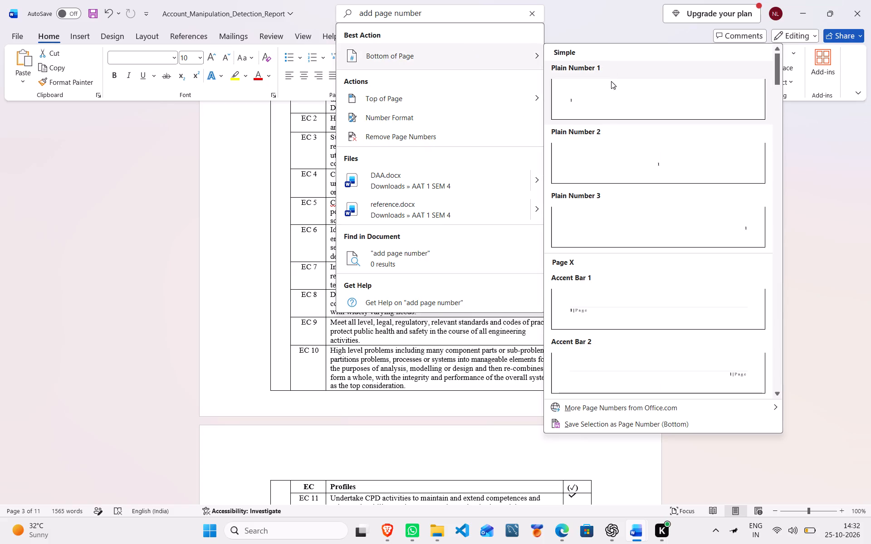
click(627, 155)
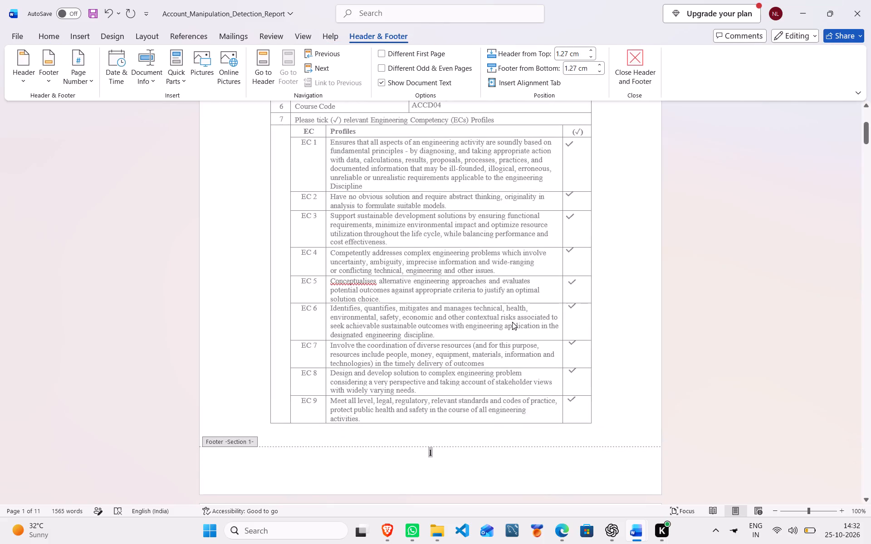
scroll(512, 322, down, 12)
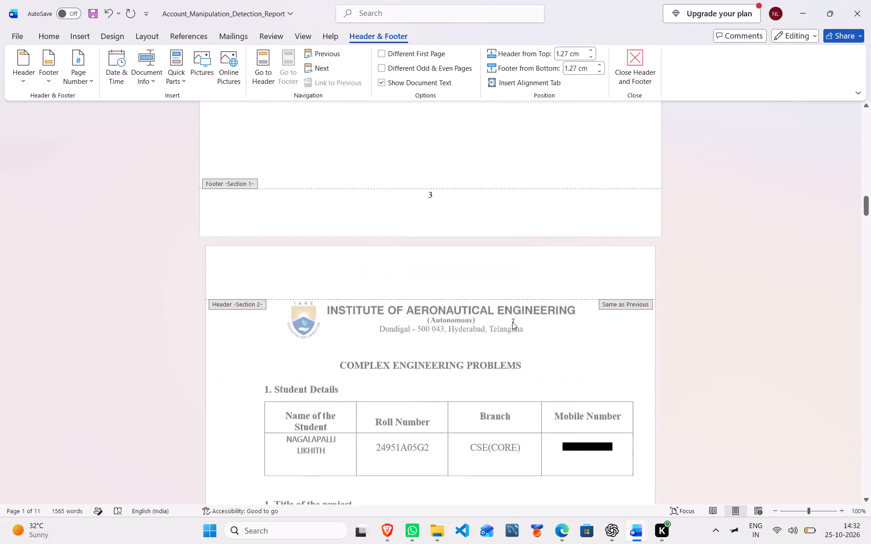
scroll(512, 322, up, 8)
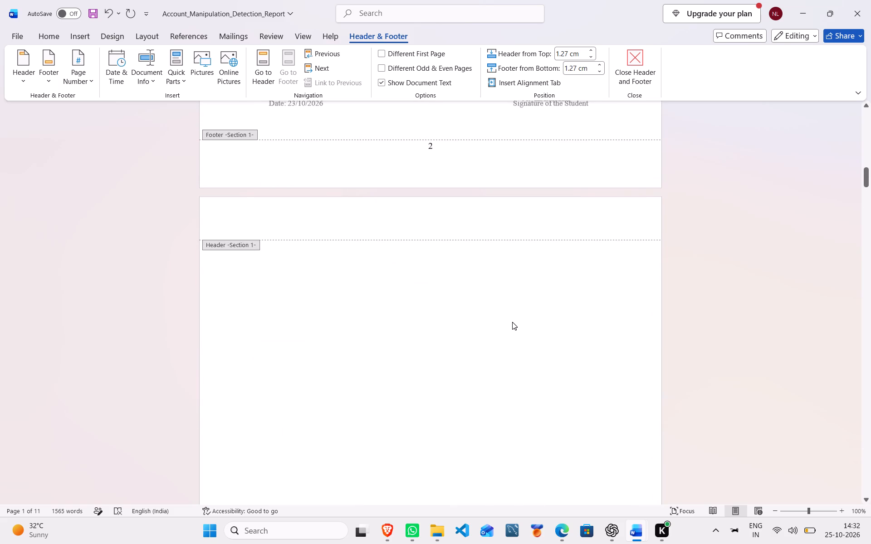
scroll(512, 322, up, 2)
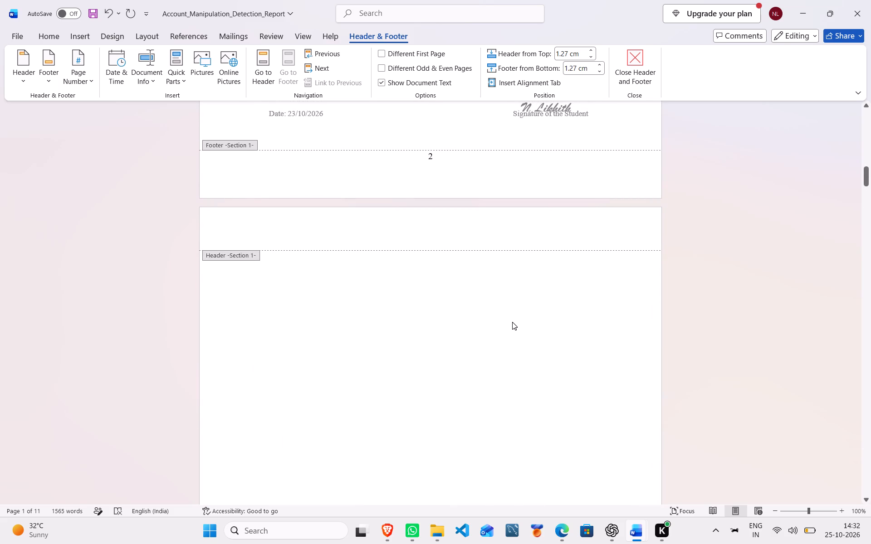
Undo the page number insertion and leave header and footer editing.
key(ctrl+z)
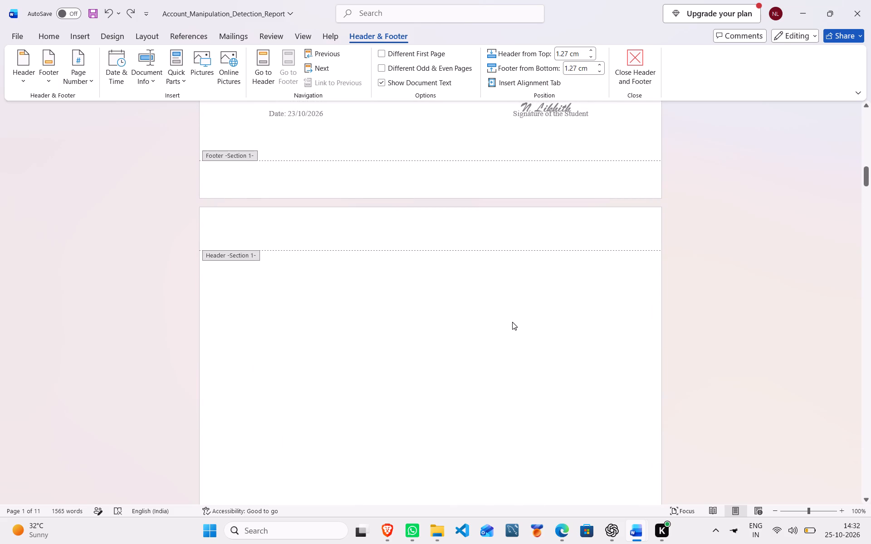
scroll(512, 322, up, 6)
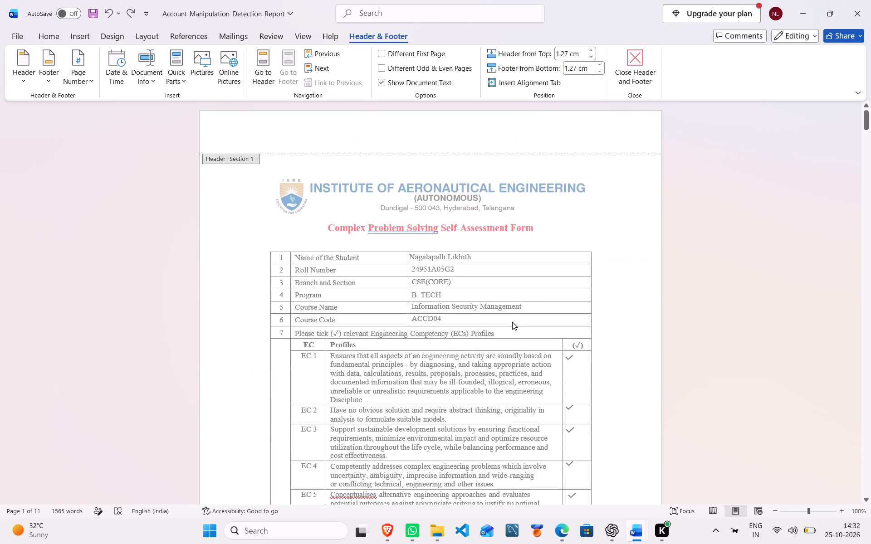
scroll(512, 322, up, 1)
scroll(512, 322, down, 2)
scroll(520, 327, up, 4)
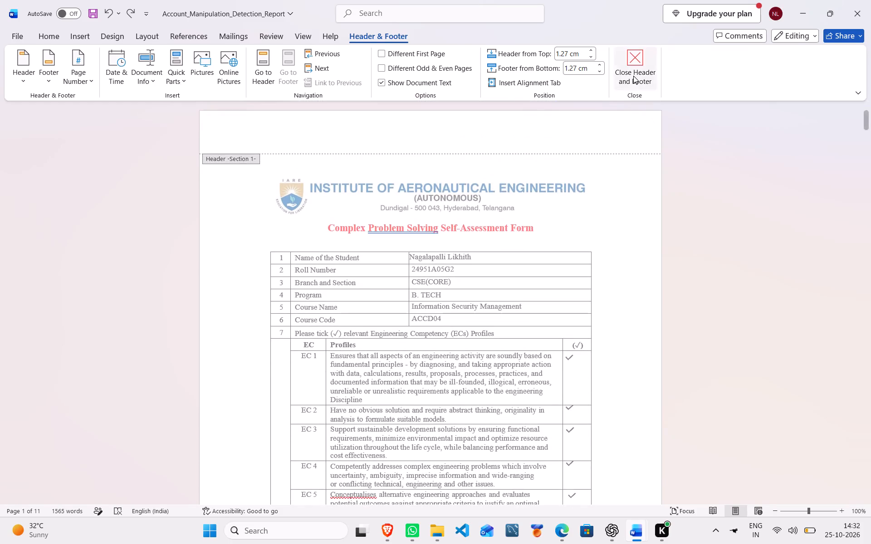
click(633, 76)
Review the report's pages from the self-assessment form through to the end of the document, then return to the first page.
scroll(504, 163, down, 7)
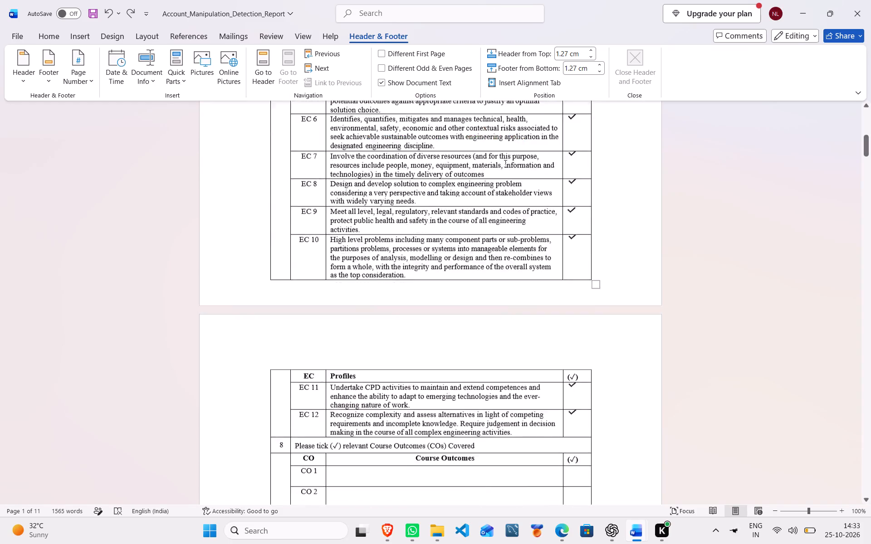
scroll(504, 163, down, 4)
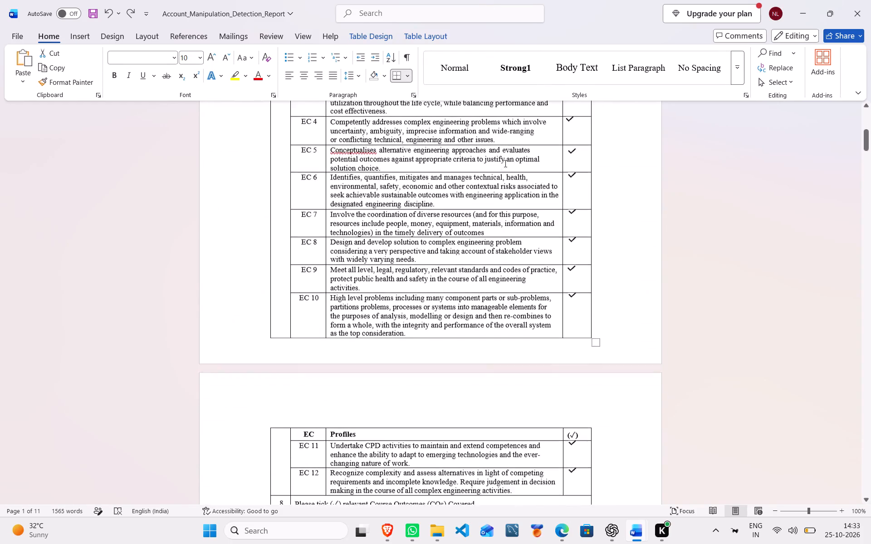
scroll(504, 163, up, 5)
scroll(504, 163, down, 8)
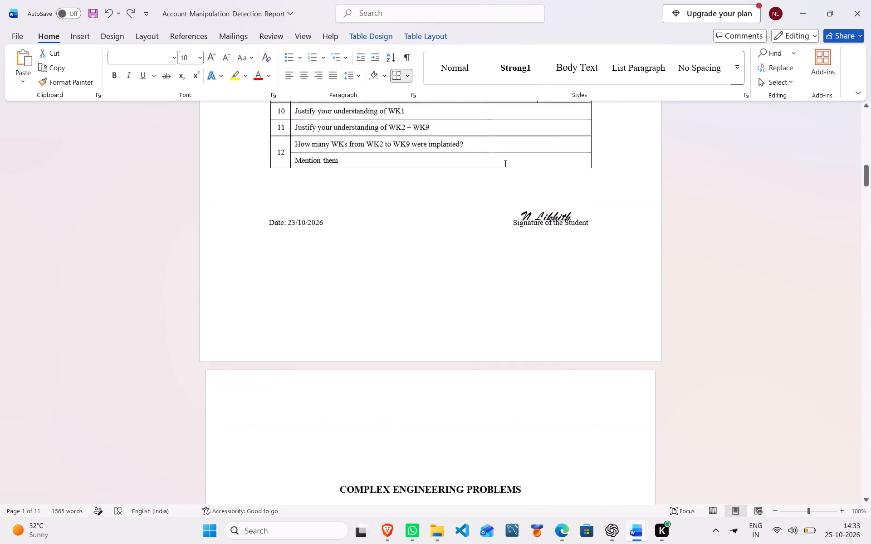
scroll(504, 163, down, 8)
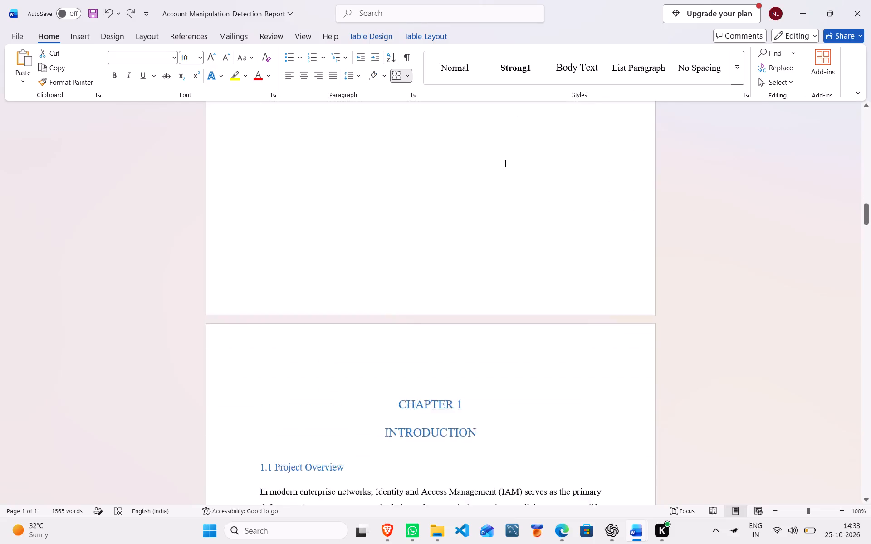
scroll(504, 163, down, 8)
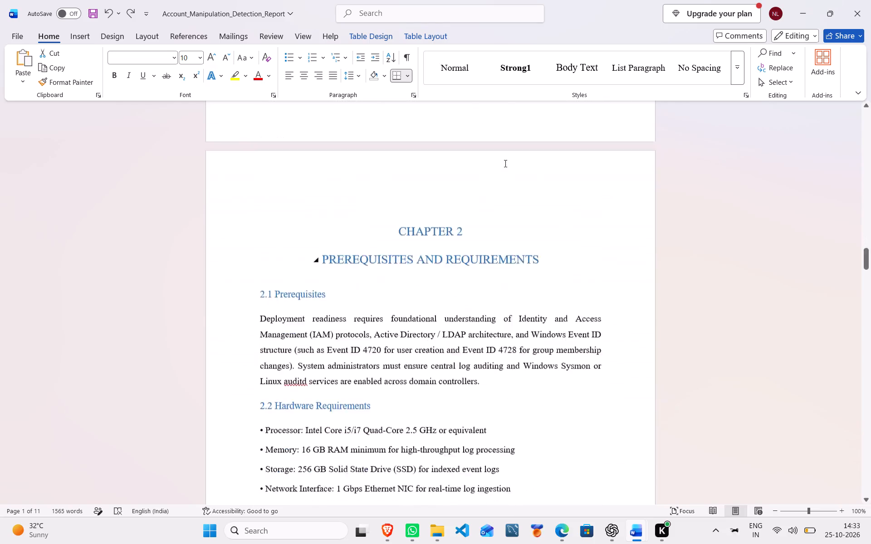
scroll(504, 163, down, 10)
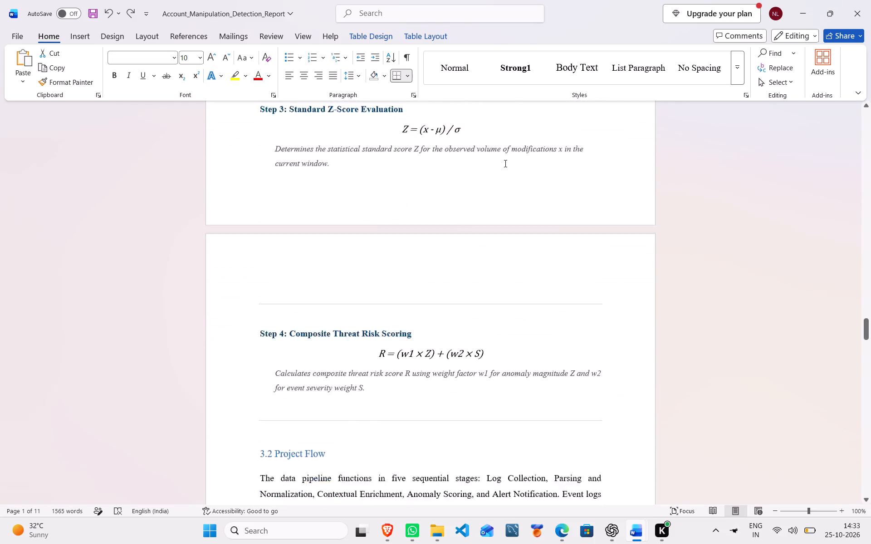
scroll(504, 163, down, 12)
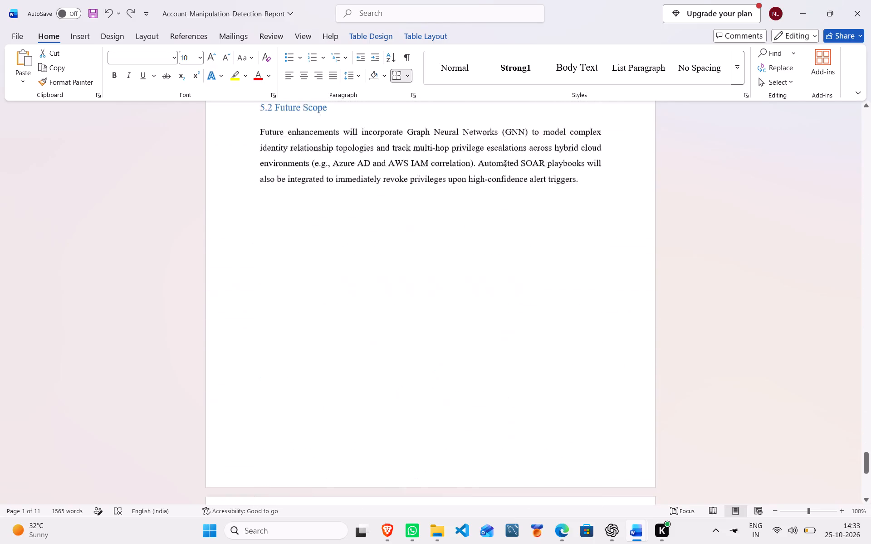
scroll(504, 163, down, 14)
scroll(504, 163, up, 13)
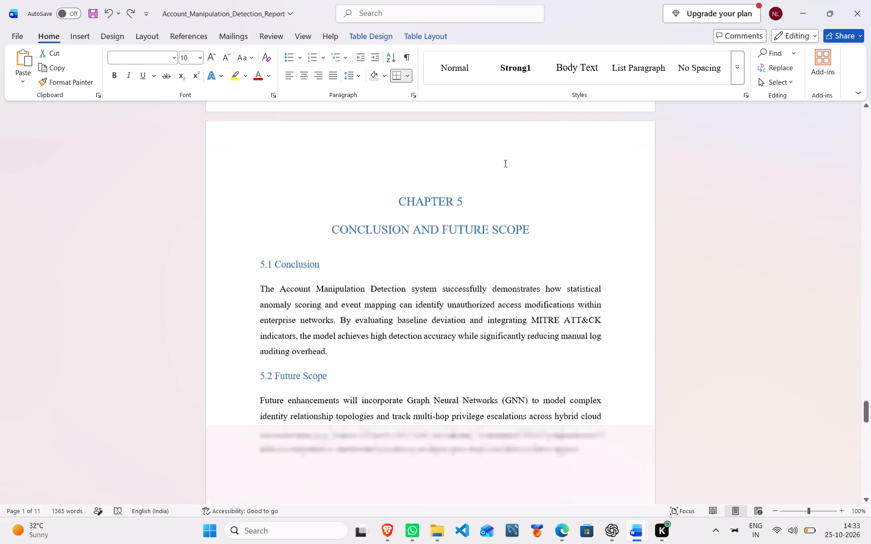
scroll(504, 163, up, 13)
scroll(504, 163, up, 20)
scroll(504, 163, up, 20)
scroll(504, 163, up, 20)
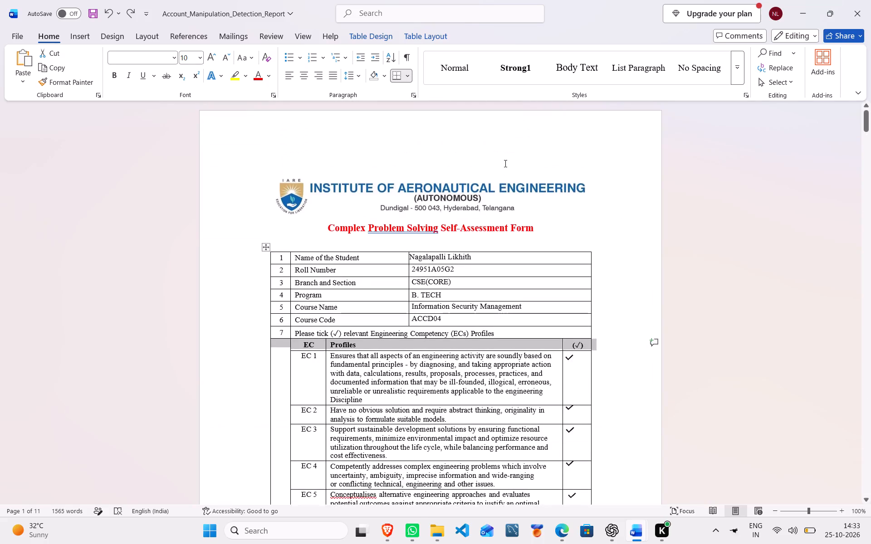
Search the commands for "add page" and insert the Plain Number 2 page number at the bottom of the page.
click(629, 166)
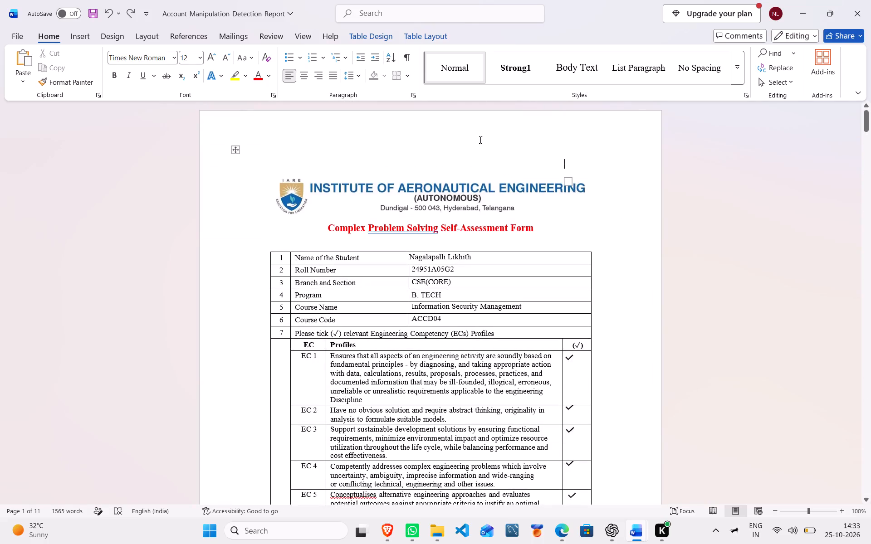
click(403, 13)
text(add)
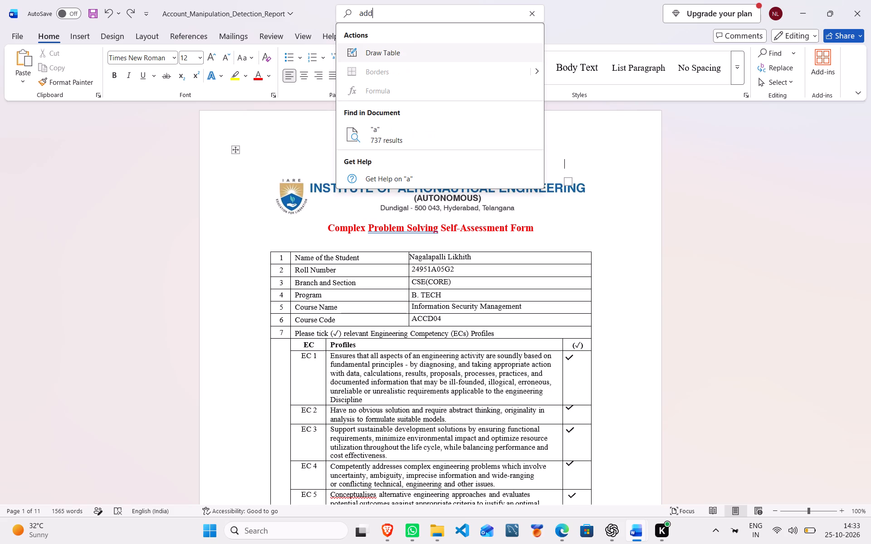
key(space)
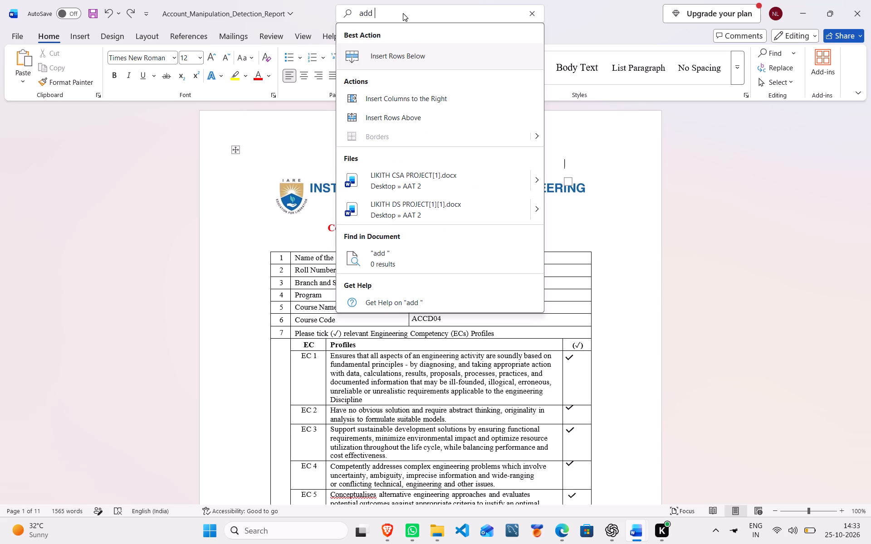
text(page)
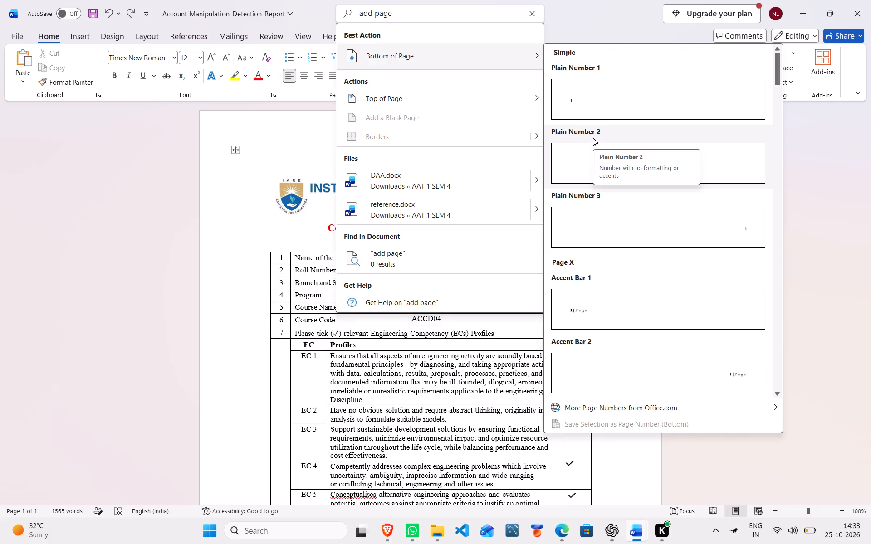
click(570, 147)
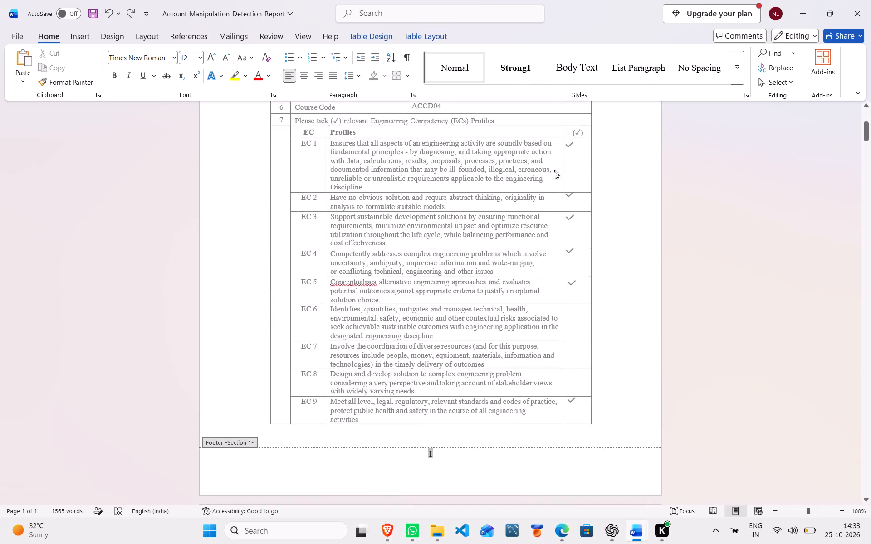
Check the footer page numbers from the self-assessment form through to the references page.
scroll(532, 281, down, 9)
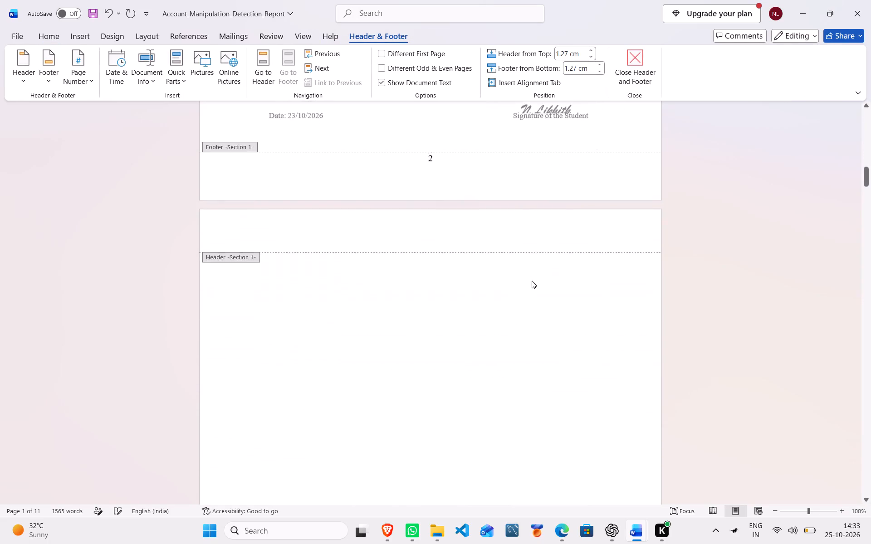
scroll(532, 281, down, 9)
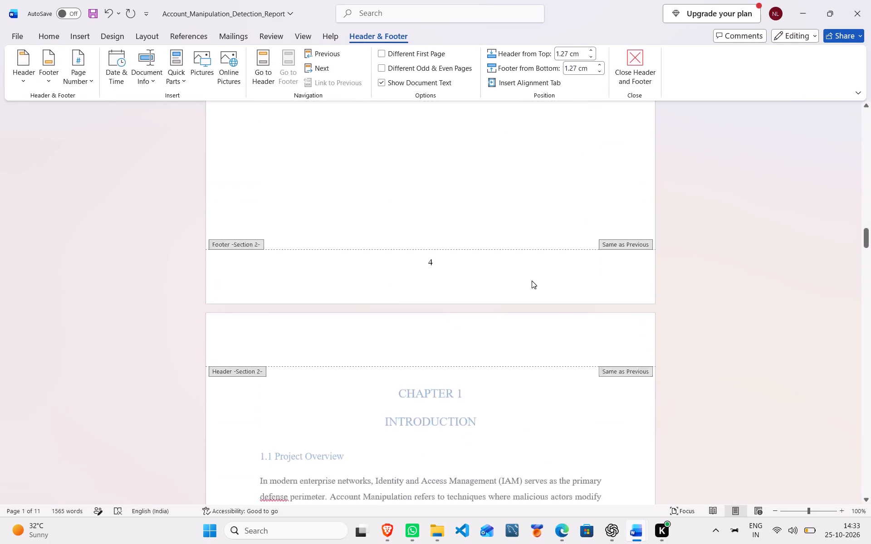
scroll(532, 281, down, 15)
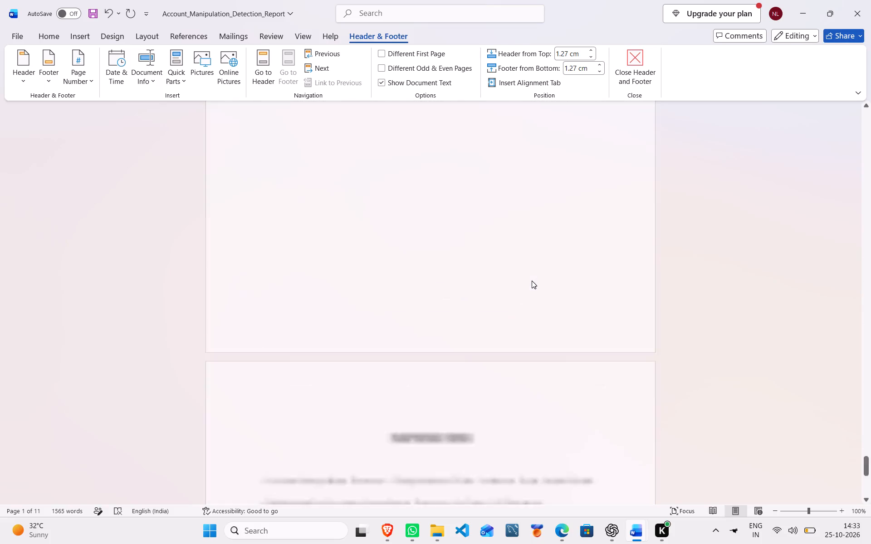
scroll(532, 281, down, 10)
scroll(532, 281, up, 5)
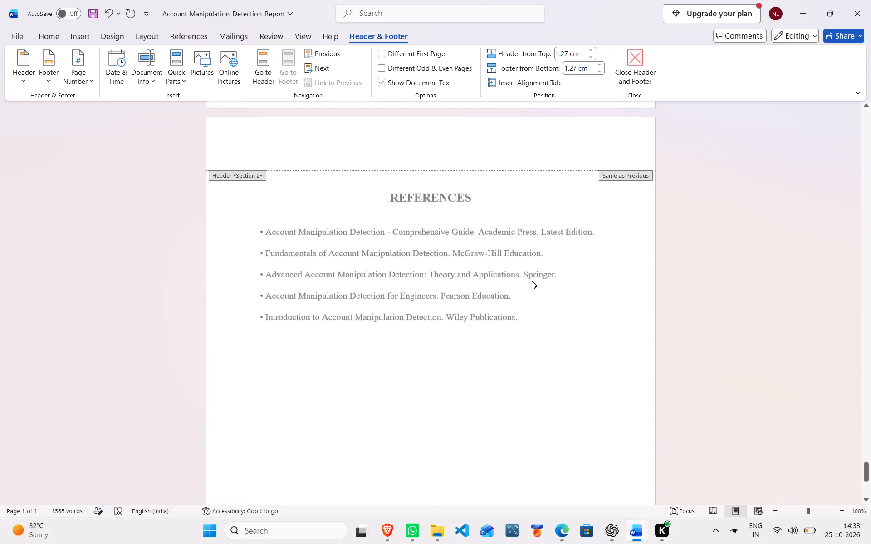
scroll(532, 281, up, 12)
scroll(532, 281, up, 20)
scroll(532, 281, up, 20)
scroll(532, 281, up, 20)
scroll(532, 281, down, 1)
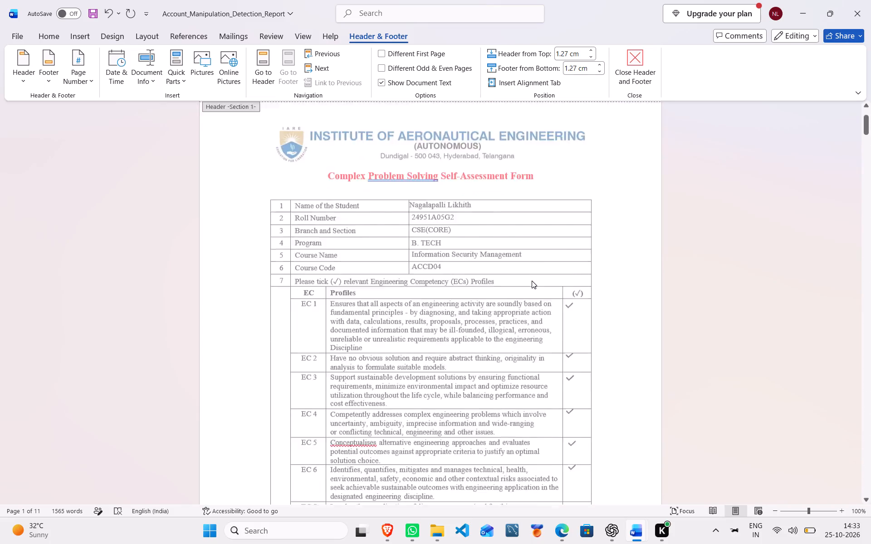
scroll(532, 281, down, 7)
Leave header and footer editing, keeping the inserted page numbers.
click(532, 281)
click(435, 261)
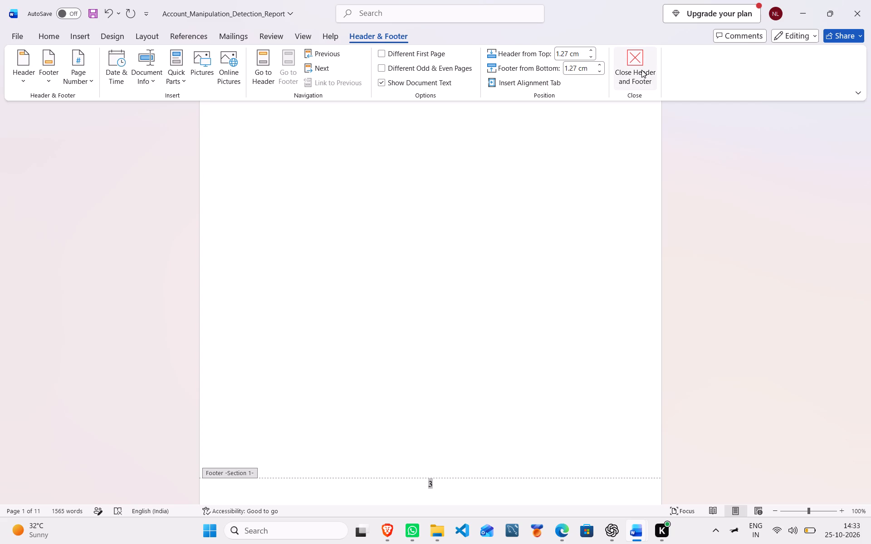
click(631, 77)
Delete the blank page between the student signature page and the Complex Engineering Problems page by removing its empty paragraphs.
scroll(485, 247, down, 6)
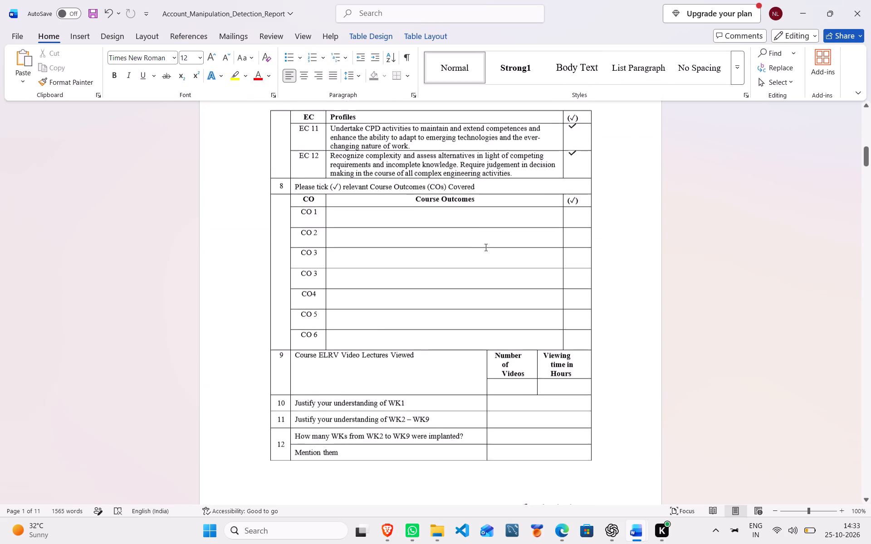
scroll(485, 247, up, 3)
scroll(485, 247, down, 3)
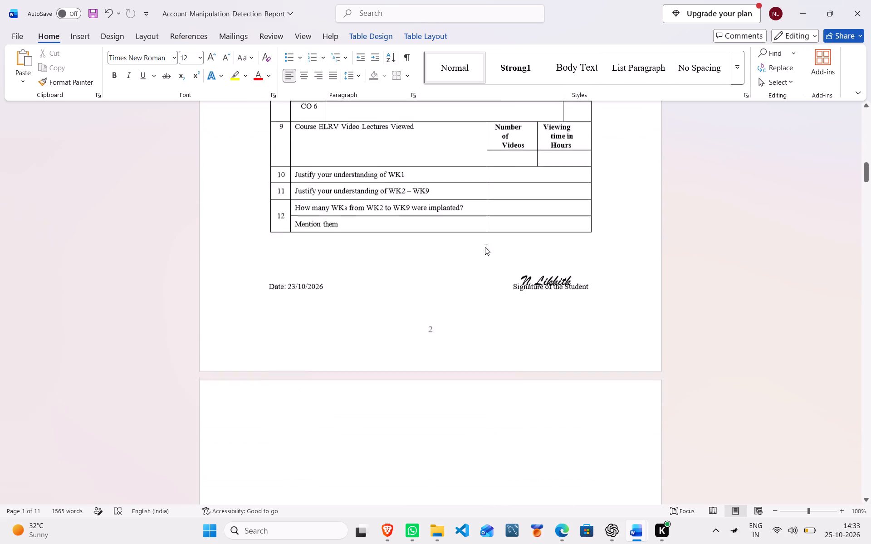
scroll(485, 247, down, 2)
click(425, 223)
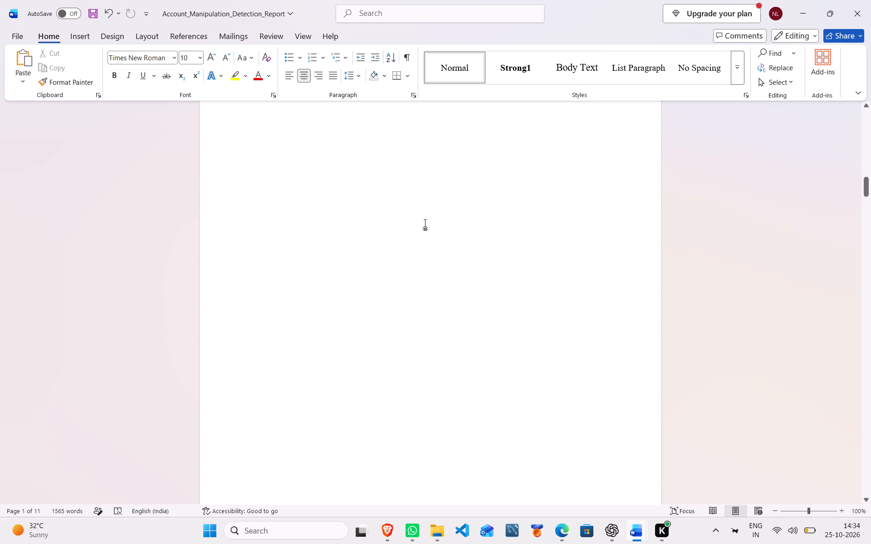
right_click(425, 223)
triple_click(463, 247)
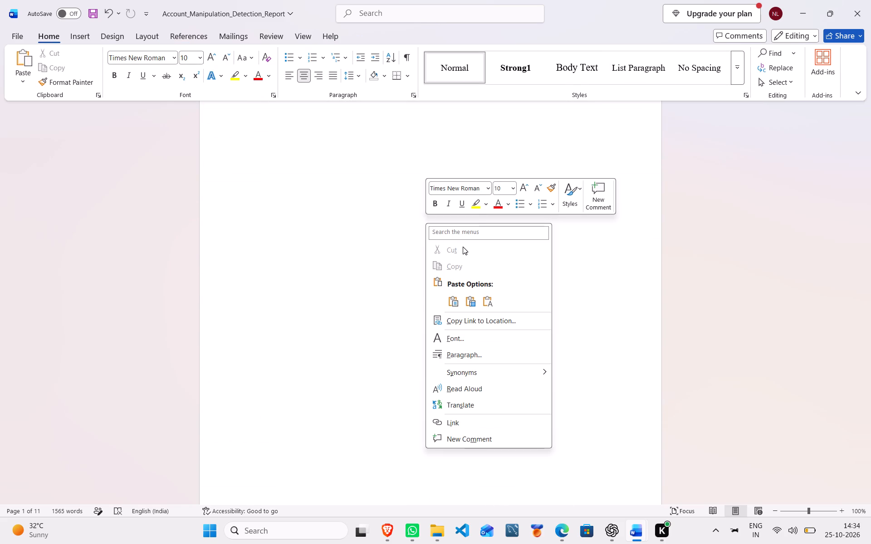
double_click(463, 247)
click(325, 258)
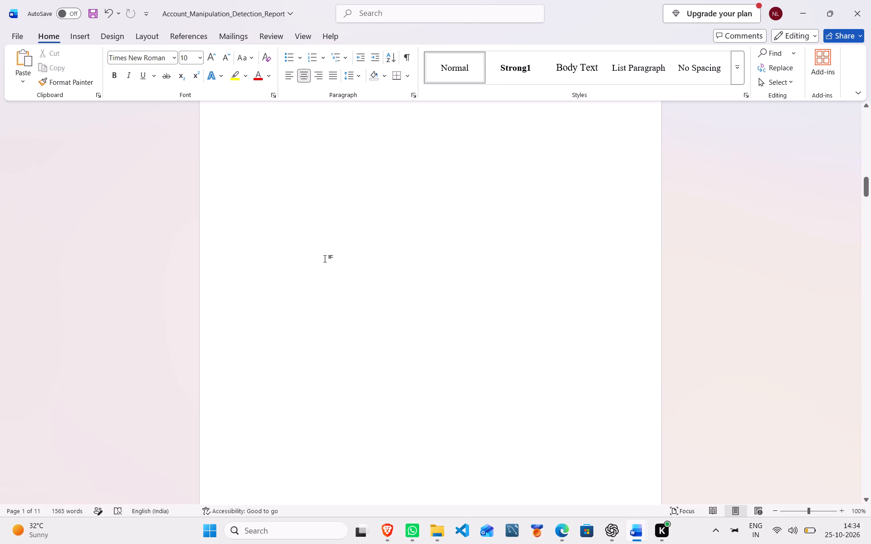
drag(375, 249, 292, 193)
drag(294, 144, 250, 105)
key(BackSpace)
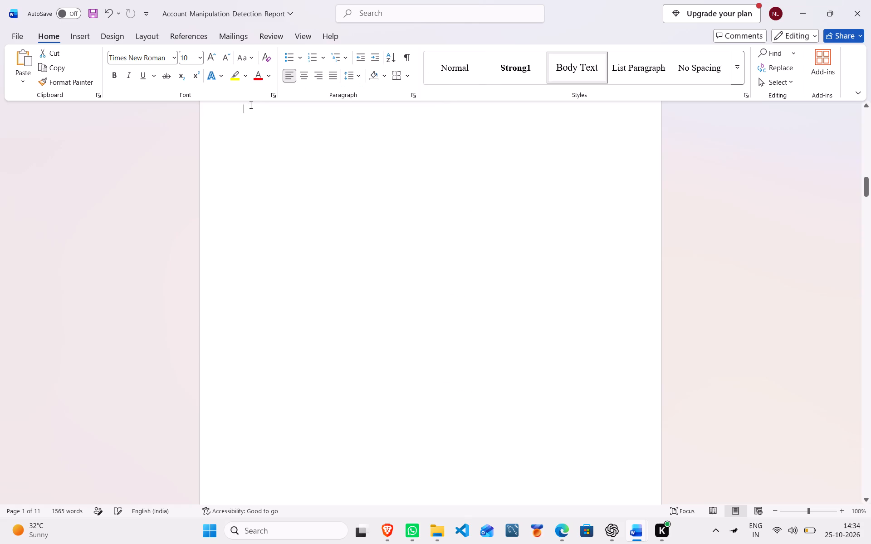
key(BackSpace)
scroll(250, 105, up, 1)
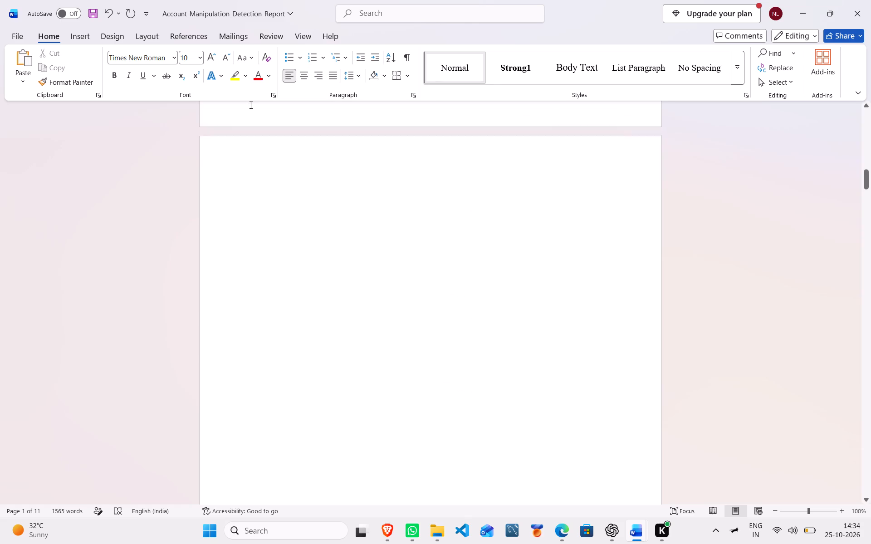
scroll(250, 105, up, 1)
drag(309, 293, 258, 243)
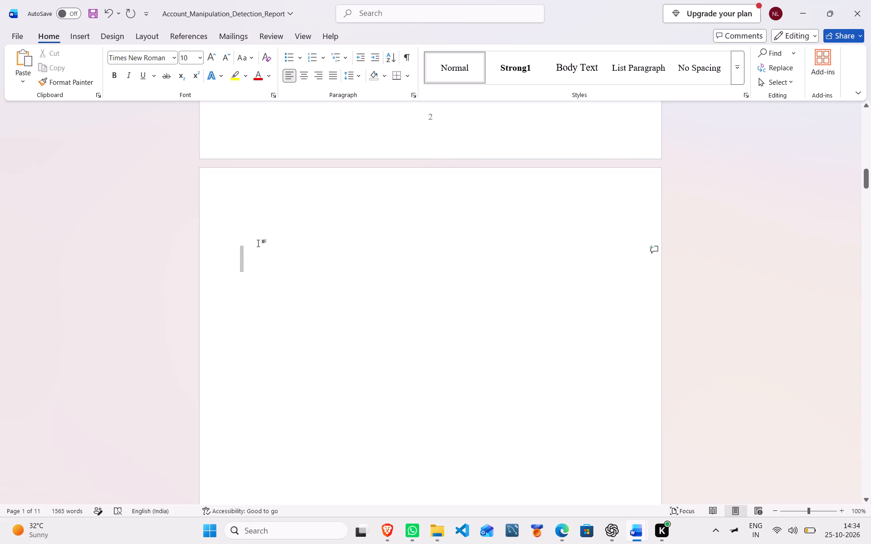
drag(258, 243, 235, 178)
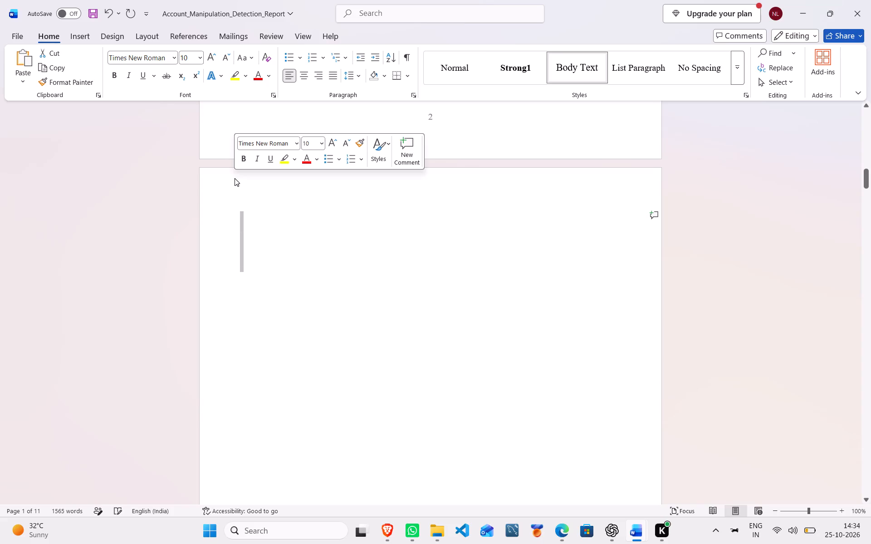
key(Delete)
Check the page order and page numbering from the Defining the Problem section through the remaining chapters.
scroll(316, 227, down, 2)
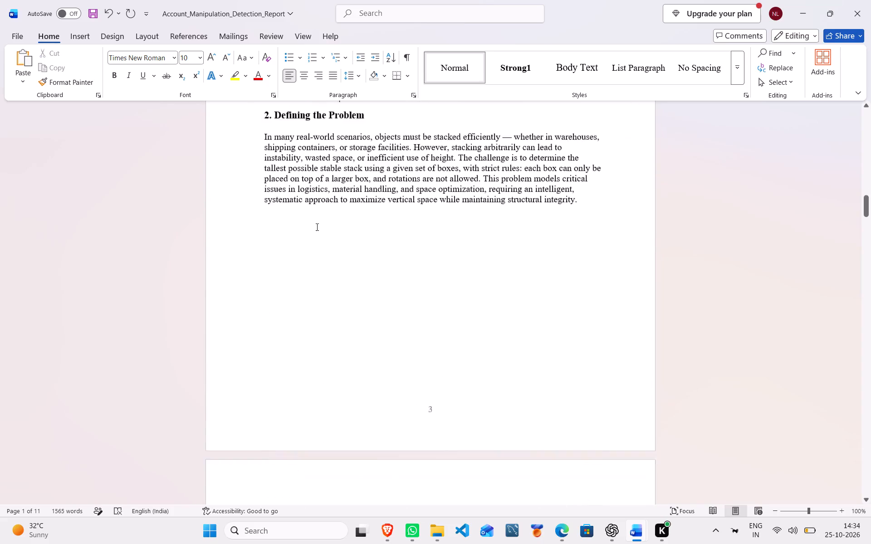
scroll(316, 227, down, 18)
scroll(316, 227, down, 7)
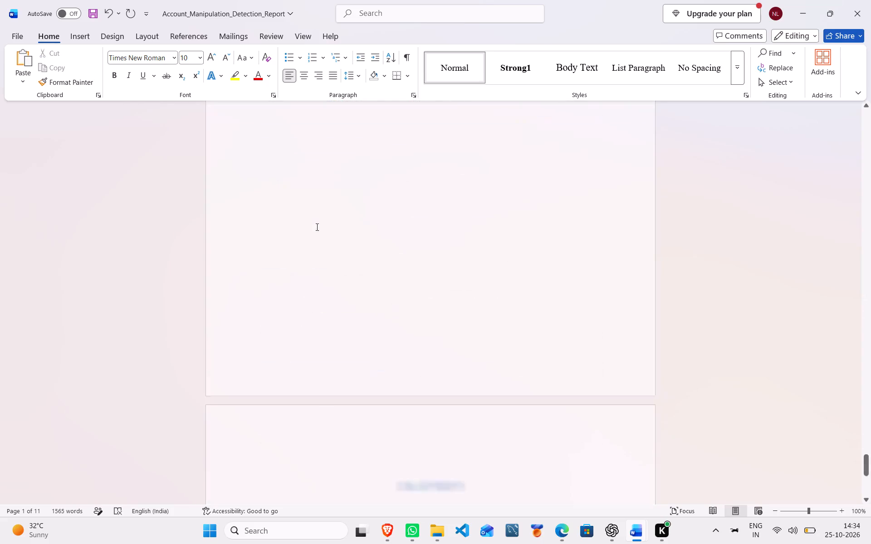
scroll(316, 227, down, 6)
scroll(316, 227, up, 14)
scroll(316, 227, up, 8)
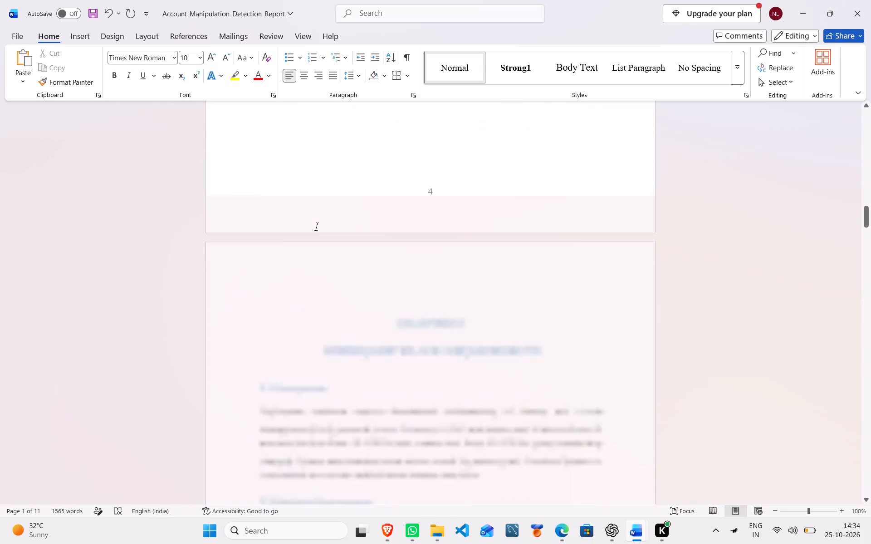
Return to the first page of the self-assessment form and save the report.
scroll(316, 227, up, 11)
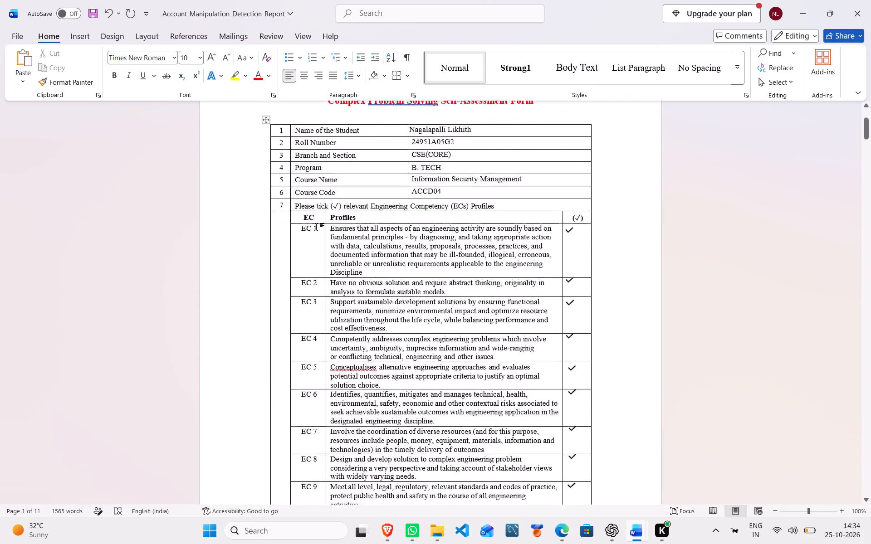
scroll(316, 227, up, 1)
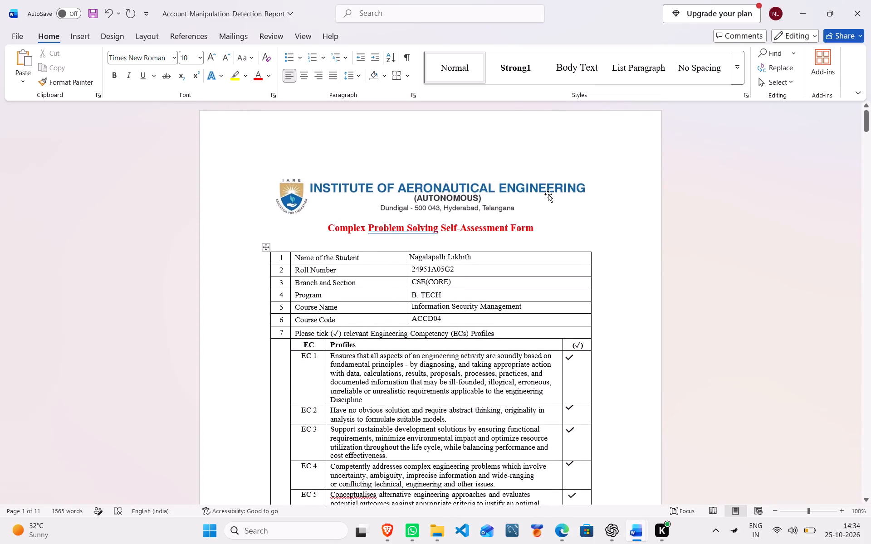
scroll(548, 194, down, 1)
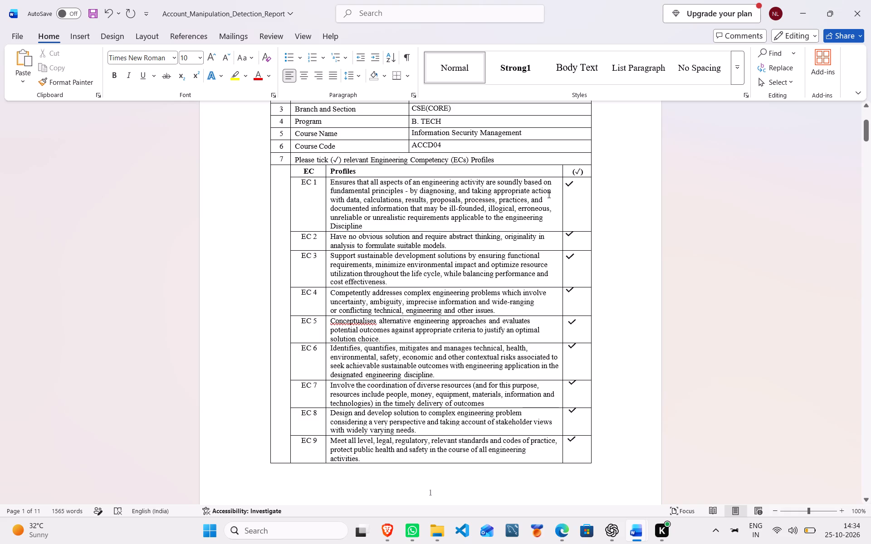
key(ctrl+s)
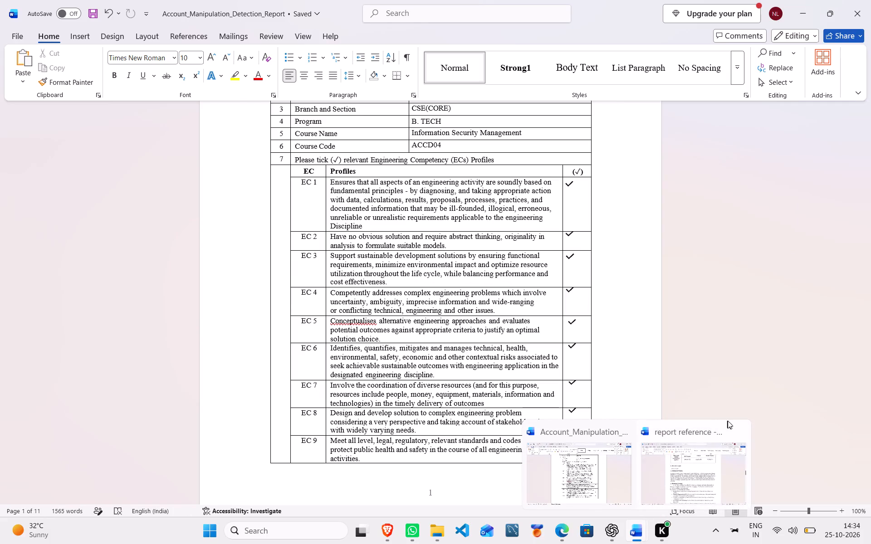
Close the report reference document and return to the Account_Manipulation_Detection_Report document.
click(740, 428)
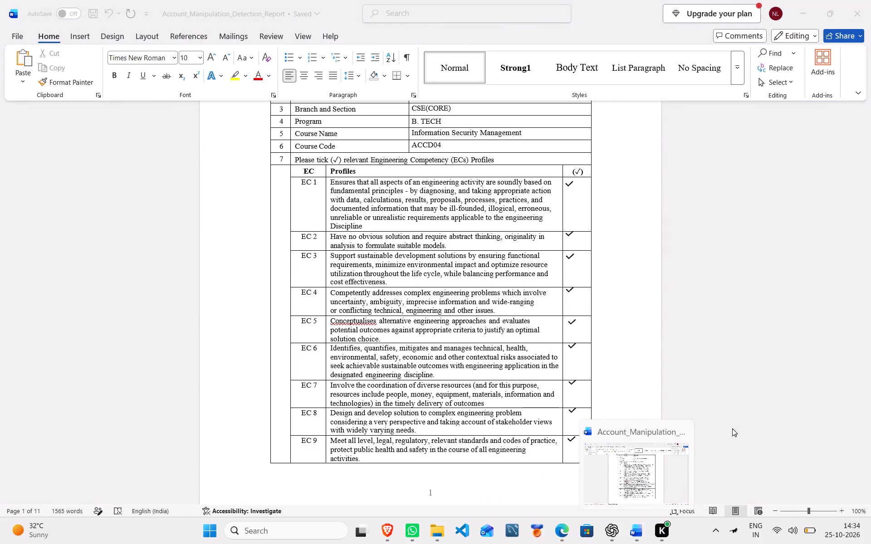
click(579, 320)
Review the report from the self-assessment form through to the Defining the Problem section.
scroll(579, 320, down, 4)
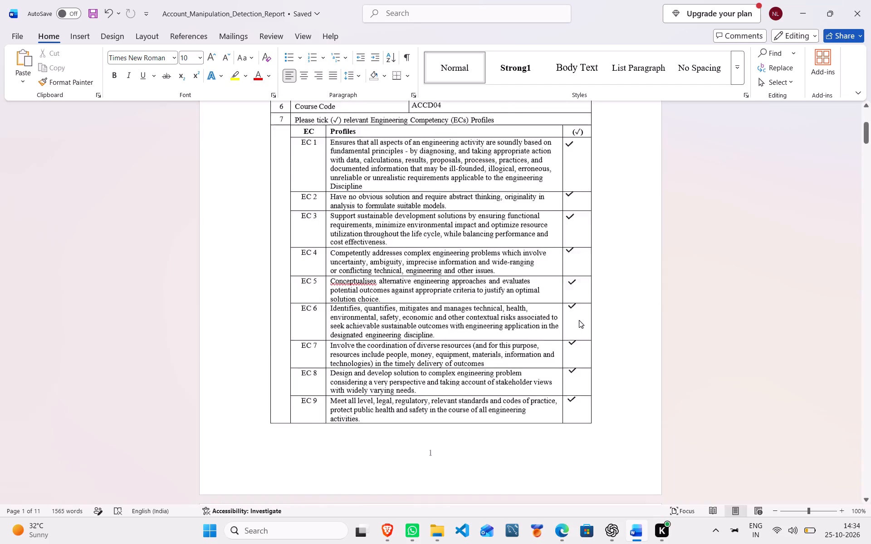
scroll(579, 320, down, 7)
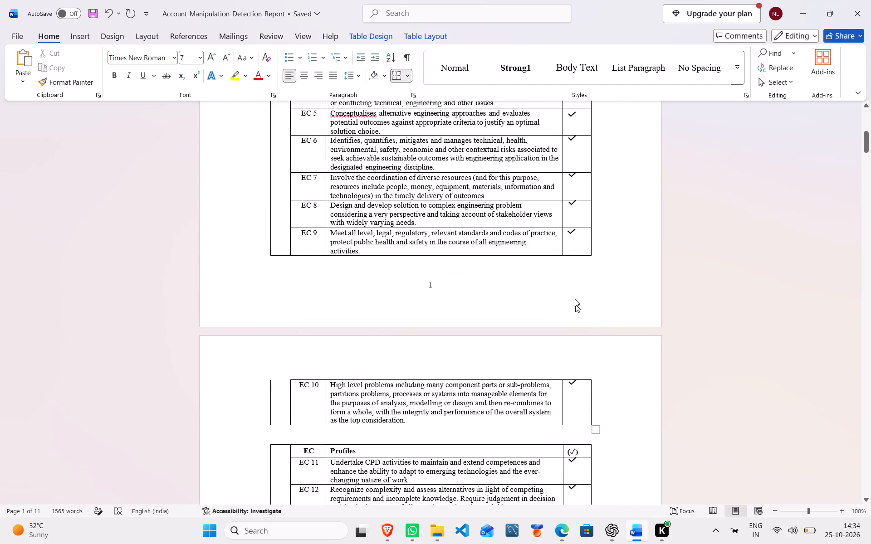
scroll(545, 315, down, 3)
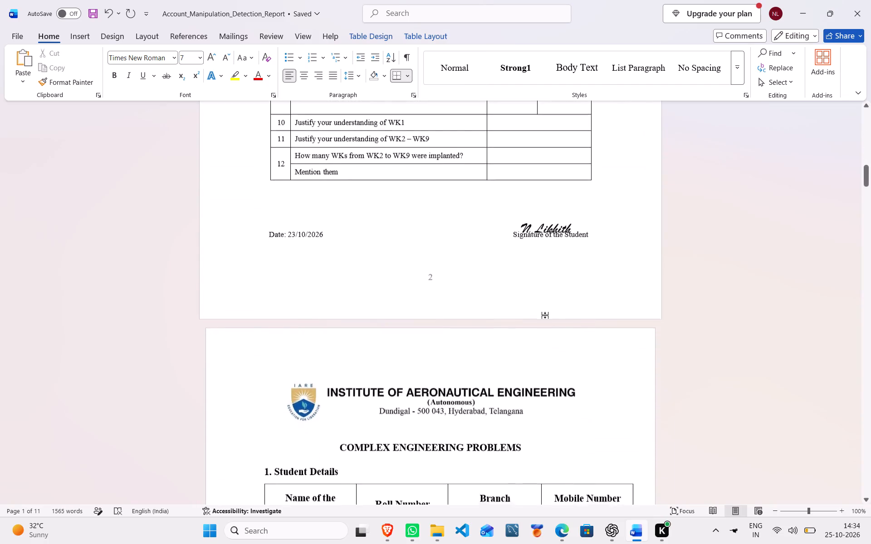
scroll(545, 315, down, 4)
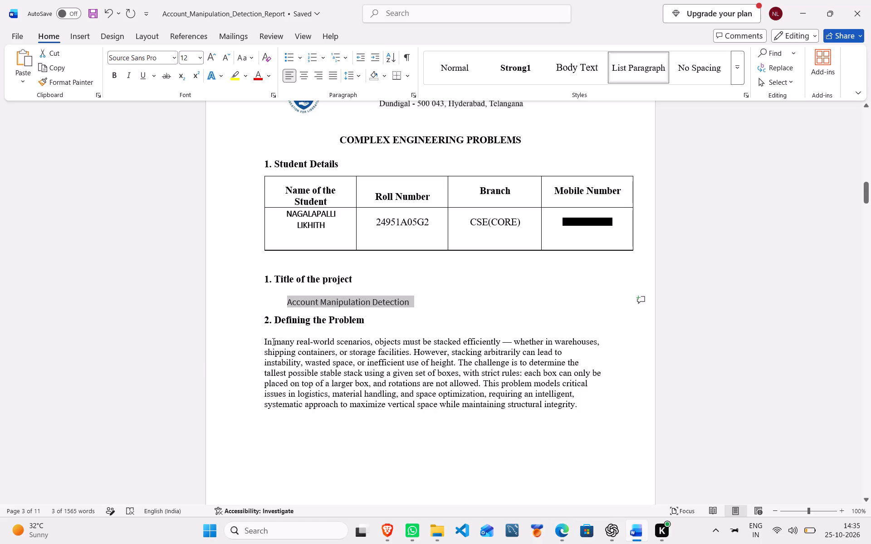
drag(264, 343, 579, 404)
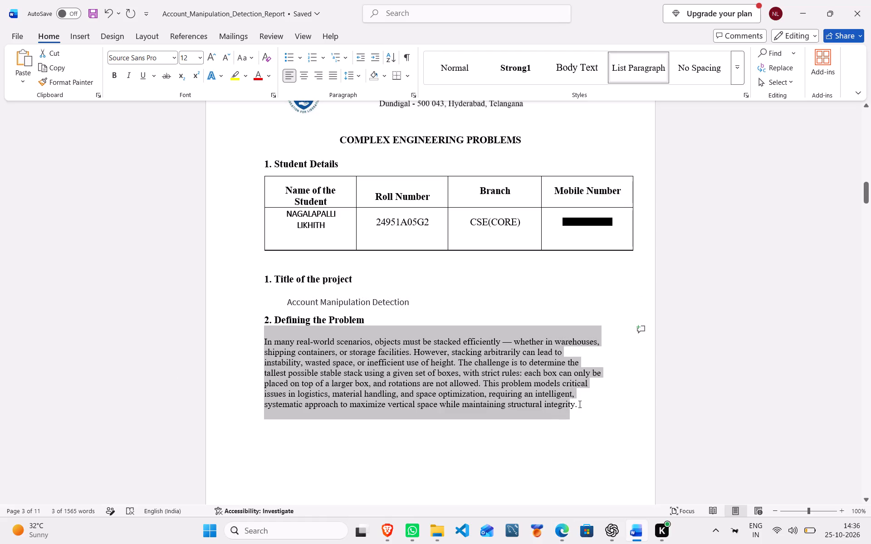
drag(579, 404, 581, 405)
key(ctrl+v)
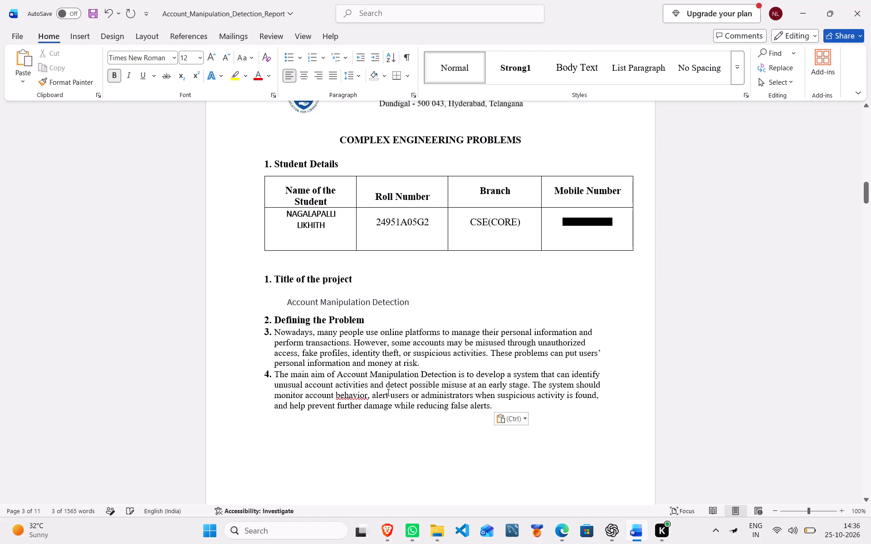
Remove the list numbering from the two pasted paragraphs under Defining the Problem.
click(272, 334)
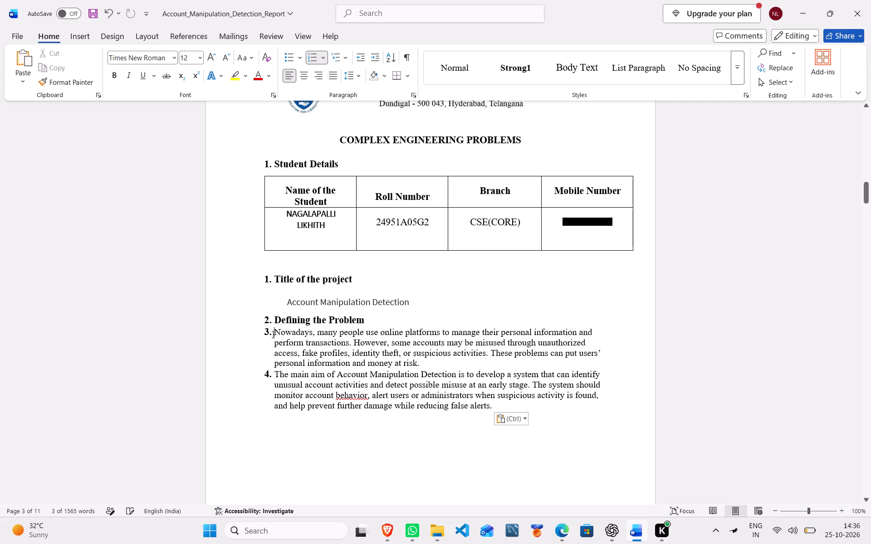
click(311, 57)
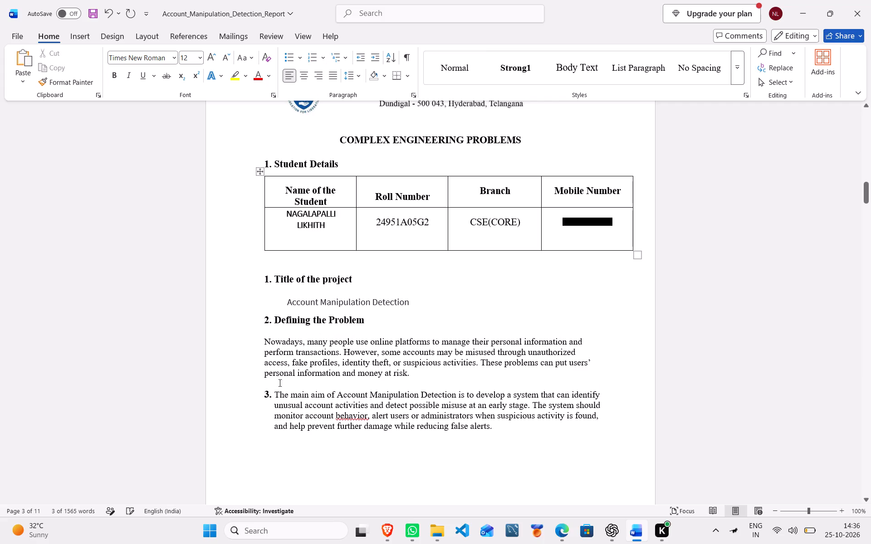
click(277, 394)
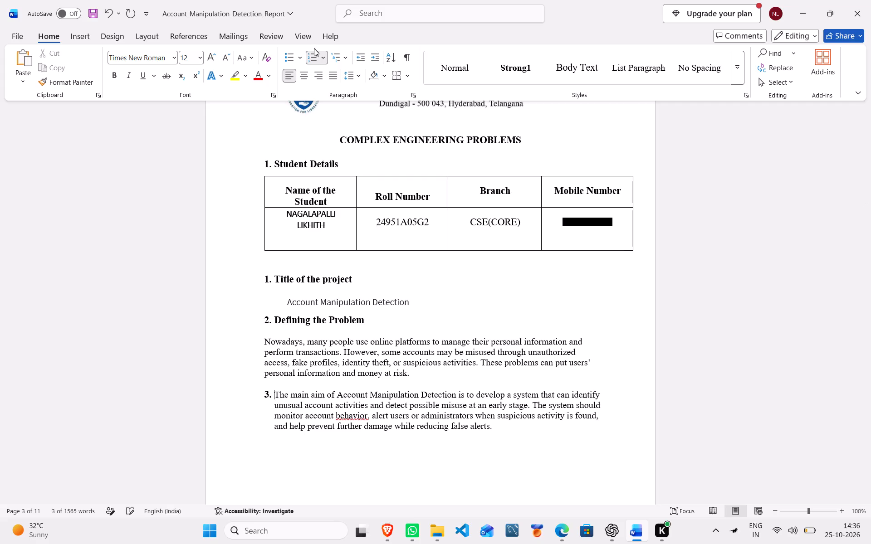
click(313, 54)
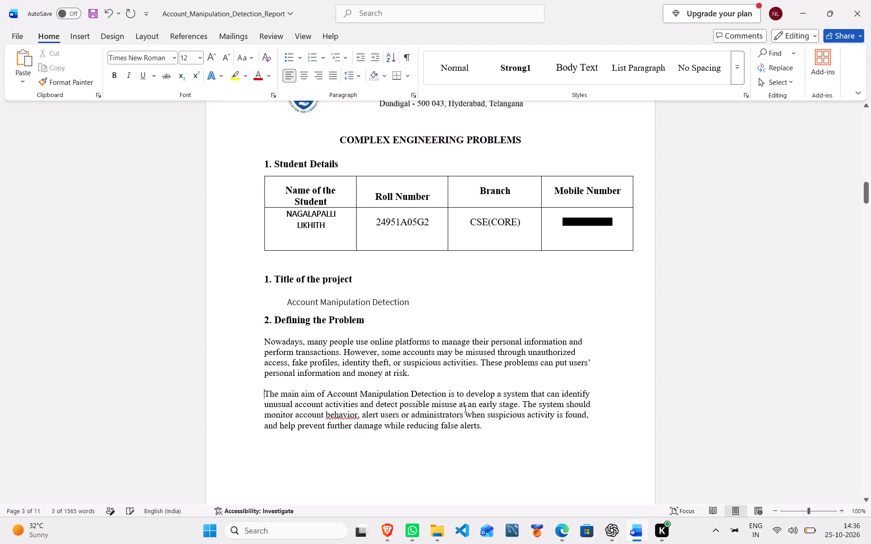
Justify the two paragraphs under Defining the Problem on the Complex Engineering Problems page.
scroll(426, 326, up, 14)
scroll(426, 326, down, 1)
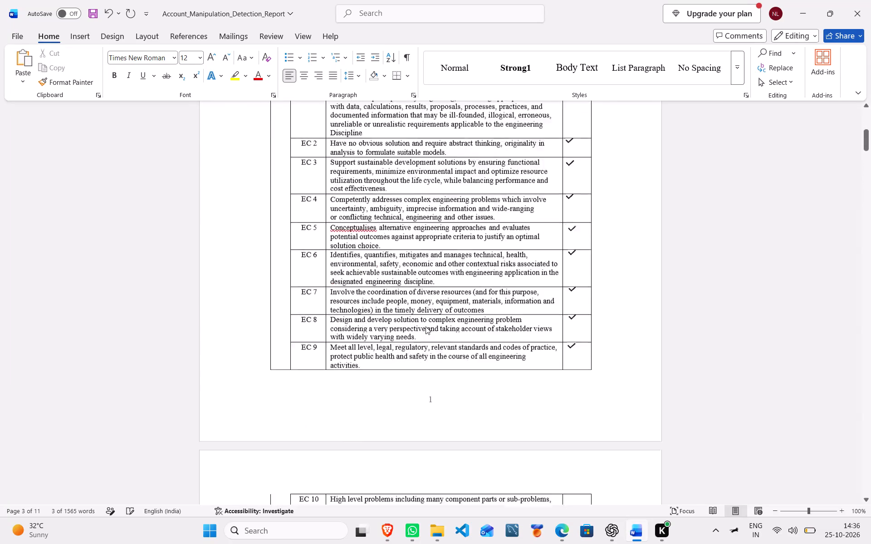
scroll(426, 326, down, 4)
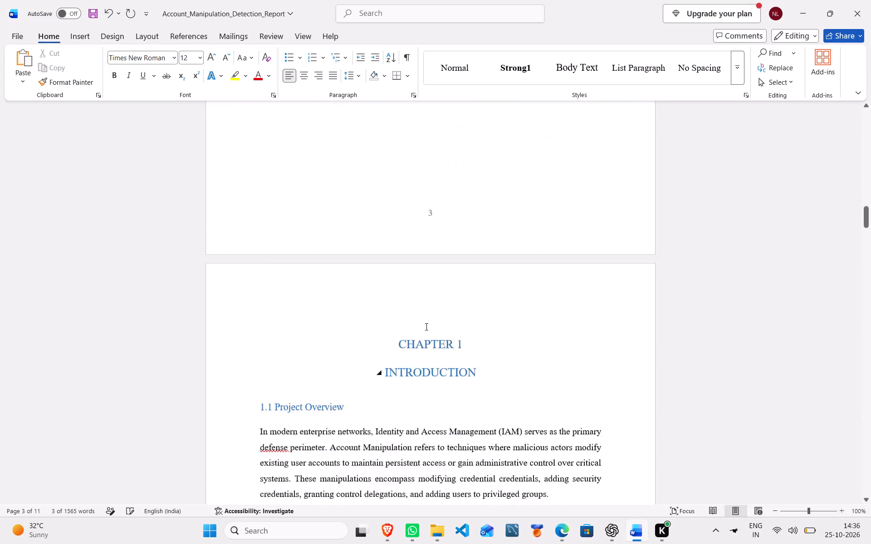
scroll(426, 326, up, 5)
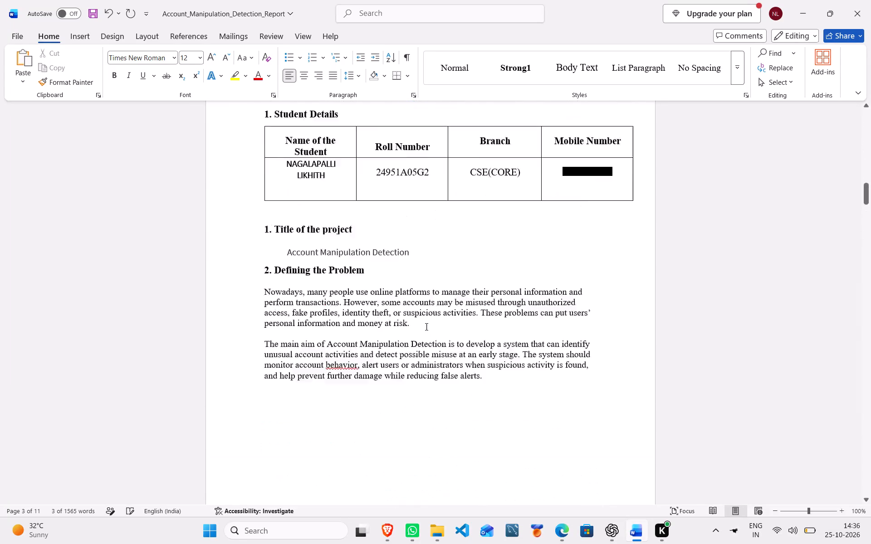
scroll(426, 326, up, 1)
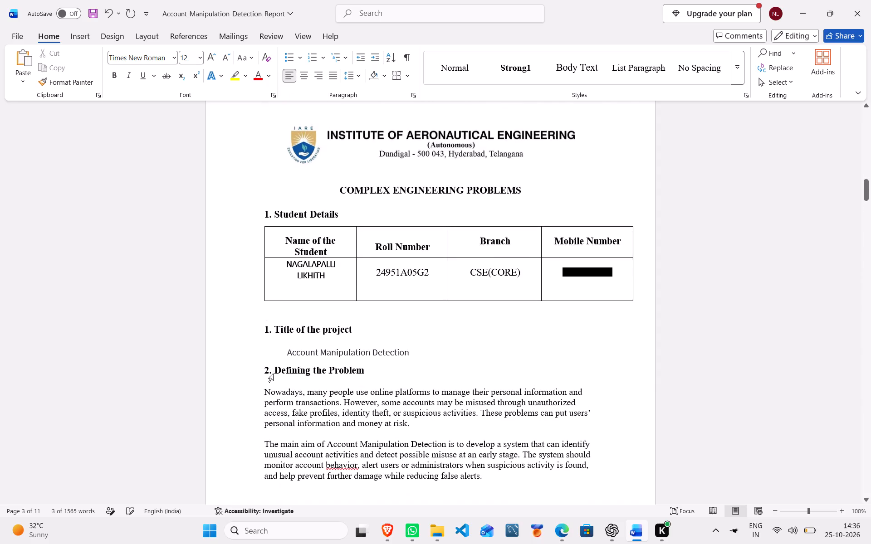
drag(265, 388, 500, 453)
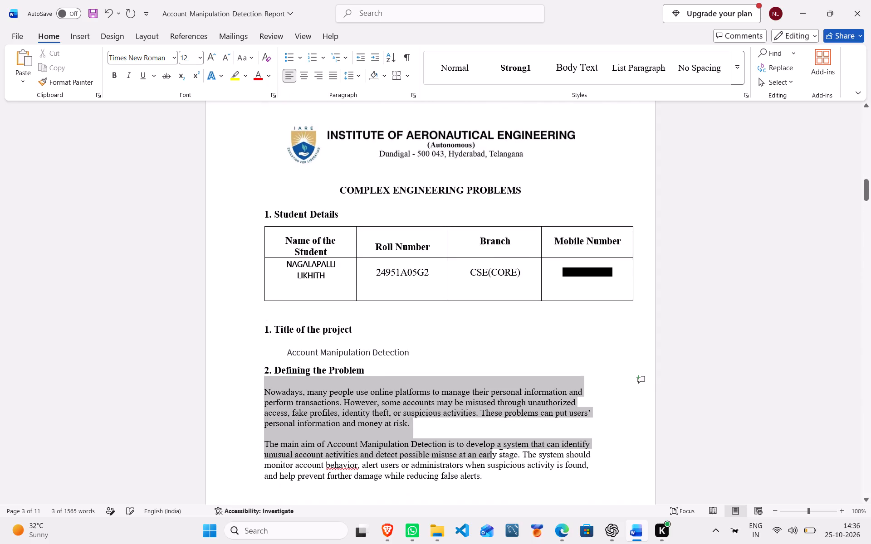
drag(500, 453, 502, 477)
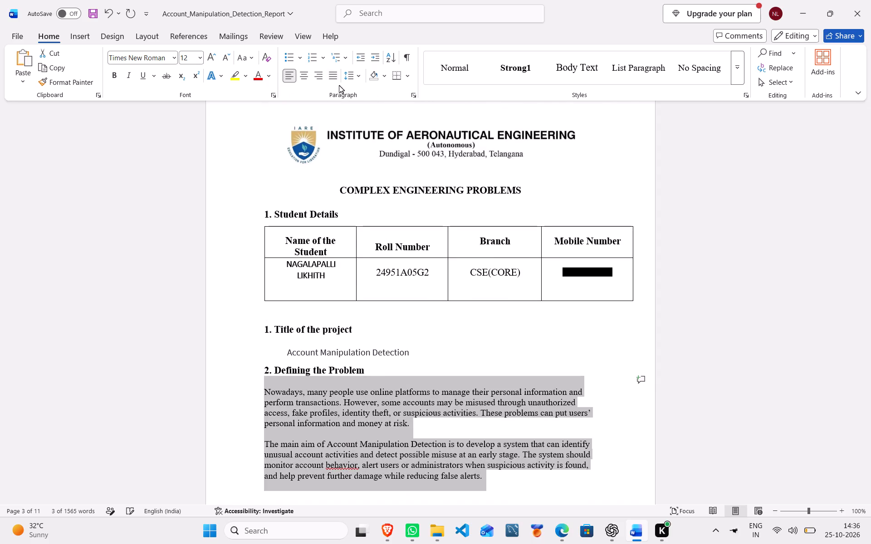
click(327, 76)
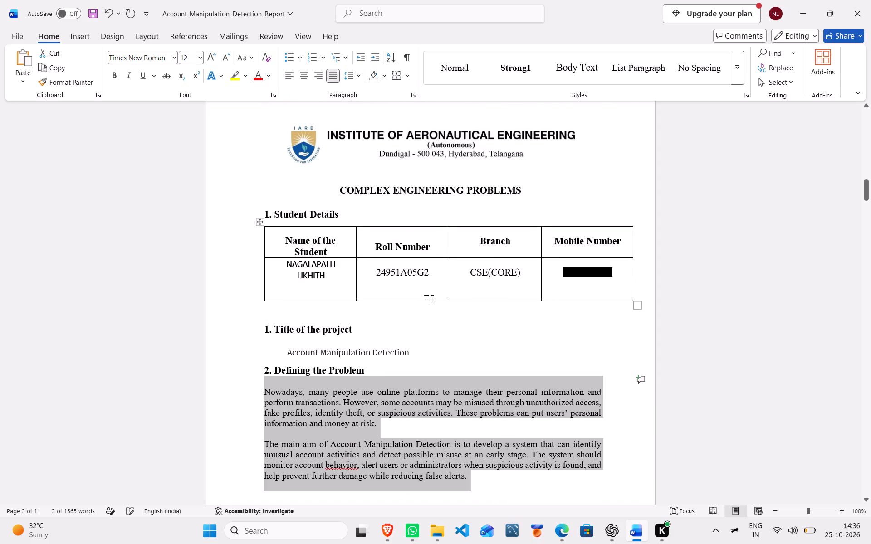
click(458, 394)
Save the Account Manipulation Detection report and look back through its pages to the self-assessment form.
scroll(458, 394, down, 2)
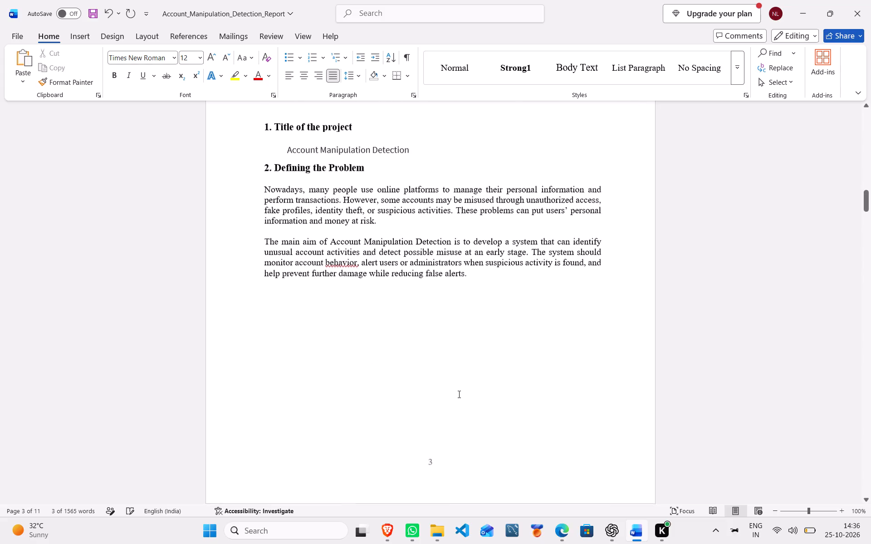
scroll(458, 394, down, 3)
key(ctrl+s)
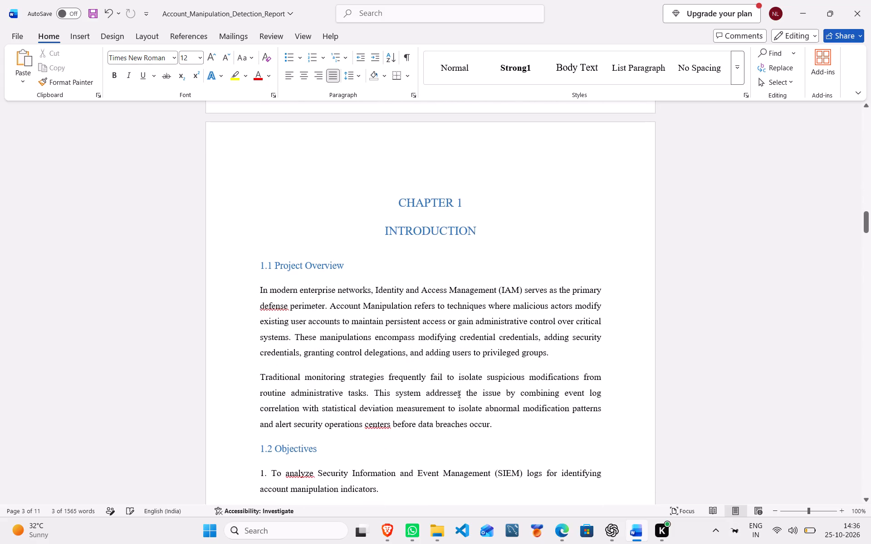
scroll(458, 394, down, 1)
scroll(458, 394, up, 1)
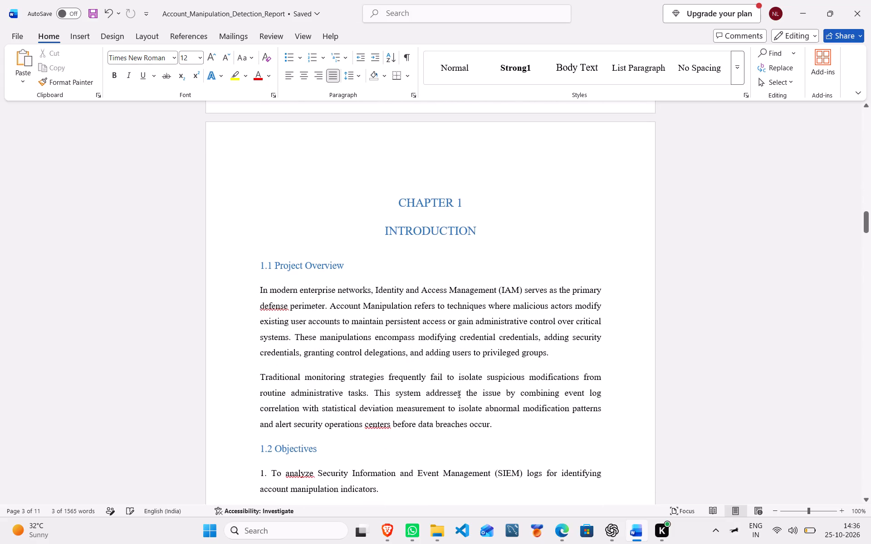
scroll(458, 394, up, 10)
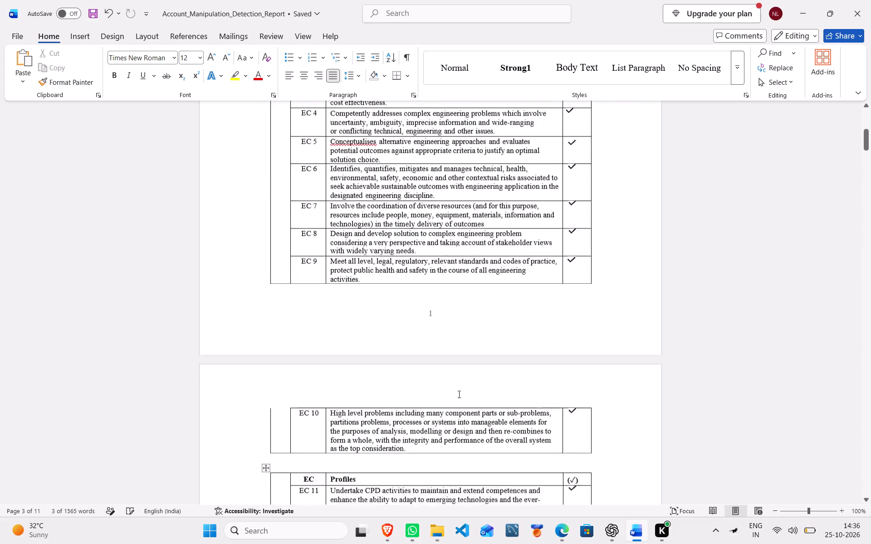
scroll(458, 394, up, 4)
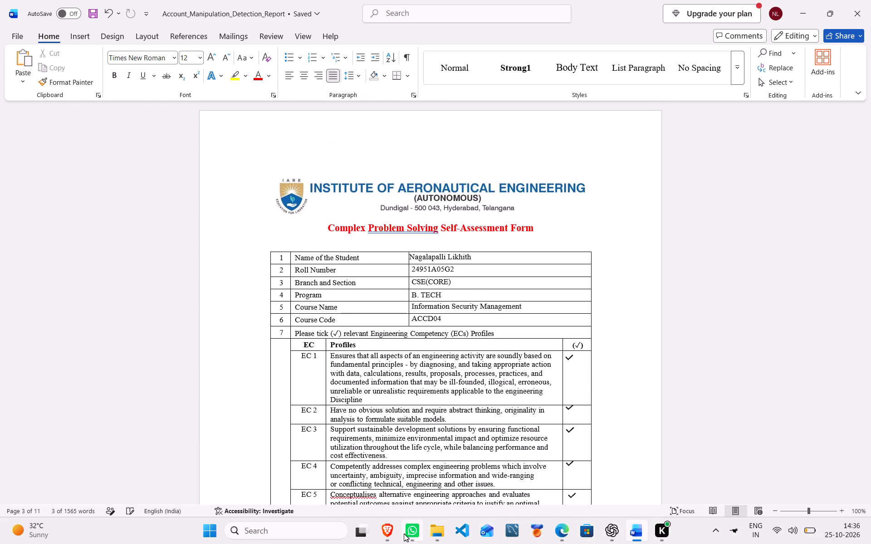
In File Explorer, go to the DMML folder inside AAT 2 and open Customer_Segmentation_for_E_Commerce_Personalization_Report in Word.
click(431, 543)
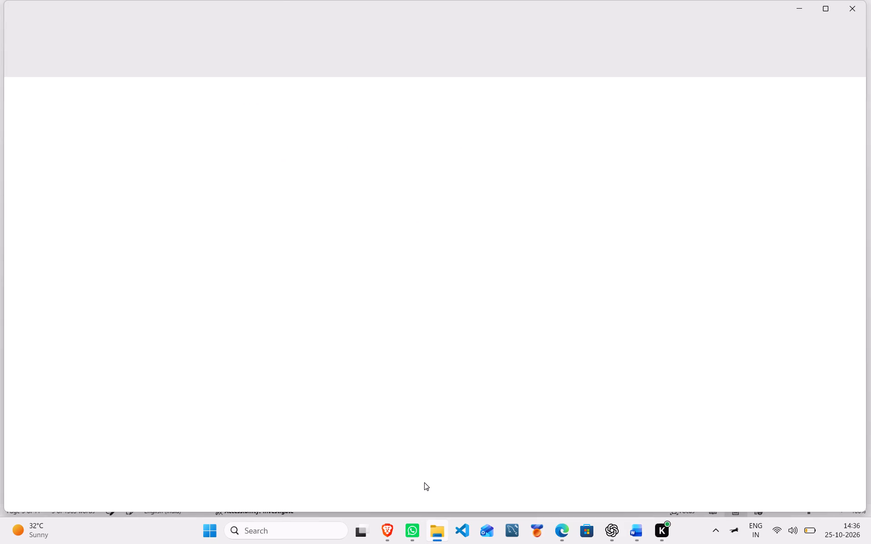
click(83, 14)
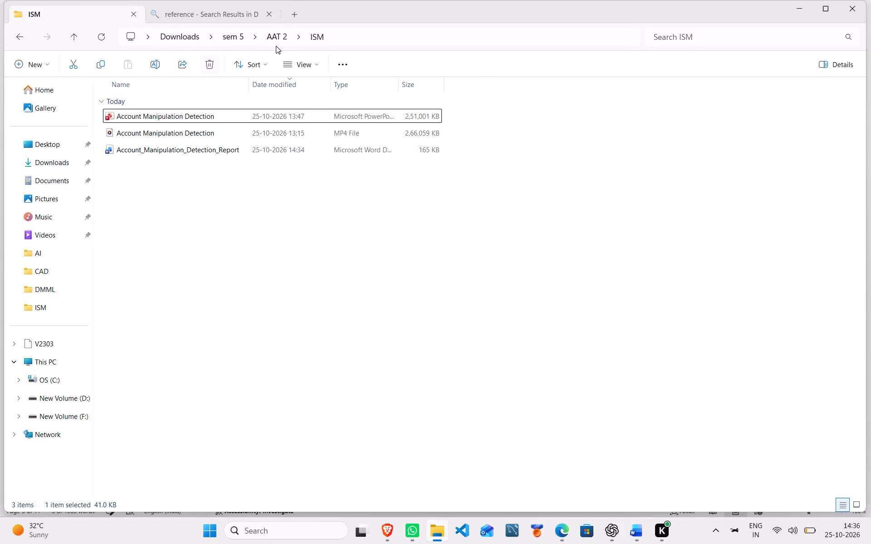
click(276, 40)
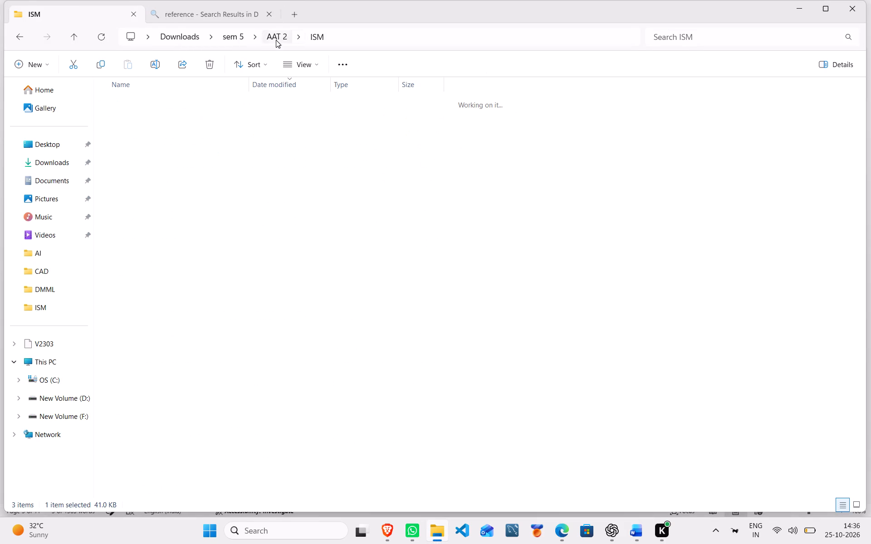
double_click(286, 132)
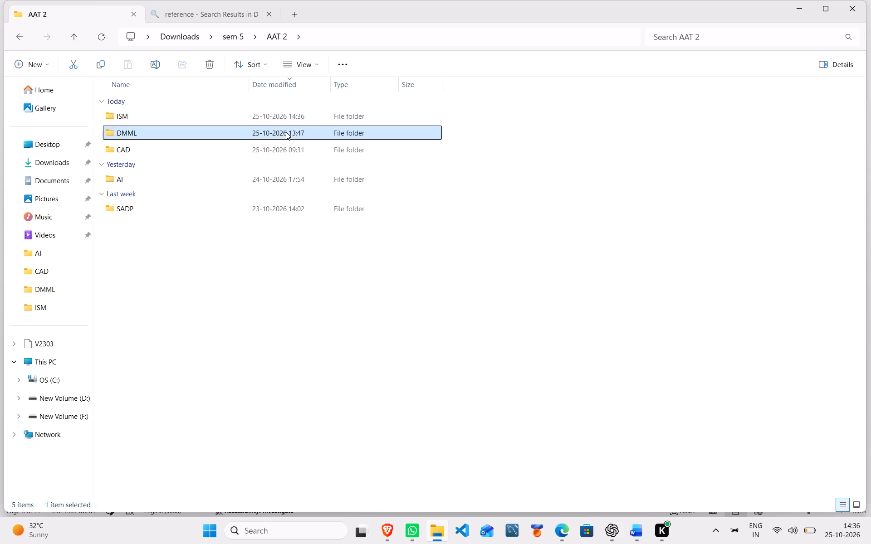
double_click(284, 157)
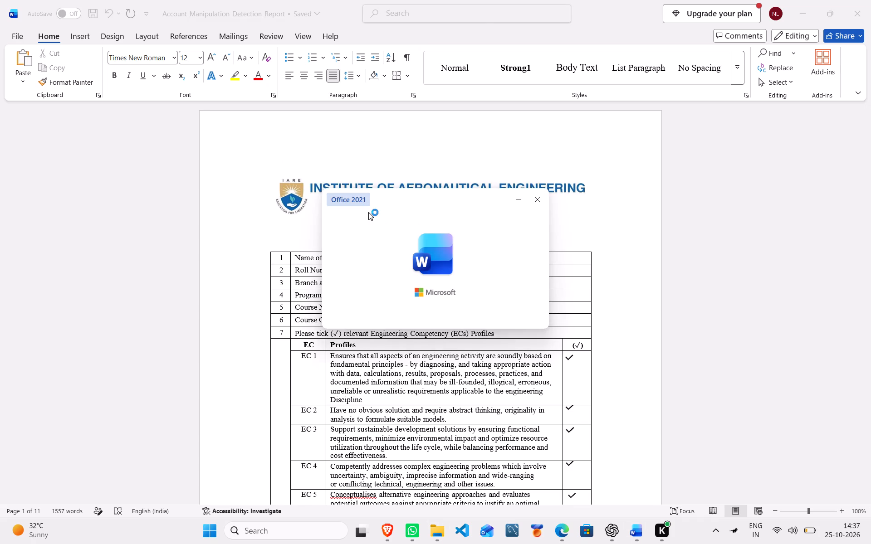
Look over the opening pages of the Customer Segmentation report and enable editing for it.
scroll(368, 212, down, 3)
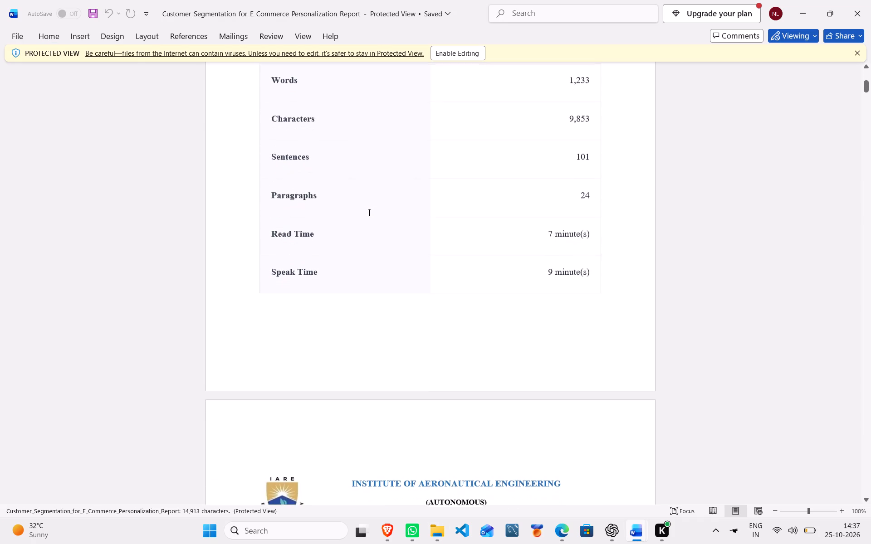
scroll(368, 212, down, 1)
scroll(368, 212, right, 1)
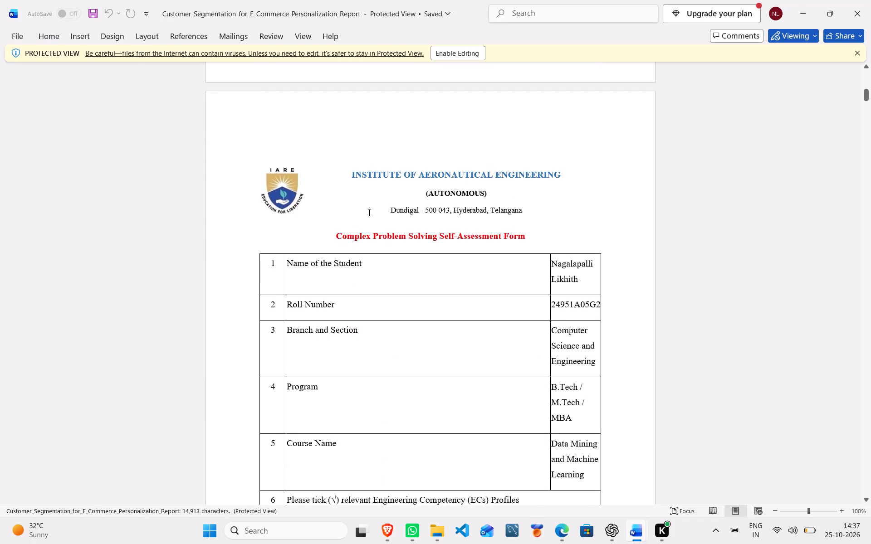
scroll(368, 212, right, 1)
scroll(368, 212, up, 1)
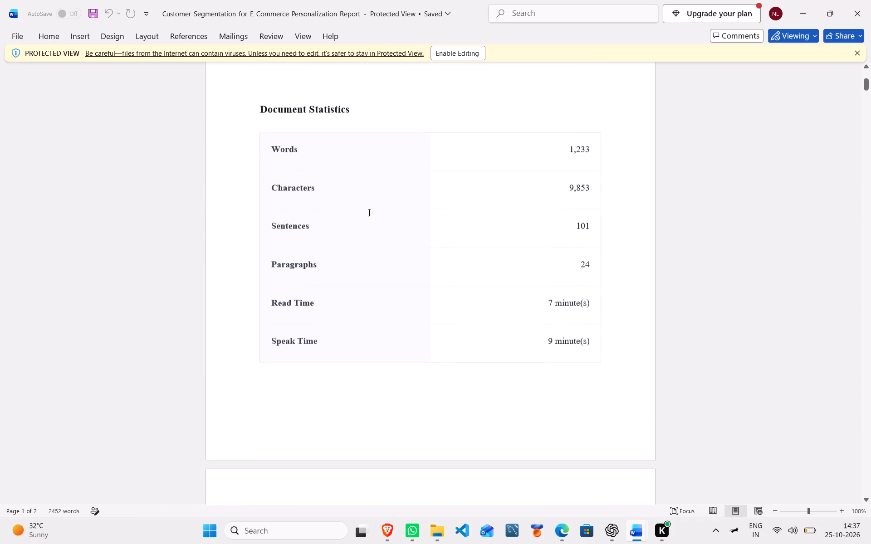
scroll(368, 212, up, 5)
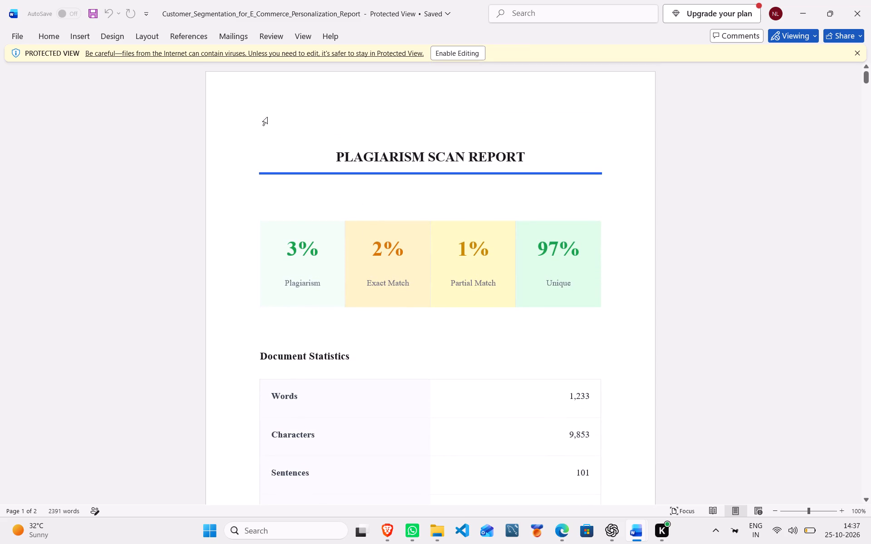
click(450, 51)
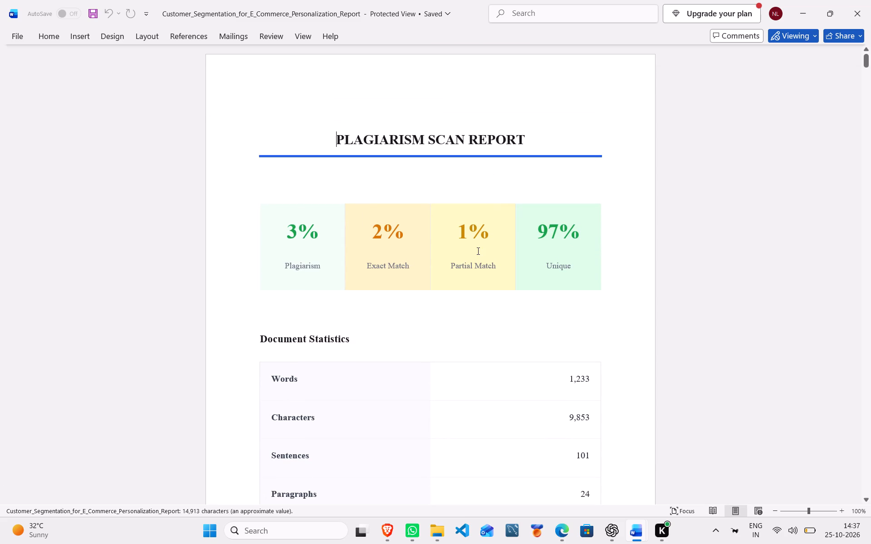